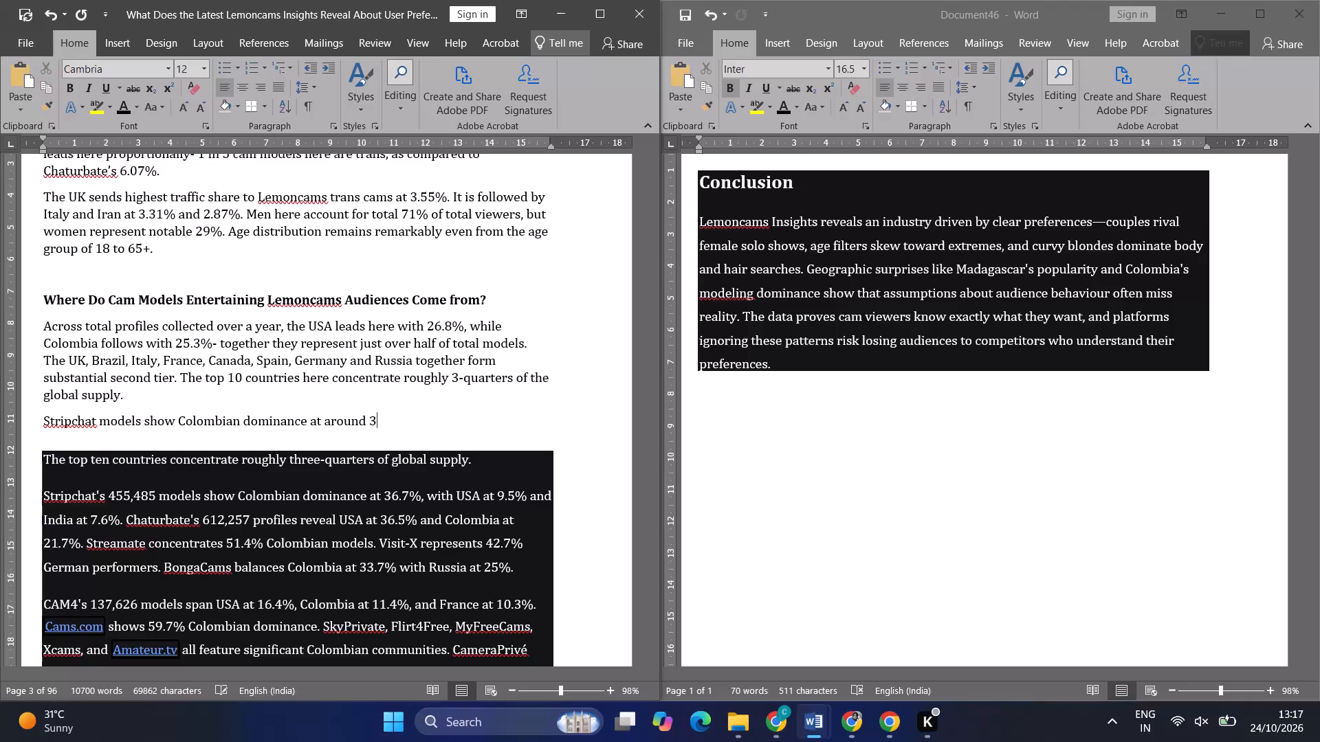
Finish the Stripchat sentence with Colombian dominance around 36.7%, "with the US standing at 9.5% and India being at 7.6%".
type("6.7%")
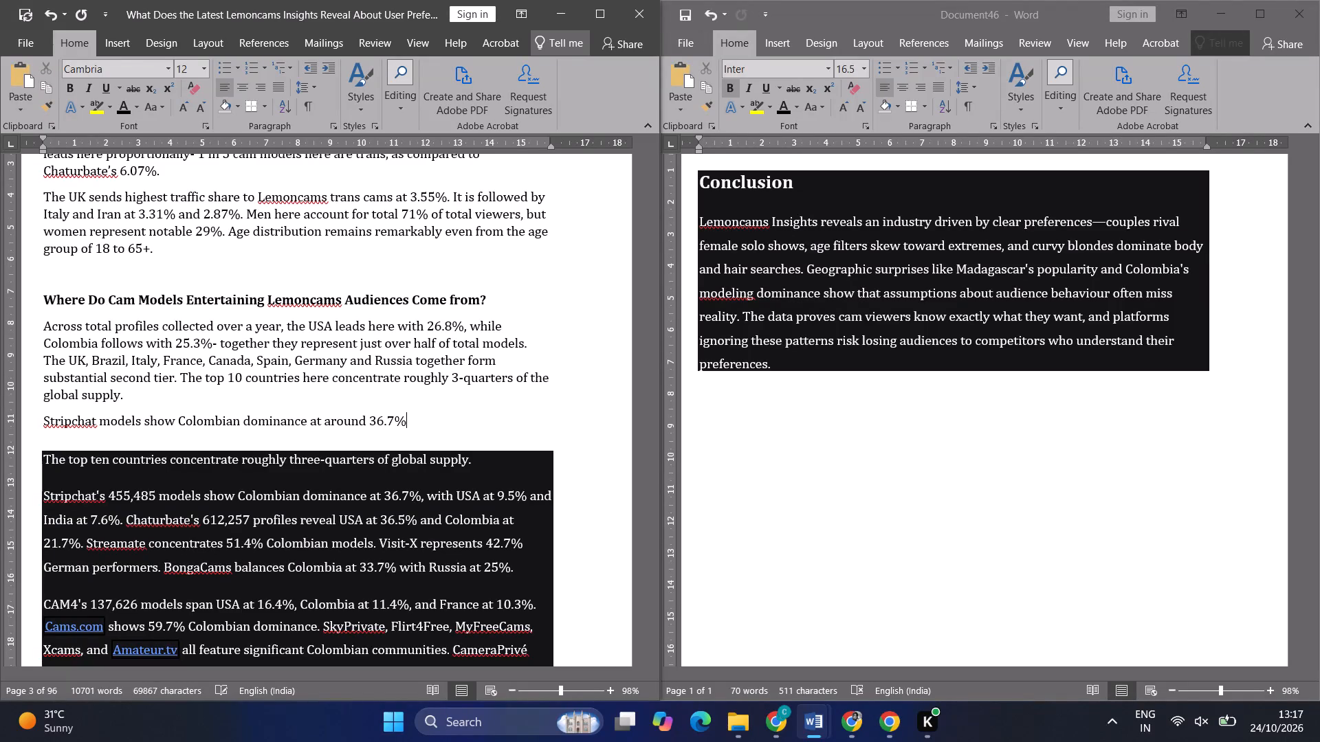
type(", with teh US standing at 9.5% and India")
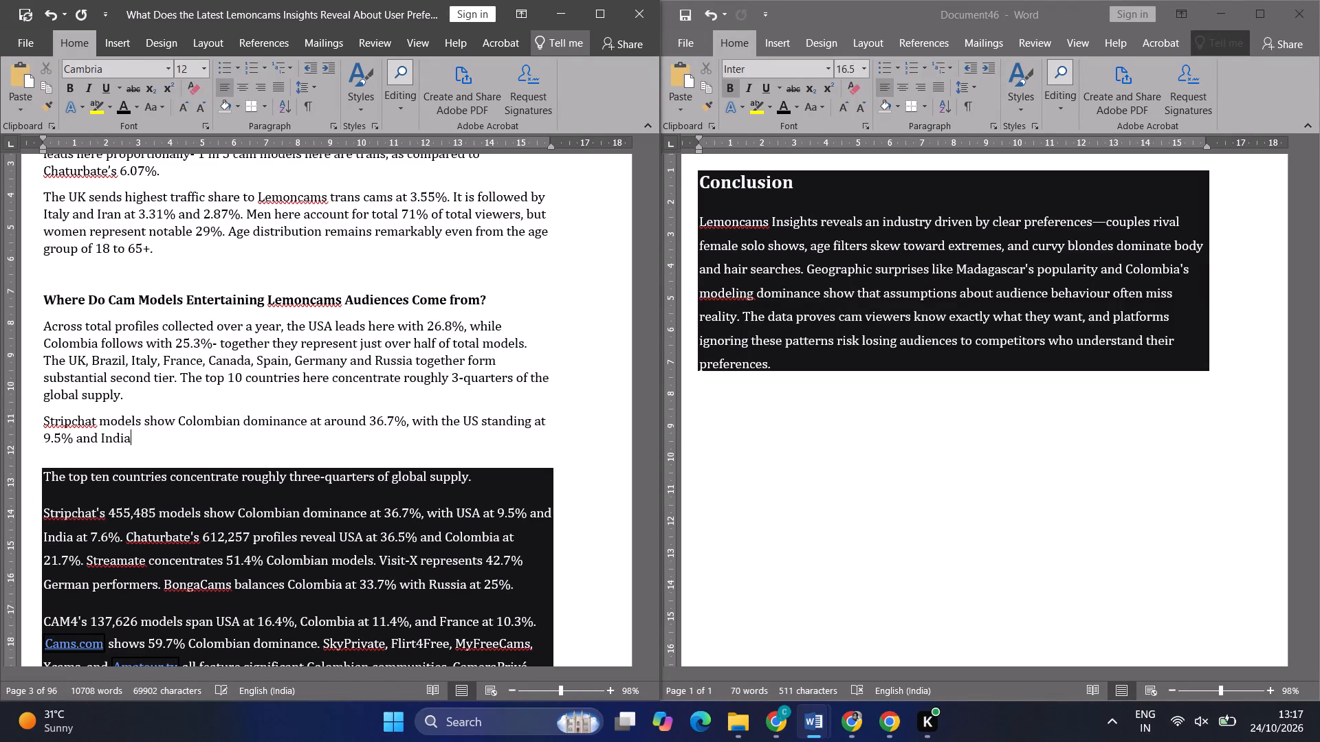
key("space")
type("a")
key("BackSpace")
type("beinga t")
key("BackSpace")
key("BackSpace")
key("BackSpace")
key("space")
type("at 7.6")
Add the sentence "Chaturbate model profiles here reveal USA and Colombia standing at 36.5% and 21.7%" after the Stripchat sentence.
type("%. Chaturbate models")
key("space")
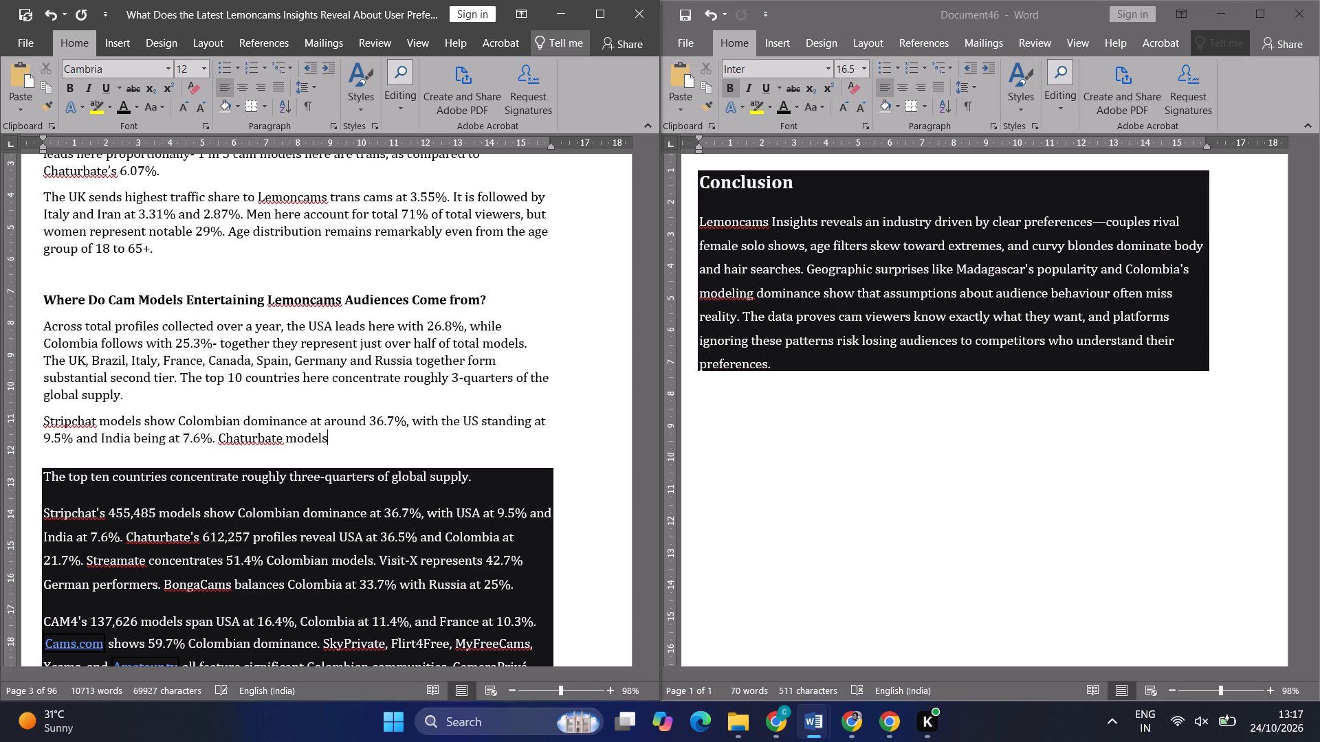
key("BackSpace")
key("BackSpace")
type("profi")
key("BackSpace")
key("BackSpace")
key("BackSpace")
key("BackSpace")
key("BackSpace")
key("space")
type("profie")
key("BackSpace")
type("les here reveal USA and Clo")
key("BackSpace")
key("BackSpace")
type("olombia standing at 36")
key("BackSpace")
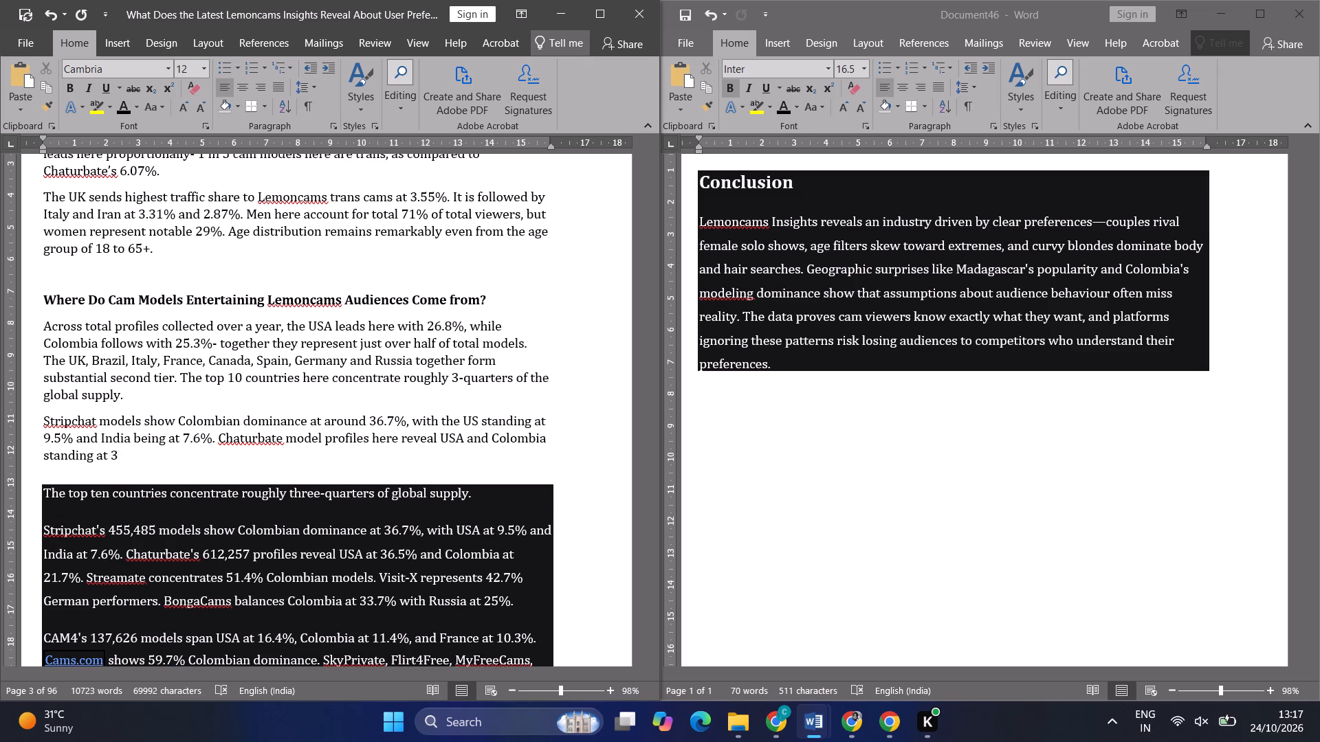
type("6.5% and")
key("space")
type("21.7%")
Continue the paragraph with "Streamate concentrates around 51.4% Colombian models".
type(". Streamate concenta")
key("BackSpace")
type("rates around 51.4% Cplo")
key("BackSpace")
key("BackSpace")
key("BackSpace")
type("olo,b")
key("BackSpace")
key("BackSpace")
type("mbia")
key("space")
key("BackSpace")
type("n models wi")
Extend the Streamate sentence with the clause "while Visit-X represents high concentration of German".
key("BackSpace")
type("hile Visit")
key("space")
key("BackSpace")
type("-X represents")
key("space")
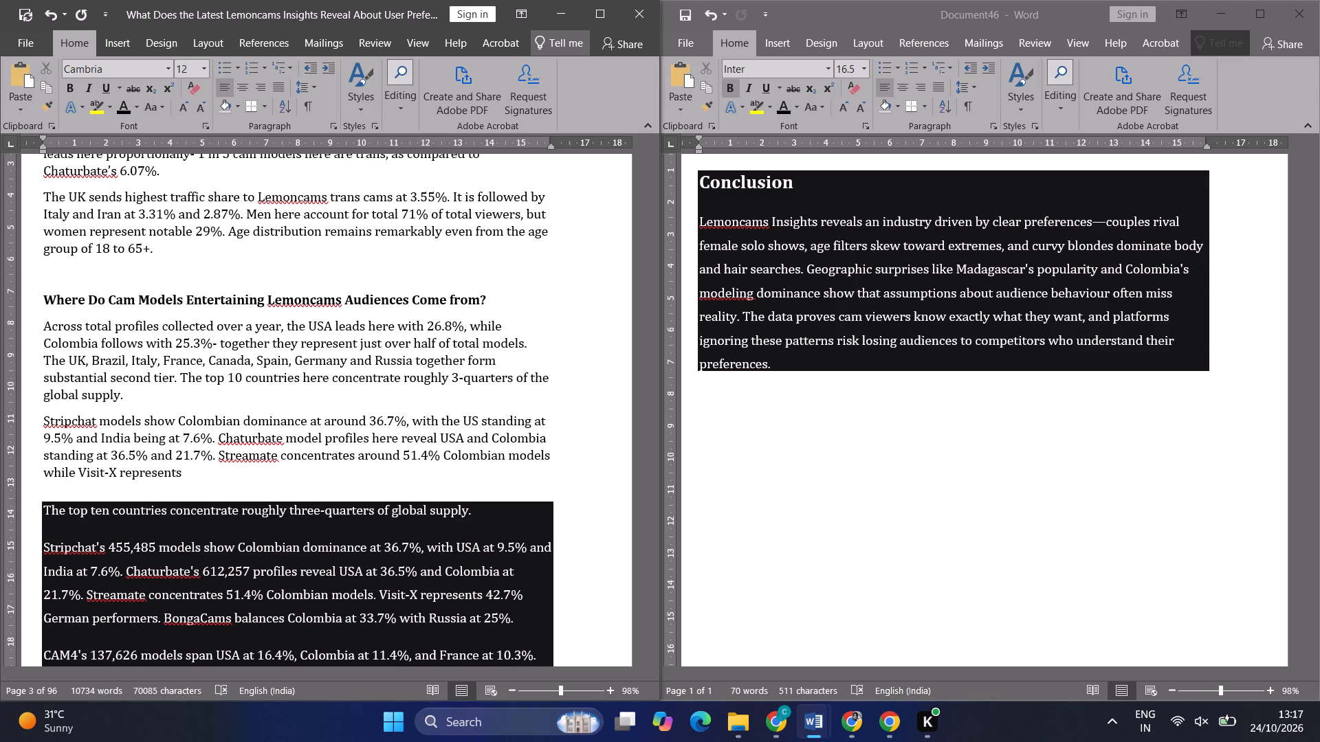
type("highly")
key("space")
key("BackSpace")
key("BackSpace")
key("BackSpace")
key("space")
type("contr")
key("BackSpace")
key("BackSpace")
type("centration of S")
key("shift+BackSpace")
type("Geer")
key("BackSpace")
key("BackSpace")
type("rnamn")
key("space")
key("BackSpace")
key("BackSpace")
key("BackSpace")
key("BackSpace")
key("BackSpace")
type("man no")
key("BackSpace")
key("BackSpace")
End the German clause with "models." and add "BongaCams further balances Colombia and Russia at 33.7% and 25%.".
type("models. Bongac")
key("BackSpace")
type("Cams further balances Colombia and Russs")
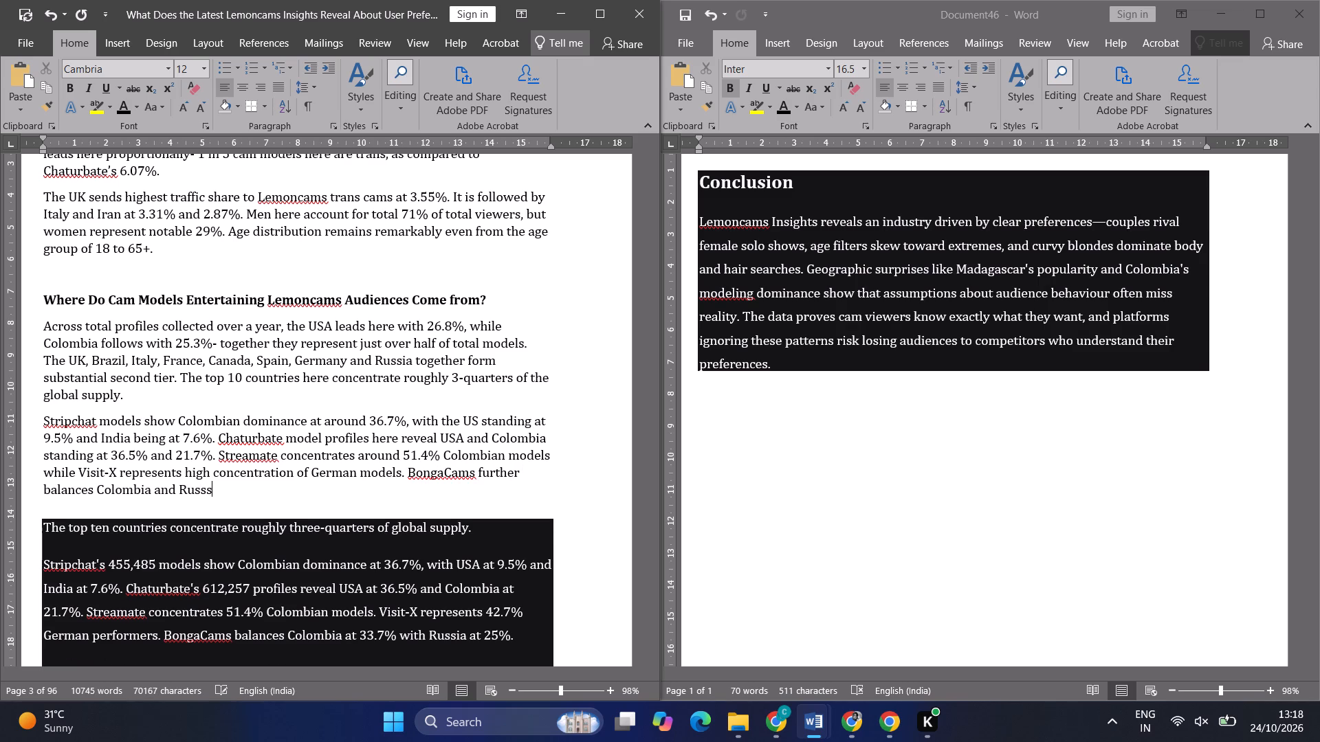
key("BackSpace")
type("ia")
key("space")
type("at 33.7% and 25%.")
Delete the black-shaded source paragraphs on the top ten countries and on Stripchat through BongaCams.
key("Right")
key("ctrl+shift+Down")
key("ctrl+shift+Down")
key("BackSpace")
key("Left")
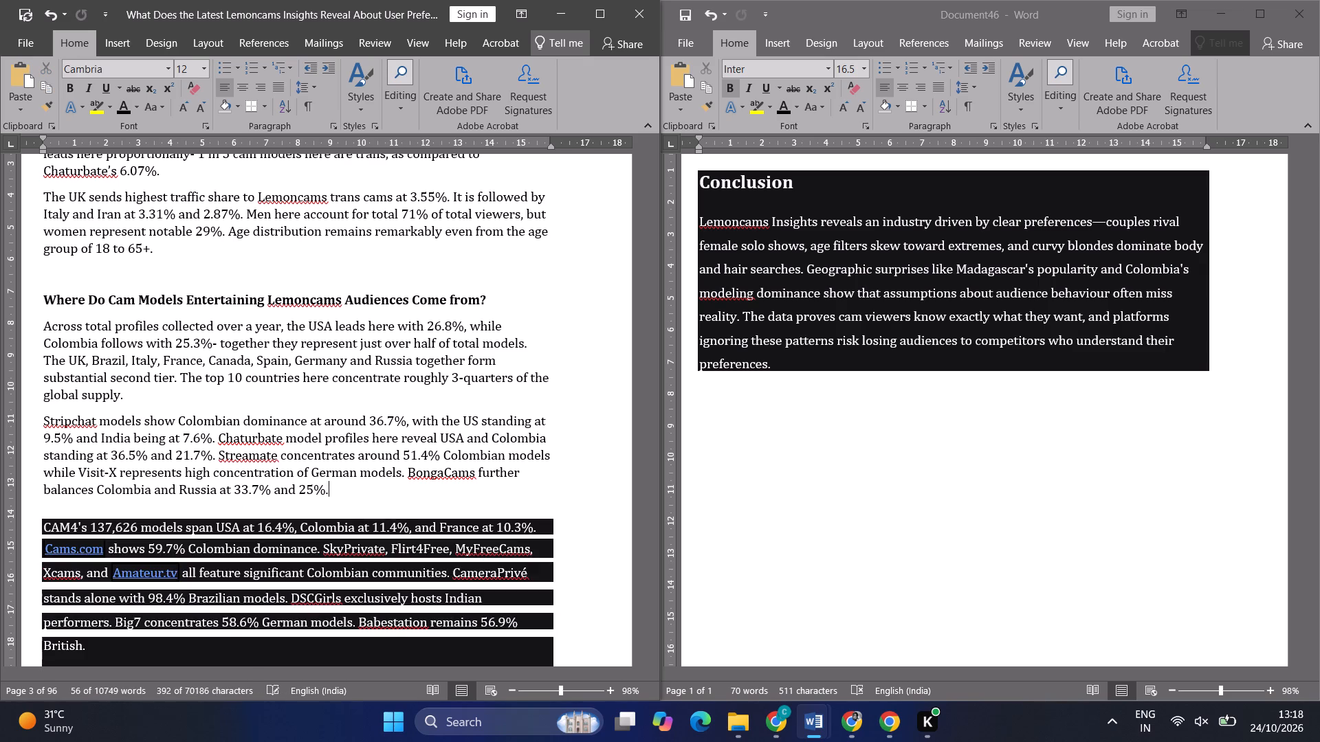
Start a new paragraph with "Cam4 models spans across USA, Colombia and France standing at 16.4%, 11.4% and 10.3%.".
key("Return")
type("Cam4")
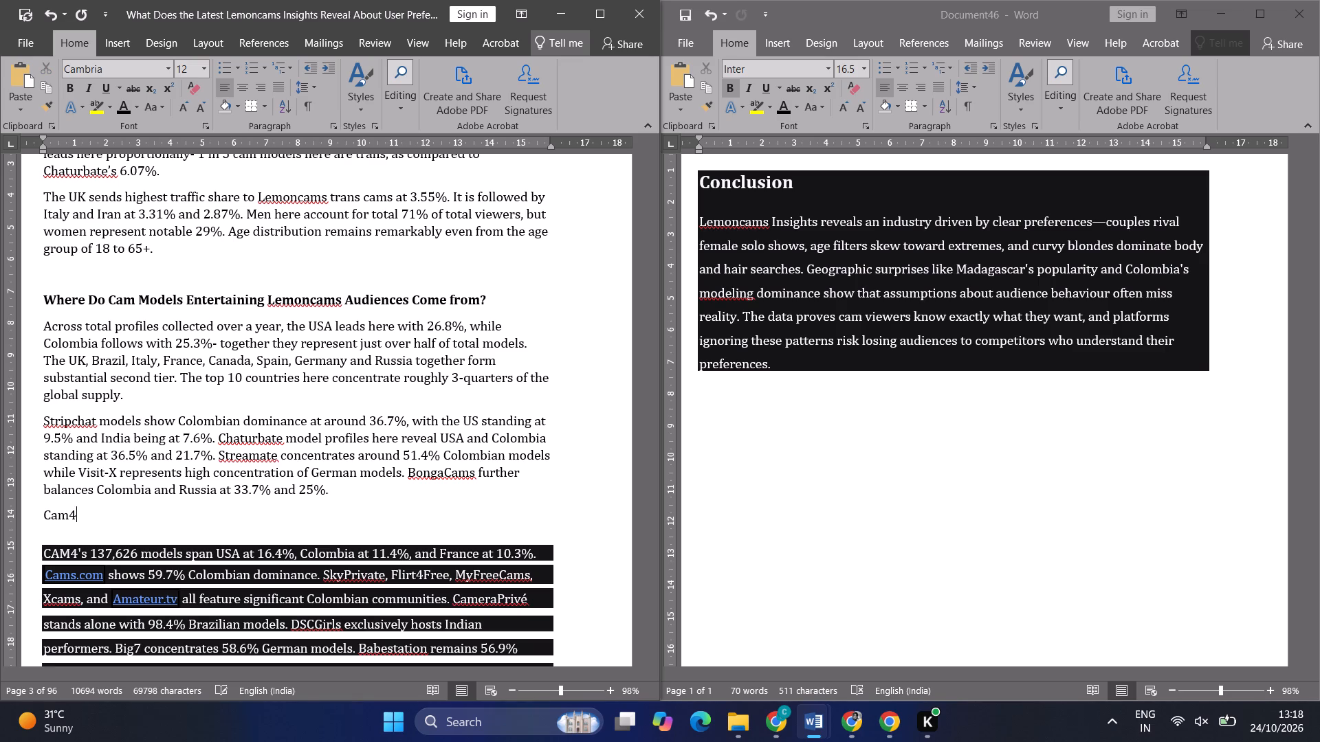
key("space")
type("modelss")
key("BackSpace")
key("space")
type("spans")
key("space")
type("across USA< Cl")
key("BackSpace")
key("BackSpace")
key("BackSpace")
key("BackSpace")
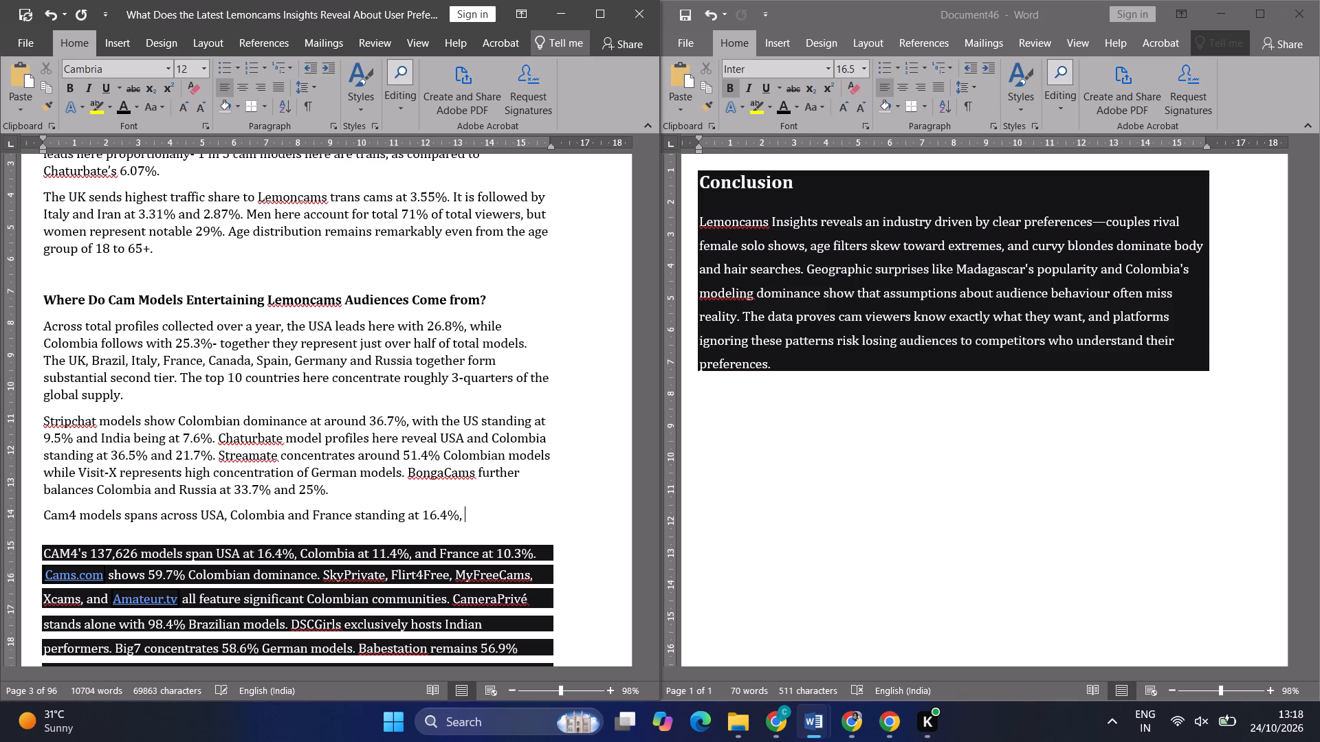
key("BackSpace")
key("BackSpace")
type("and 10.3%.")
Delete the CAM4 sentence from the black-shaded source text.
key("Right")
key("shift+Down")
key("BackSpace")
key("Left")
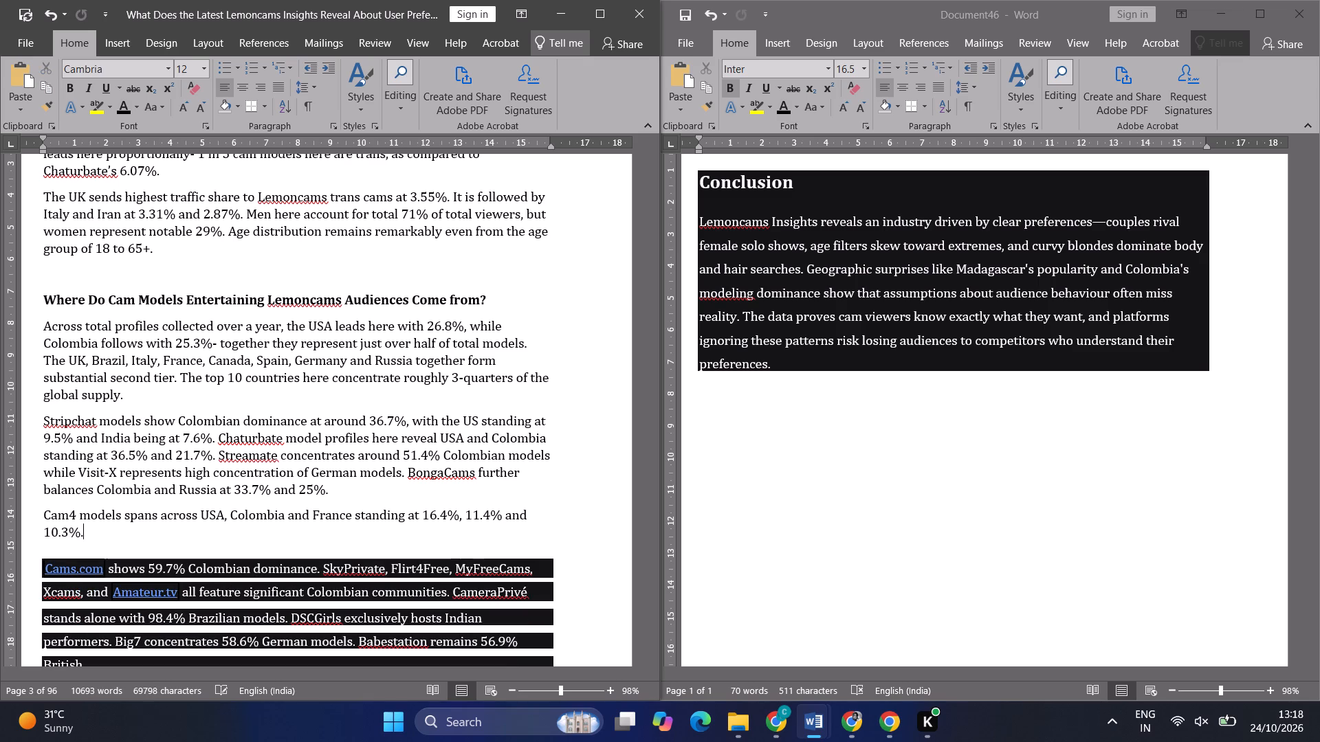
Add "Further, Cams.com show 59.7% dominance of Colombia" after the Cam4 sentence.
key("shift+space")
type("Further, Cams.com show 59.7%")
key("space")
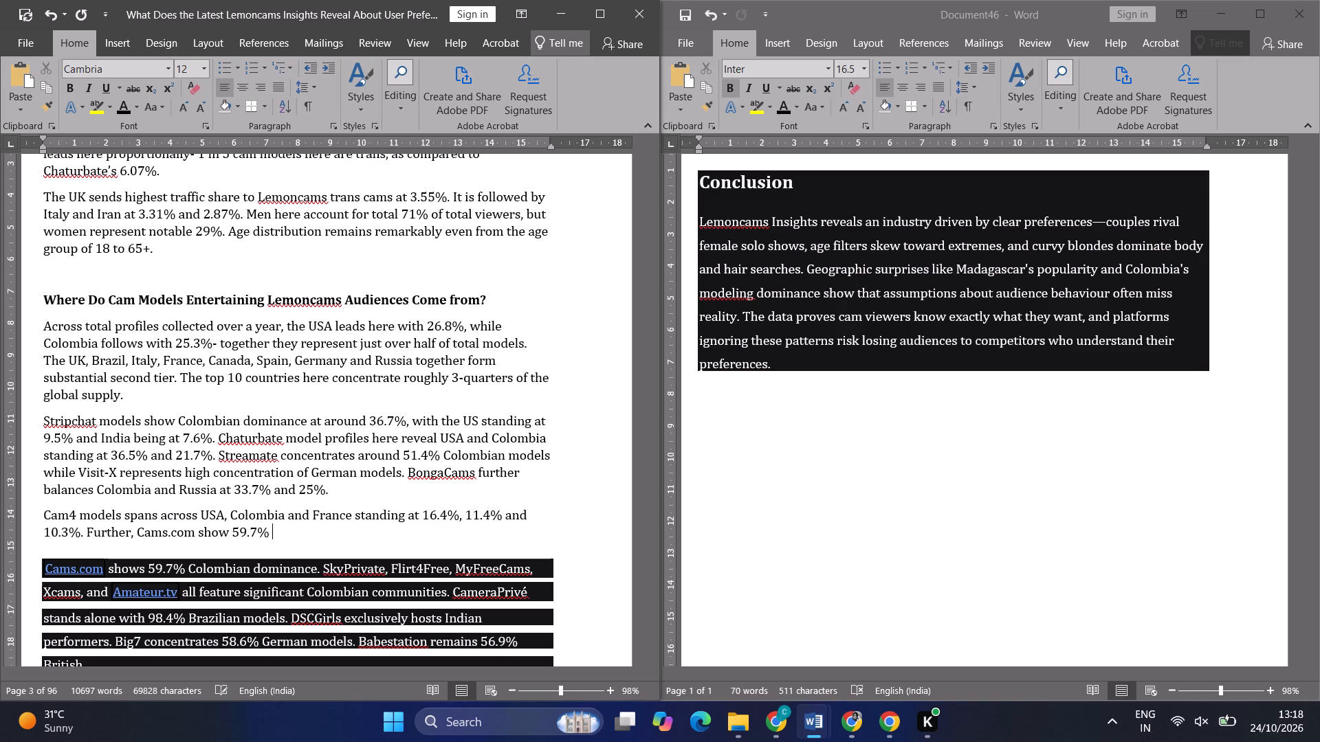
type("Col")
key("BackSpace")
key("BackSpace")
key("BackSpace")
type("dominance of Colombia")
key("space")
key("BackSpace")
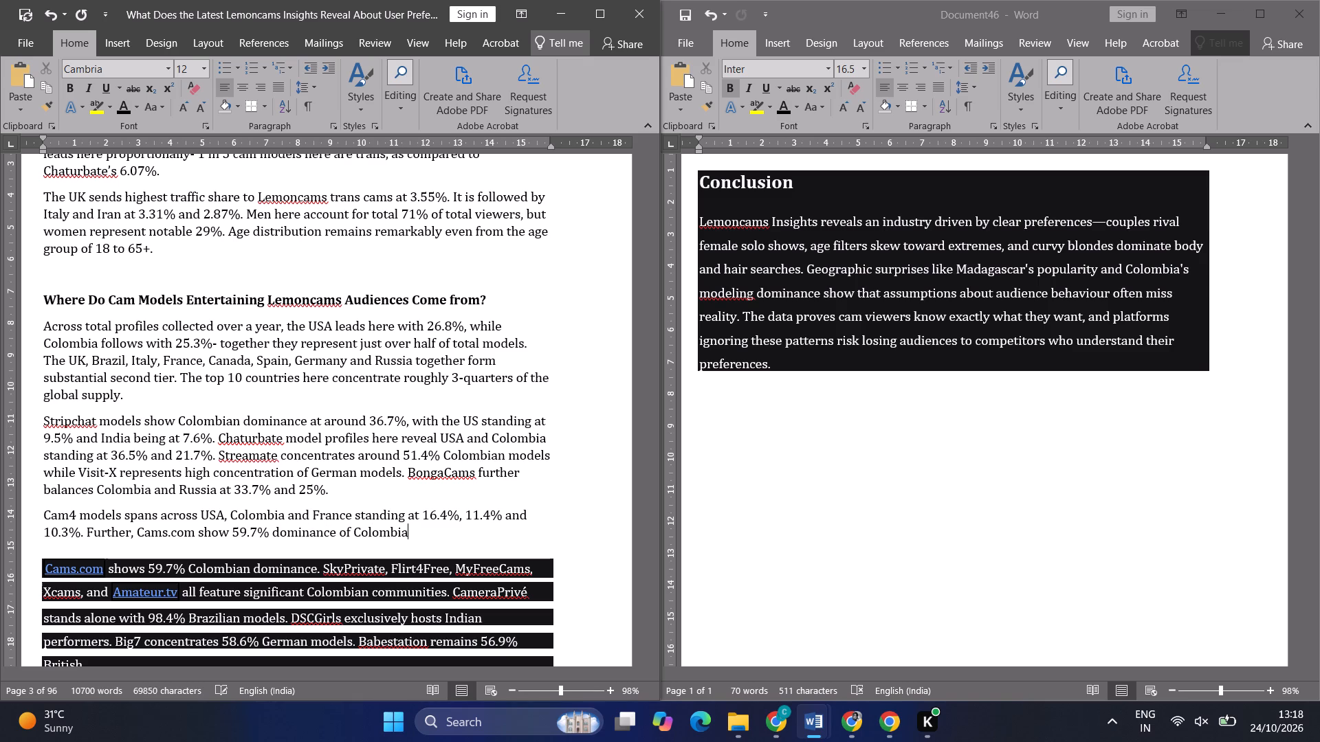
Begin the following sentence with the platform list "Flirt4Free, SkyPrivate, MyFreeCams, Amateur.tv and Xcams".
type(". Flirt")
type("4Free, Sy")
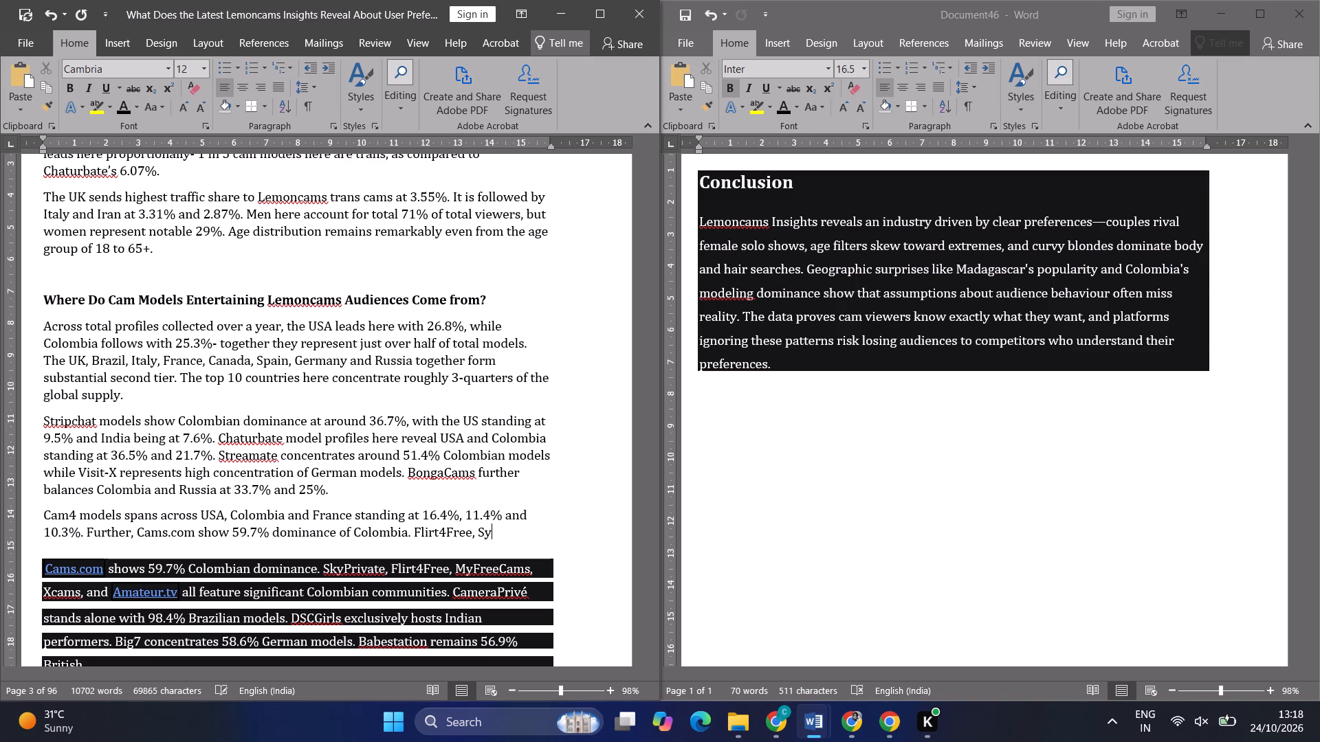
key("BackSpace")
type("kyPrivate, MyFreeCams, Amateur.tv and Xa")
key("BackSpace")
key("BackSpace")
key("c")
key("BackSpace")
type("Xcams")
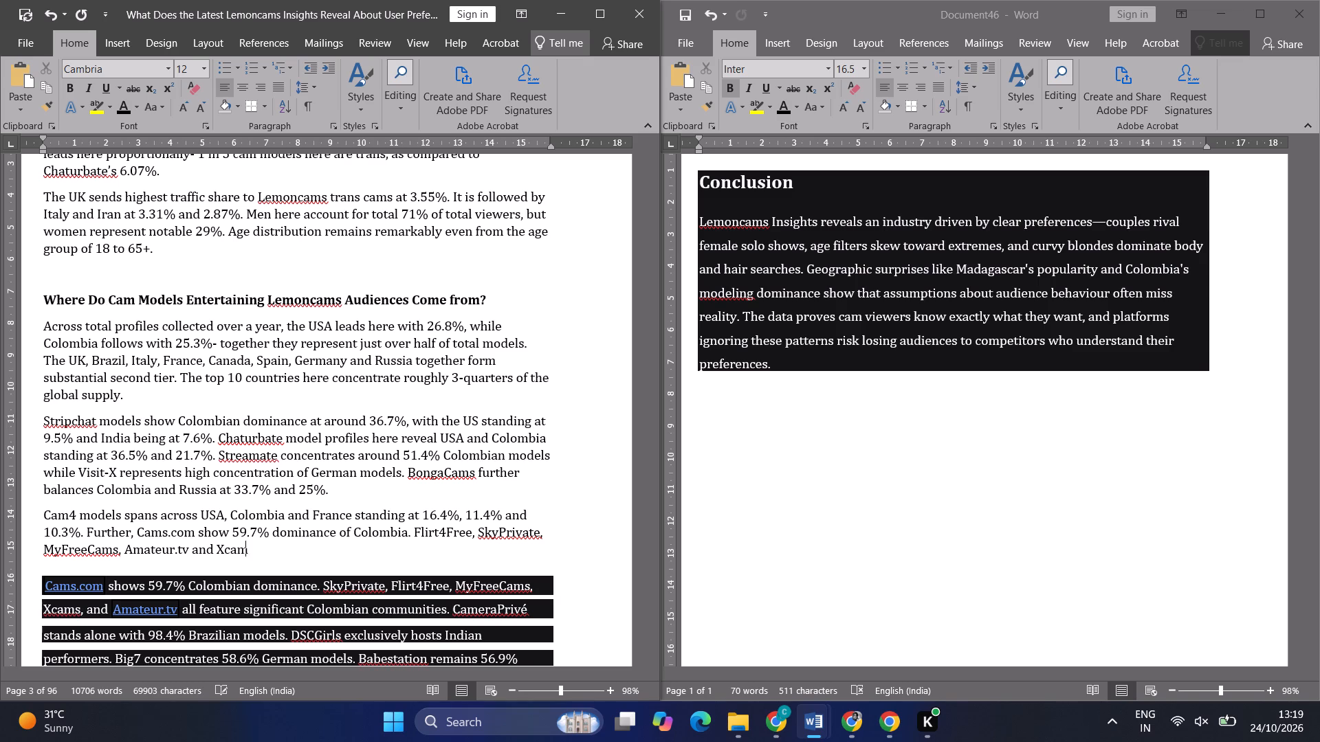
key("space")
key("BackSpace")
Complete the platform list sentence with ", all of these features significant Colombian communities.".
type(", all of tehse fe")
key("BackSpace")
key("BackSpace")
key("BackSpace")
key("BackSpace")
key("BackSpace")
key("BackSpace")
key("BackSpace")
type("hese features significnat Colombia")
key("space")
key("BackSpace")
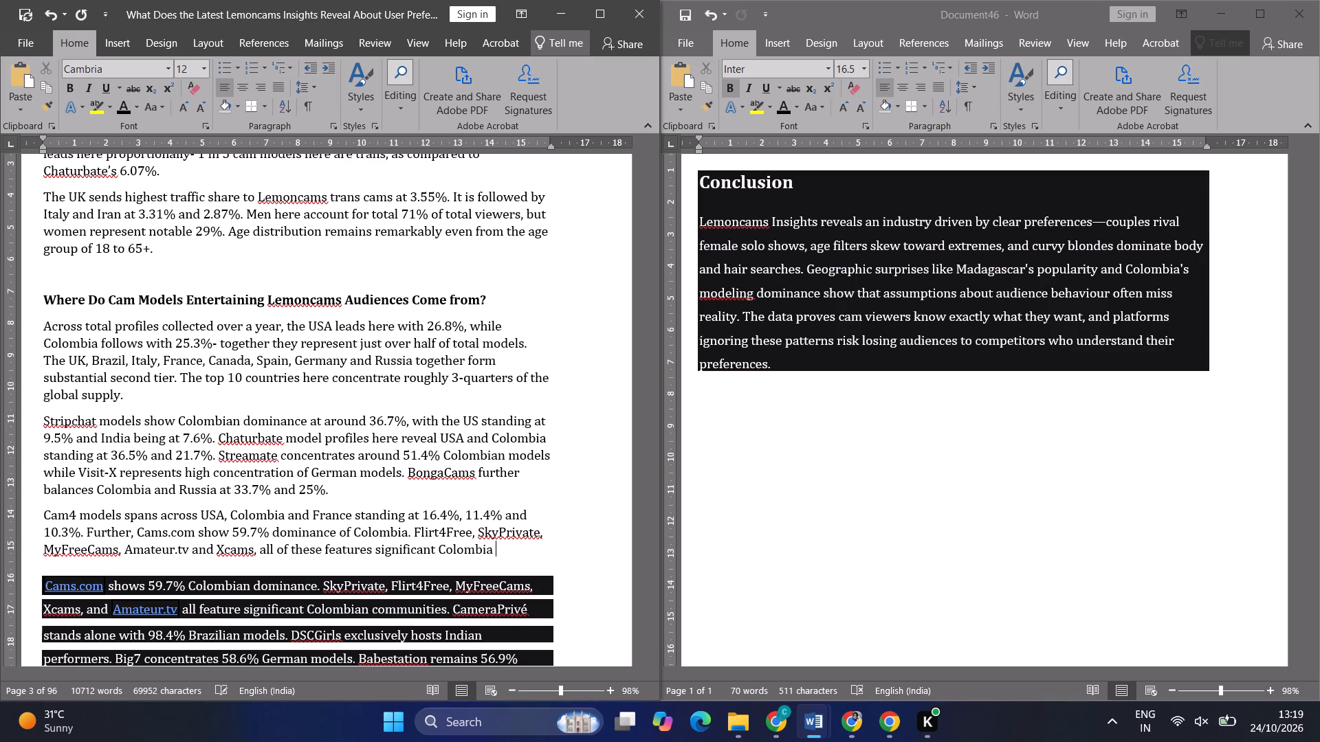
type("n Col")
key("BackSpace")
key("BackSpace")
key("BackSpace")
type("communitiies")
key("space")
key("BackSpace")
key("period")
key("BackSpace")
key("BackSpace")
key("BackSpace")
key("BackSpace")
type("es.")
key("space")
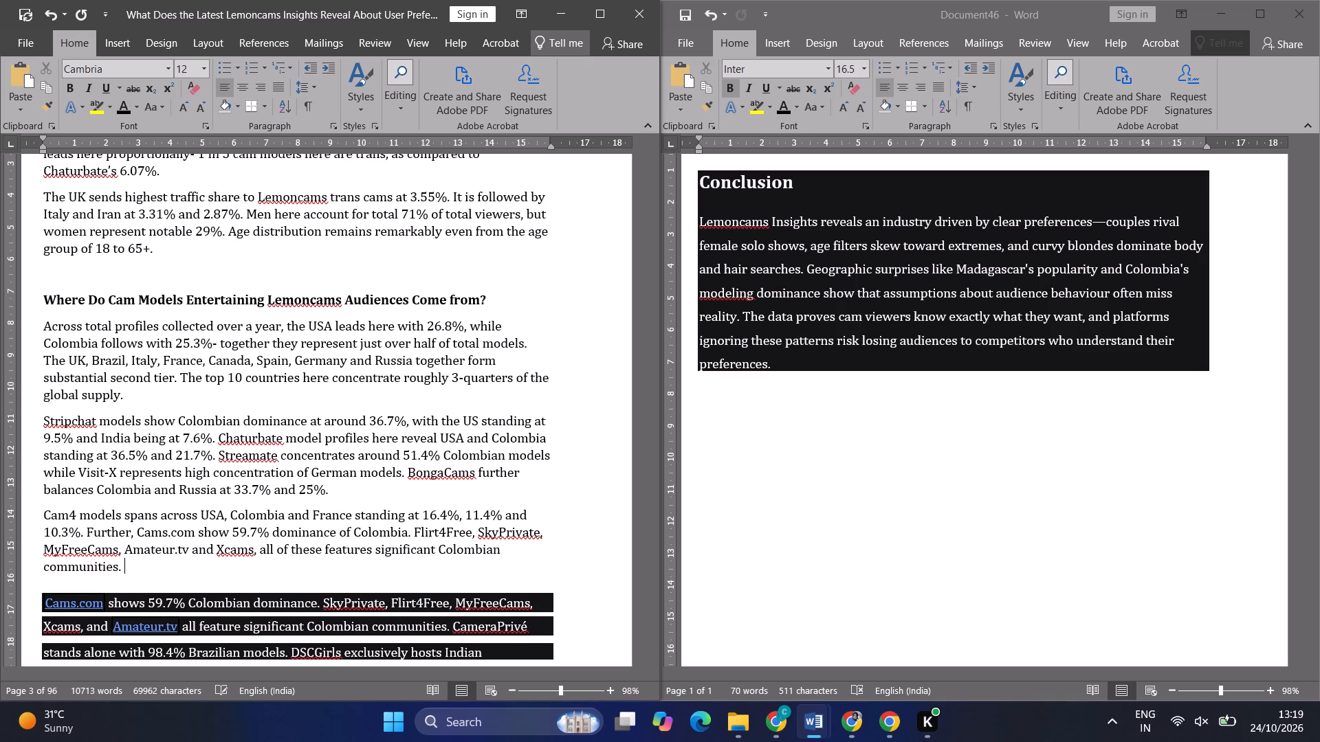
Delete the black-shaded source text from Cams.com up to the word CameraPrivé.
key("Right")
key("shift+Down")
key("shift+Down")
key("ctrl+shift+Left")
key("BackSpace")
Move the word CameraPrivé from the source text to the end of the rewritten Cam4 paragraph, without its black-shaded formatting.
key("ctrl+shift+Right")
key("ctrl+x")
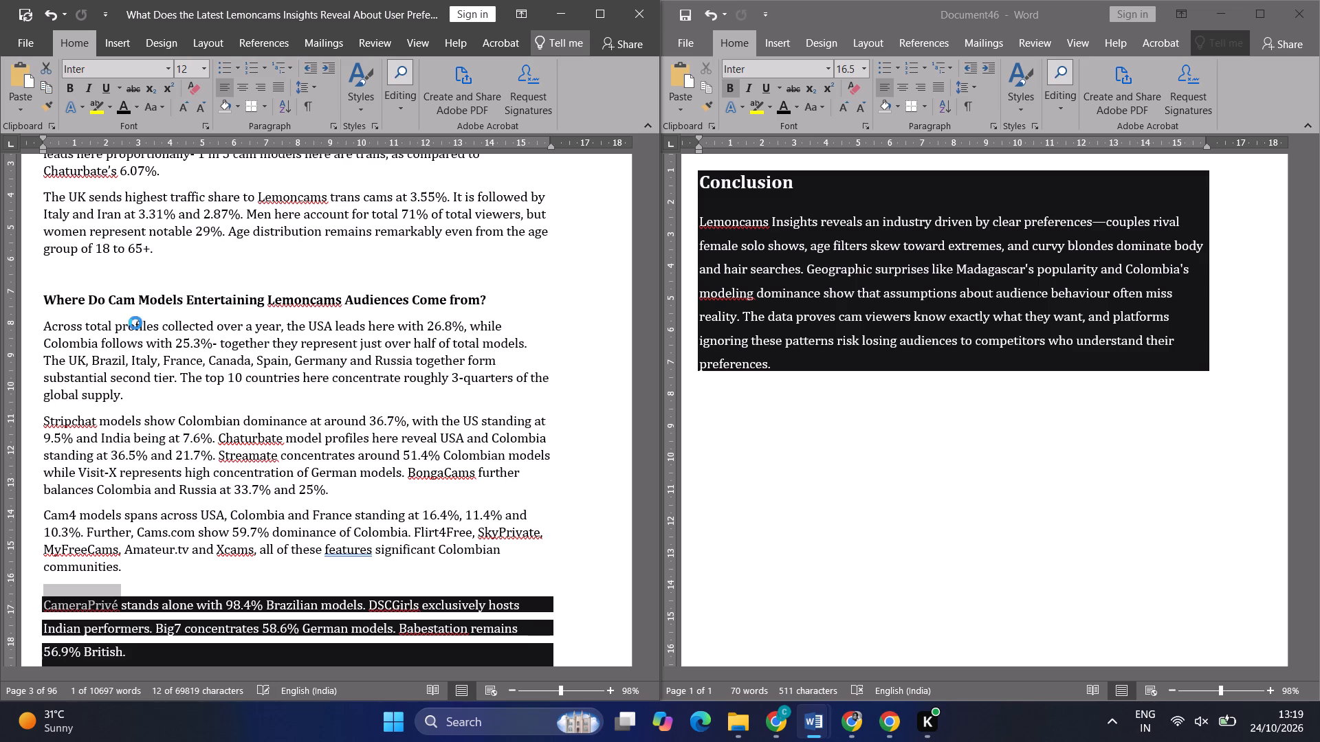
key("Left")
key("ctrl+v")
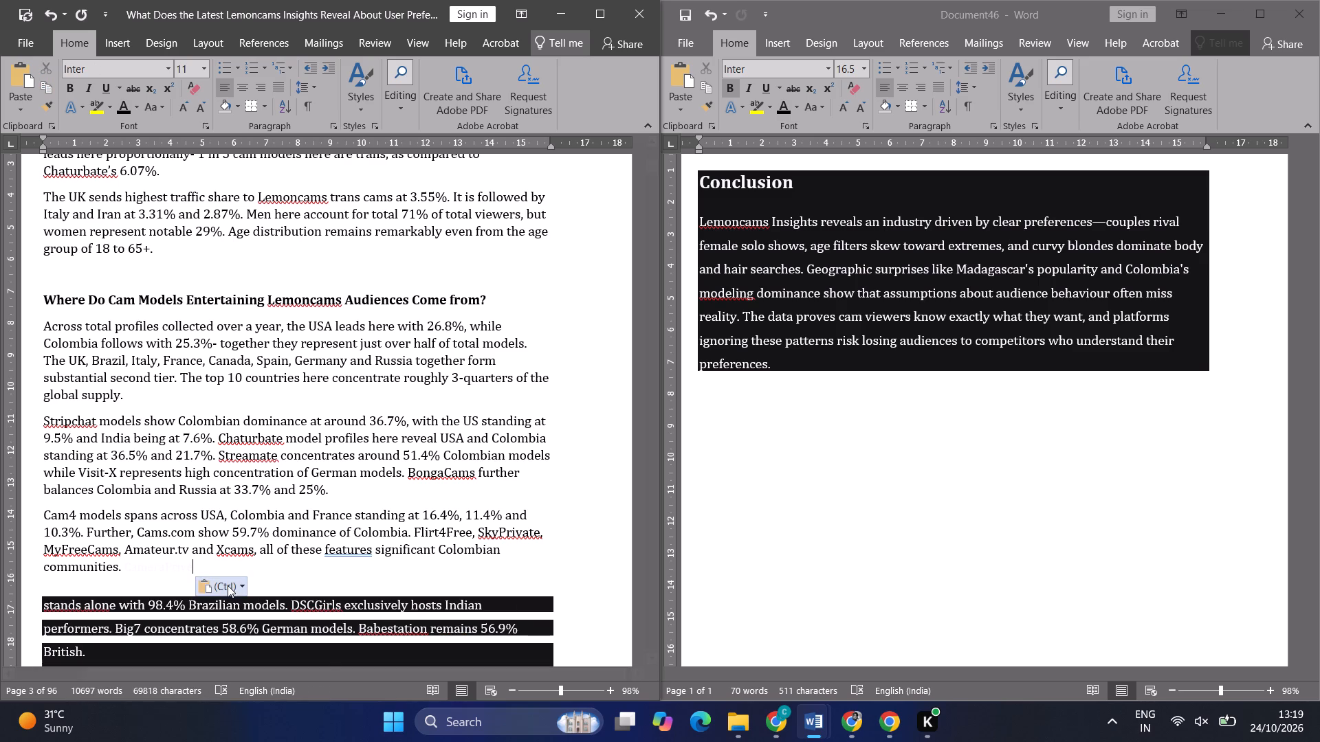
left_click(228, 585)
left_click(283, 626)
key("space")
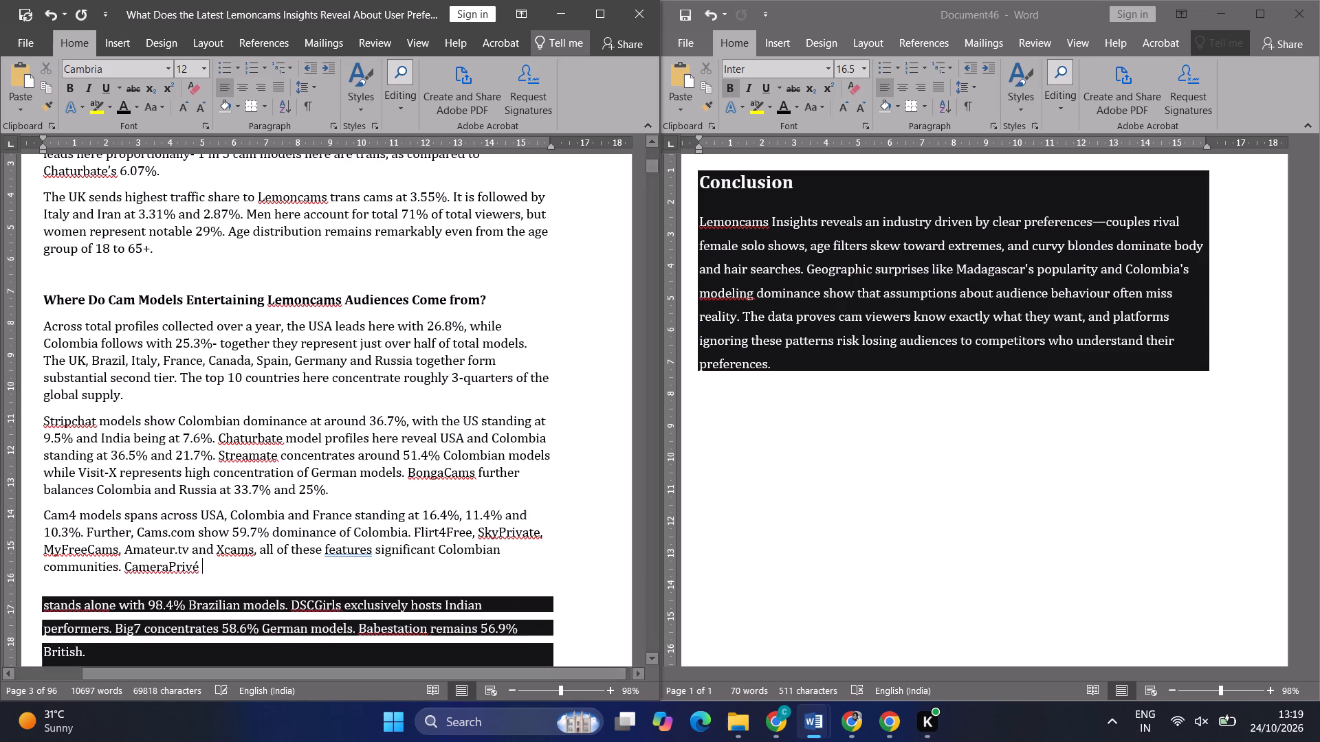
Save the document and continue the CameraPrivé sentence with "alone here stands with 98.4% of the Brazilian models".
key("ctrl+s")
type("along")
key("space")
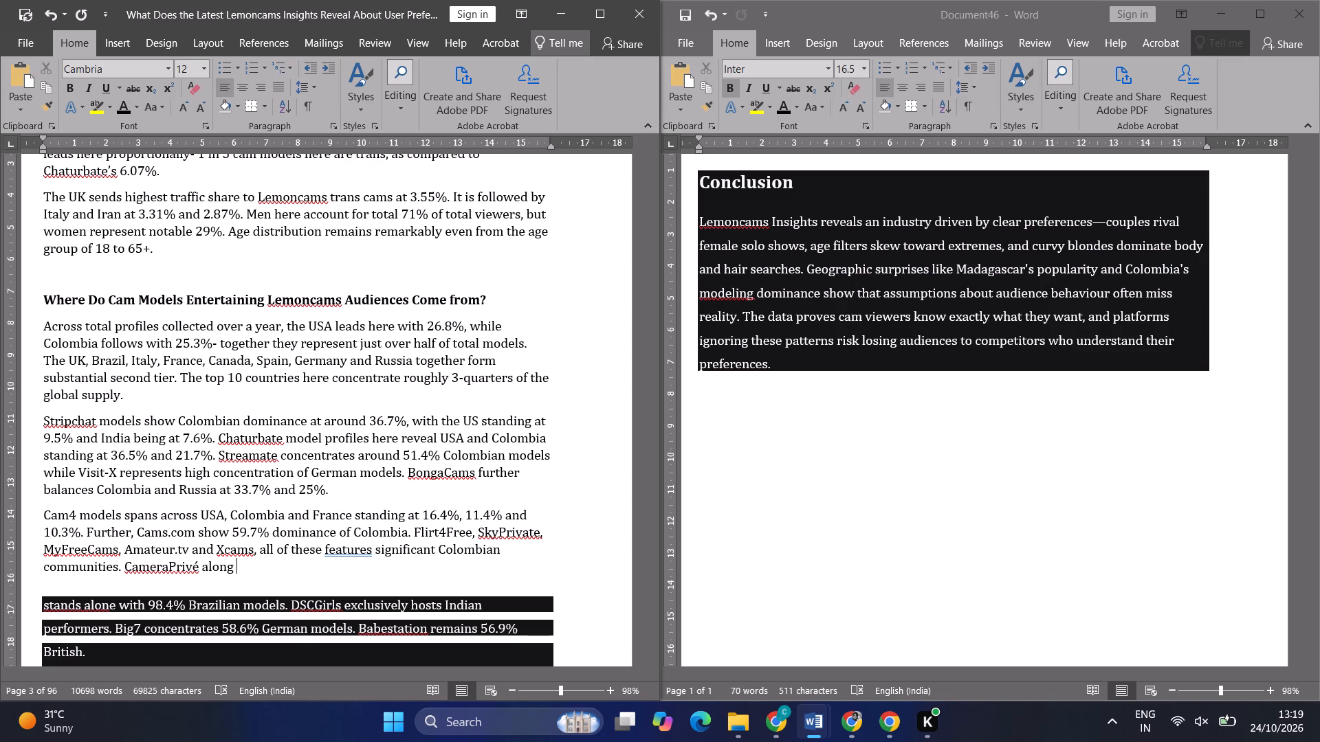
key("BackSpace")
key("BackSpace")
type("e here stands")
key("space")
type("with 98.4% of the Brazilian models")
key("space")
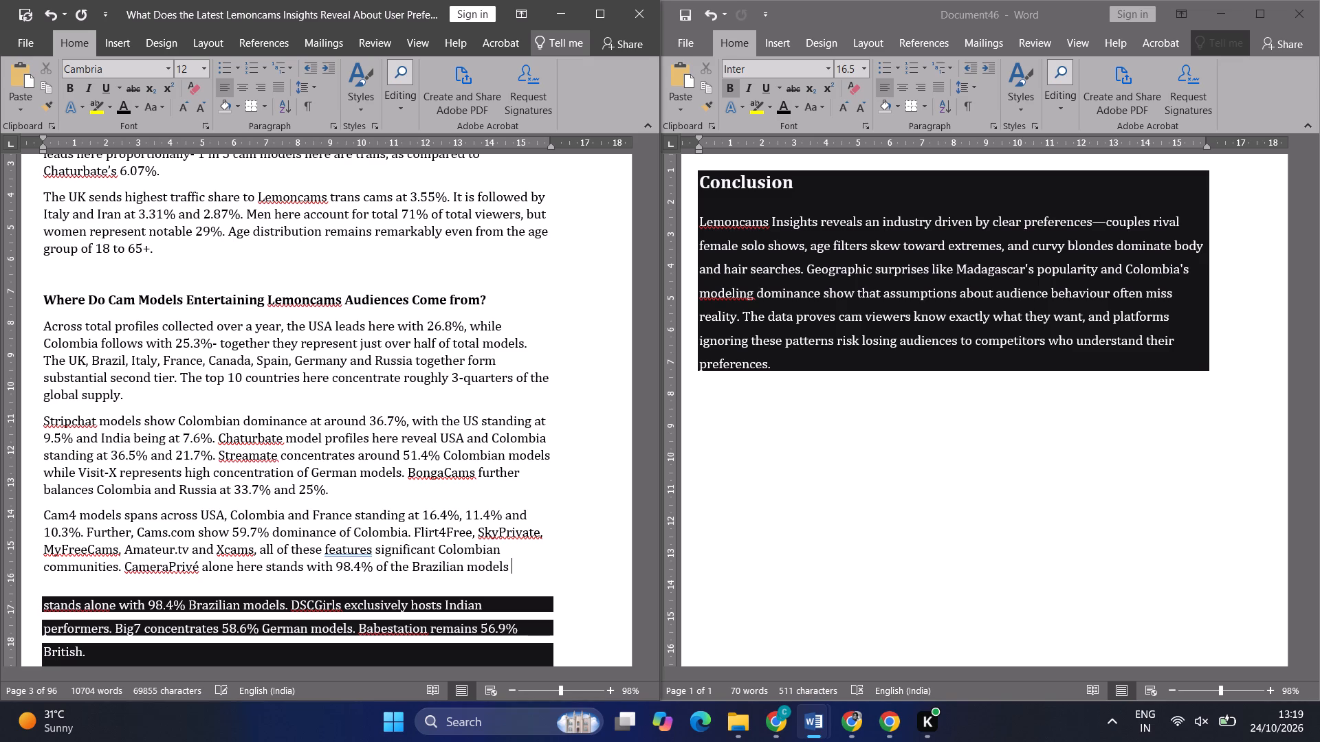
Extend the CameraPrivé sentence with ", while DSCGirls exclusively hosts here Indian models, while Big7 concentrates German models at large,".
key("BackSpace")
type(", whiel D")
key("BackSpace")
key("BackSpace")
key("BackSpace")
key("BackSpace")
type("le DSCGirls exclusively hosts here Indian models, while Bigh")
key("space")
key("BackSpace")
key("BackSpace")
key("space")
key("BackSpace")
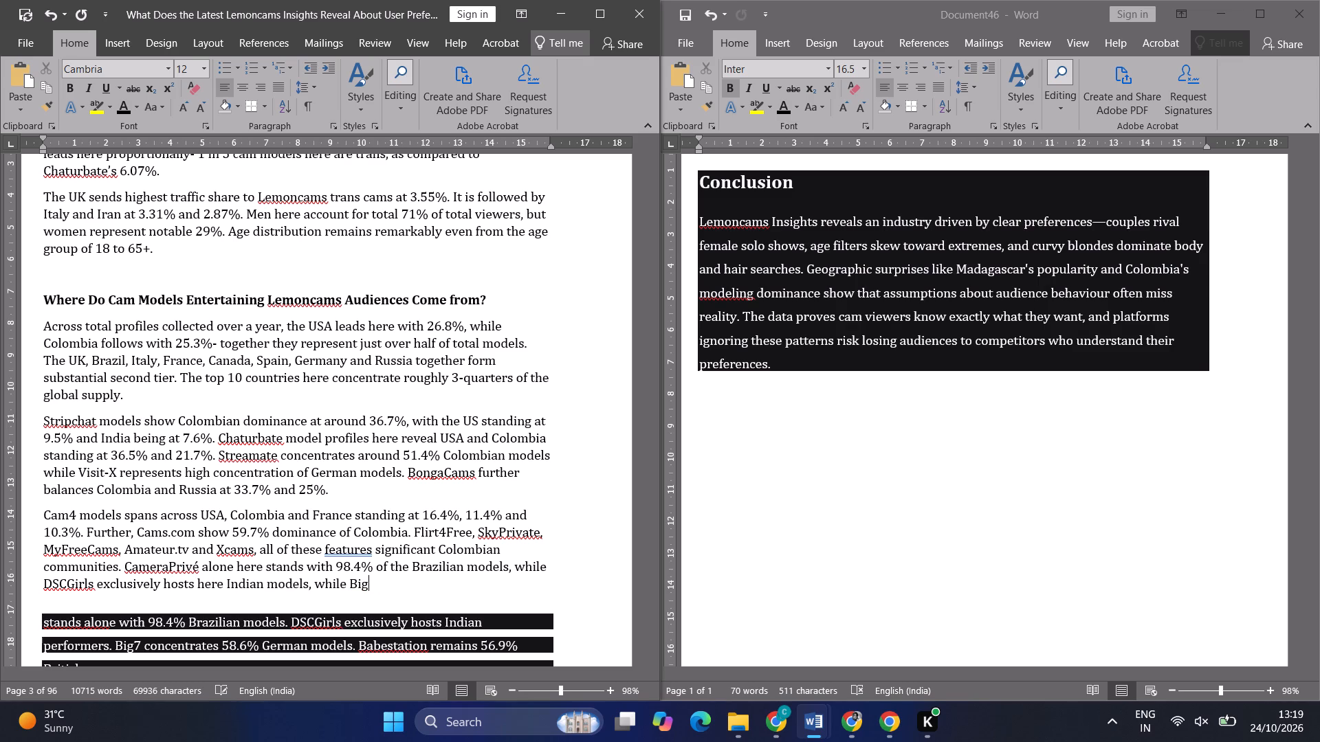
type("7 concentrates")
key("space")
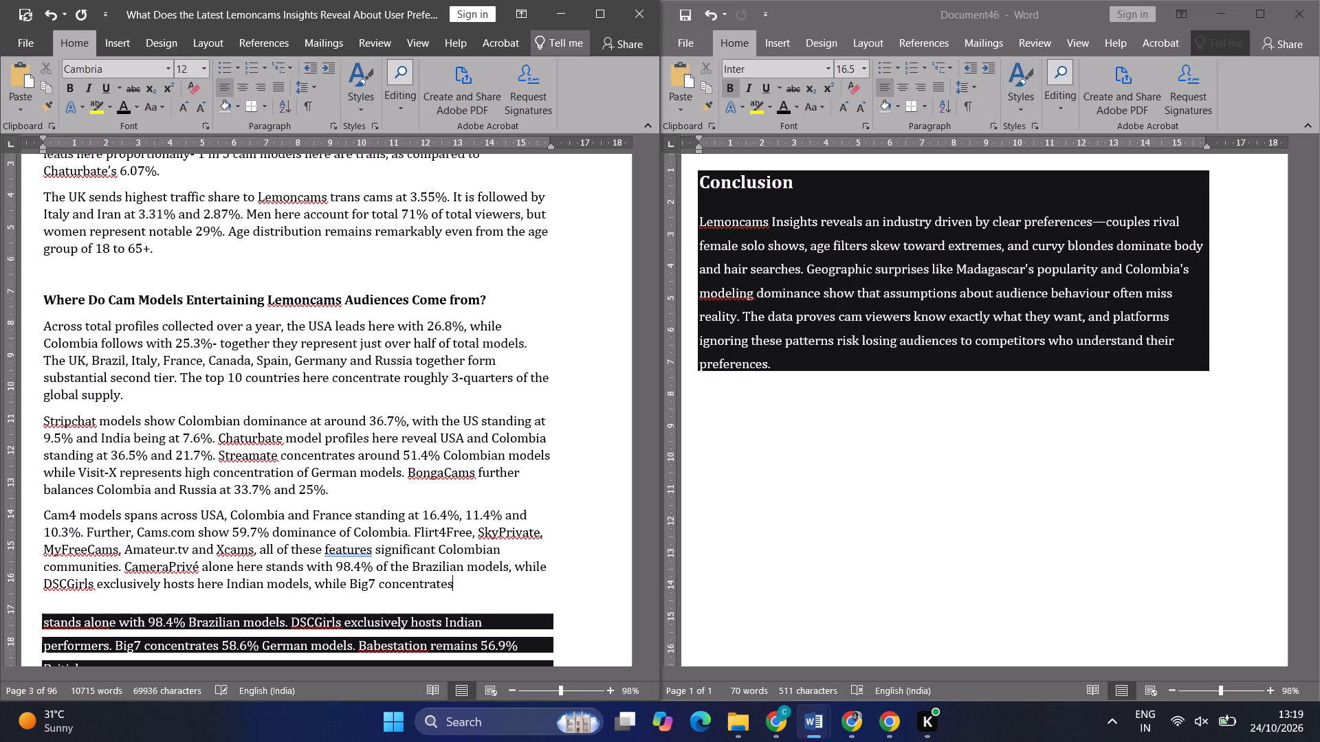
type("German modesl")
key("BackSpace")
key("BackSpace")
type("ls at large,")
Delete the black-shaded source text from "stands alone with 98.4%" through the Big7 sentence.
key("Right")
key("shift+Down")
key("BackSpace")
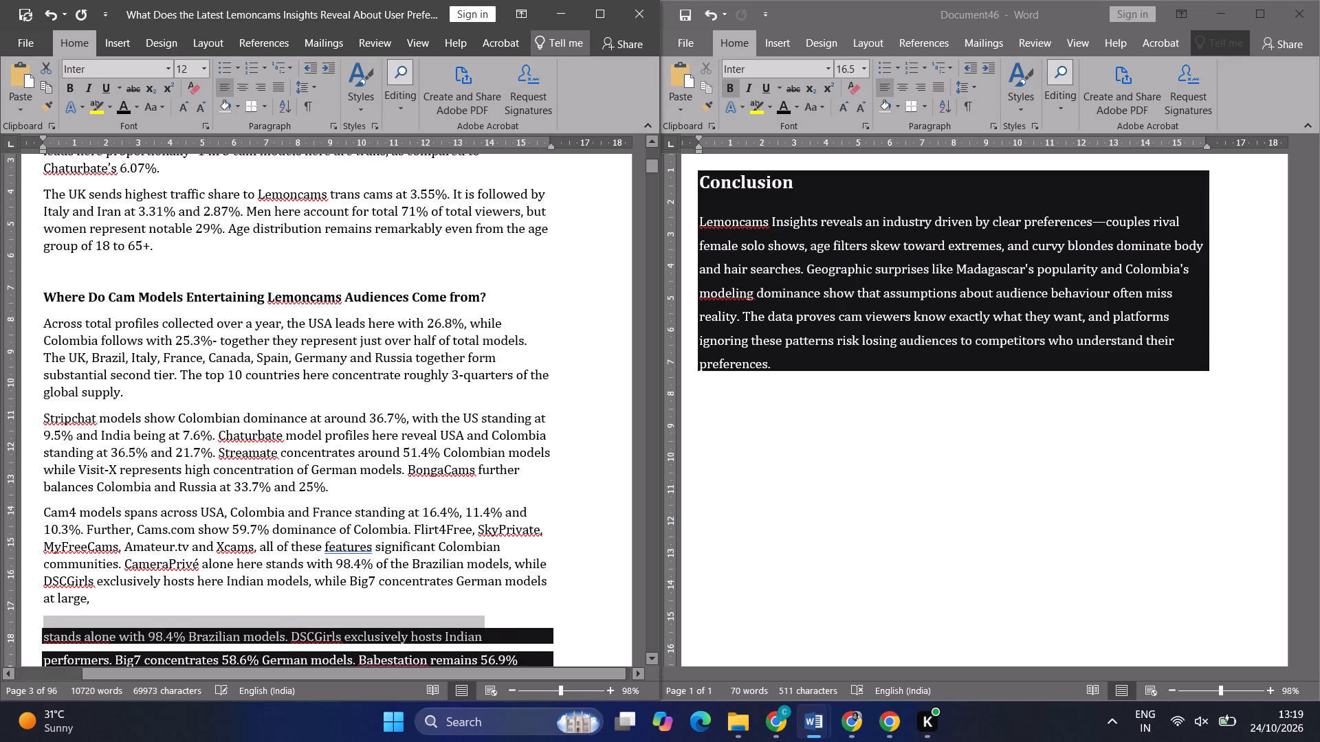
key("ctrl+shift+Right")
key("ctrl+shift+Right")
key("ctrl+shift+Right")
key("ctrl+shift+Right")
key("ctrl+shift+Right")
key("ctrl+shift+Right")
key("ctrl+shift+Right")
key("ctrl+shift+Right")
key("ctrl+shift+Right")
key("ctrl+shift+Right")
key("ctrl+shift+Right")
key("BackSpace")
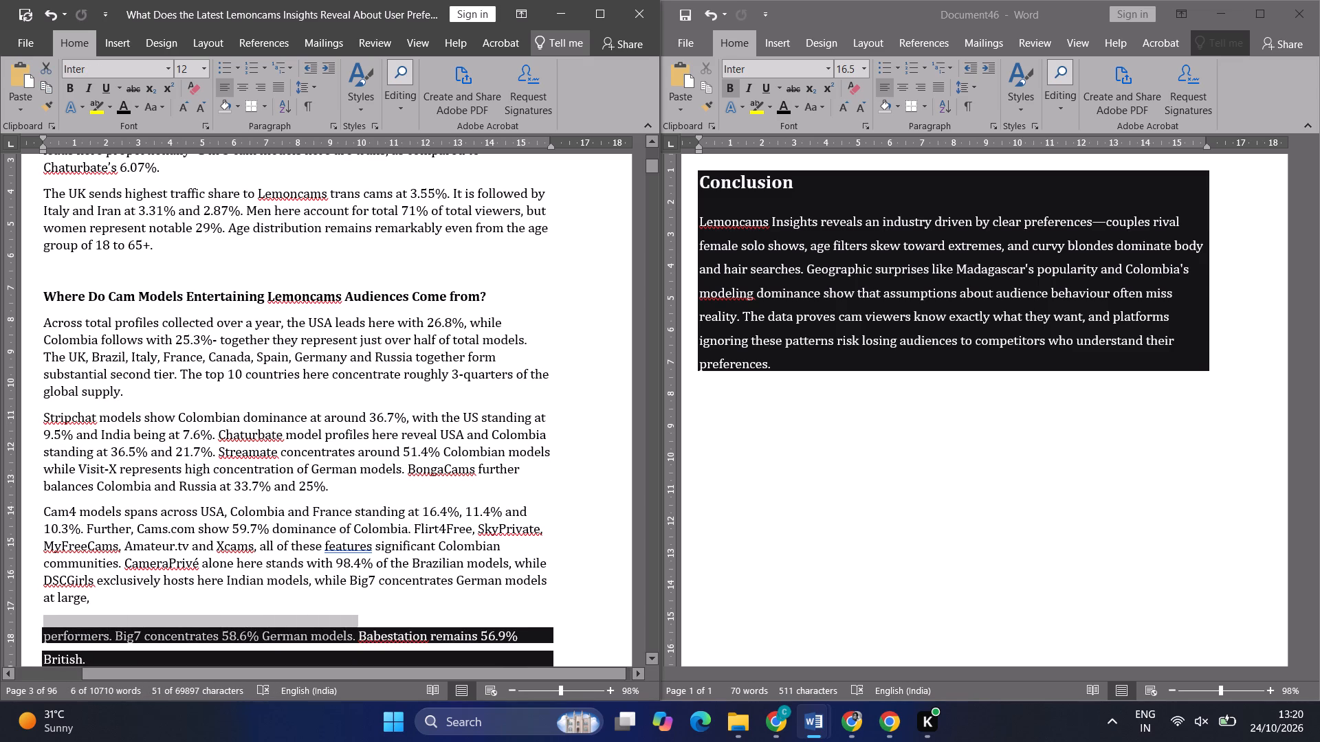
Replace the comma after "at large" with a full stop and add "Babestation further reains 56.9% British.".
key("Left")
key("BackSpace")
type(". Babestation further reains")
key("space")
type("56.9% British.")
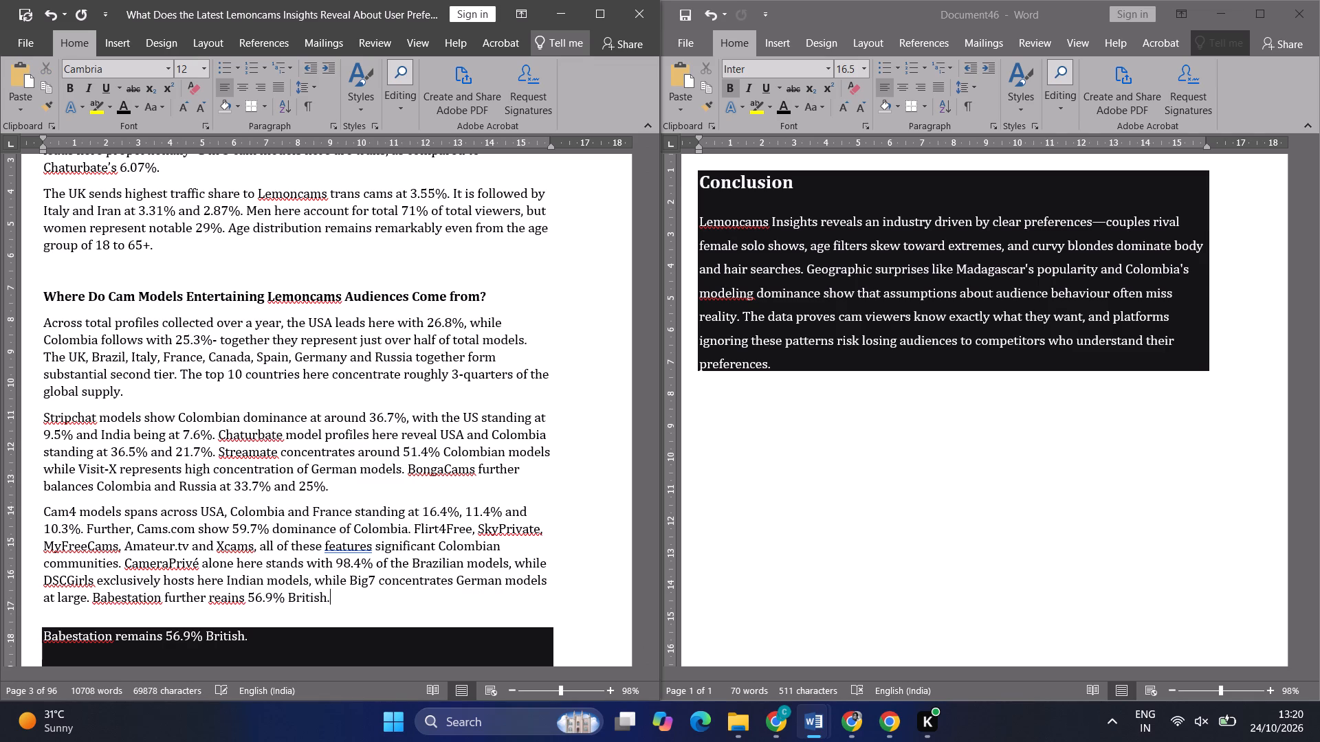
Correct the misspelled "reains" to "remains" in the new Babestation sentence.
key("ctrl+shift+Left")
key("ctrl+shift+Left")
key("ctrl+shift+Left")
key("ctrl+shift+Left")
key("Left")
key("ctrl+shift+Left")
key("Left")
key("ctrl+shift+Left")
key("Left")
key("ctrl+shift+Left")
key("Left")
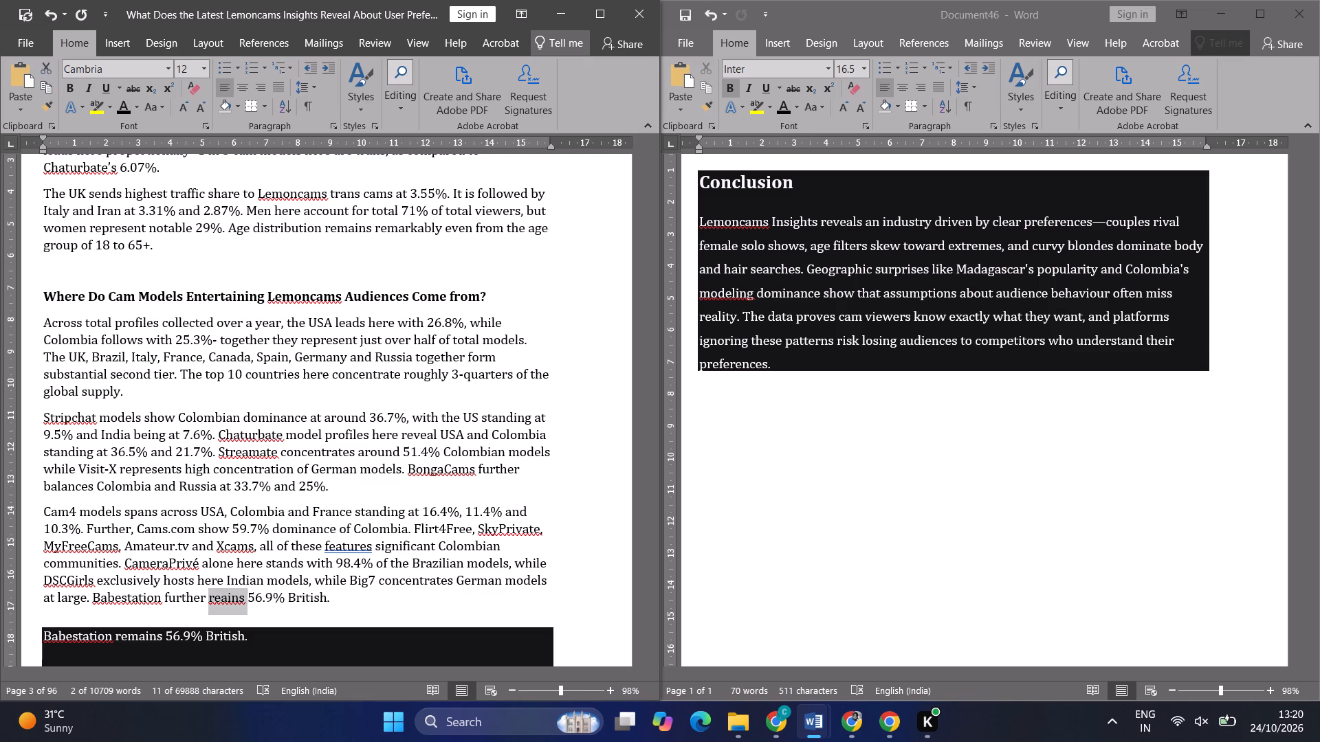
key("Right")
key("Right")
key("m")
Delete the black-shaded source sentence about Babestation and the empty shaded line below it.
key("Down")
key("ctrl+shift+Up")
key("BackSpace")
key("ctrl+shift+Down")
key("BackSpace")
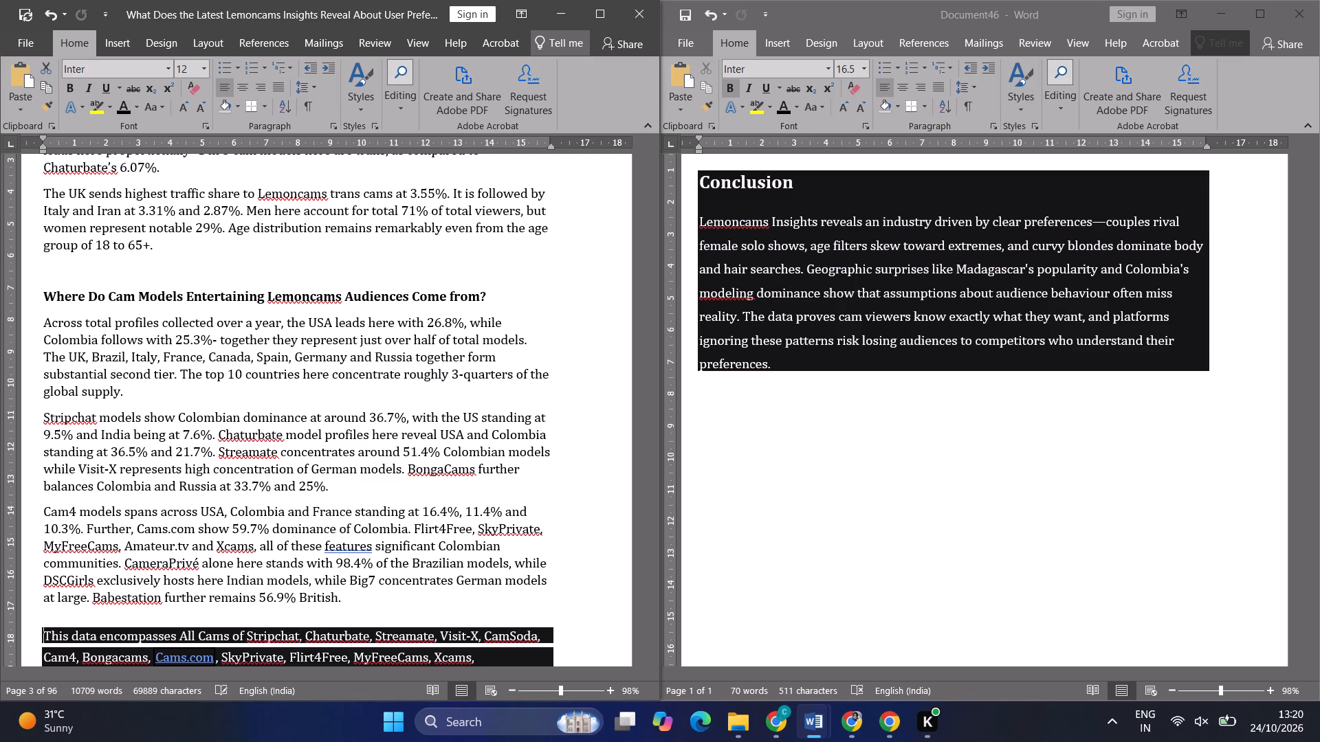
Start a new paragraph below the Babestation sentence with "Overall, the data encompasses all cams of".
key("Left")
key("Return")
scroll(283, 626, "down", 1)
type("Overall, the data encompasses all cams of")
key("space")
Delete the words "This data encompasses All Cams of" from the start of the black-shaded source paragraph.
key("Right")
key("ctrl+shift+Right")
key("ctrl+shift+Right")
key("ctrl+shift+Right")
key("ctrl+shift+Right")
key("ctrl+shift+Right")
key("ctrl+shift+Right")
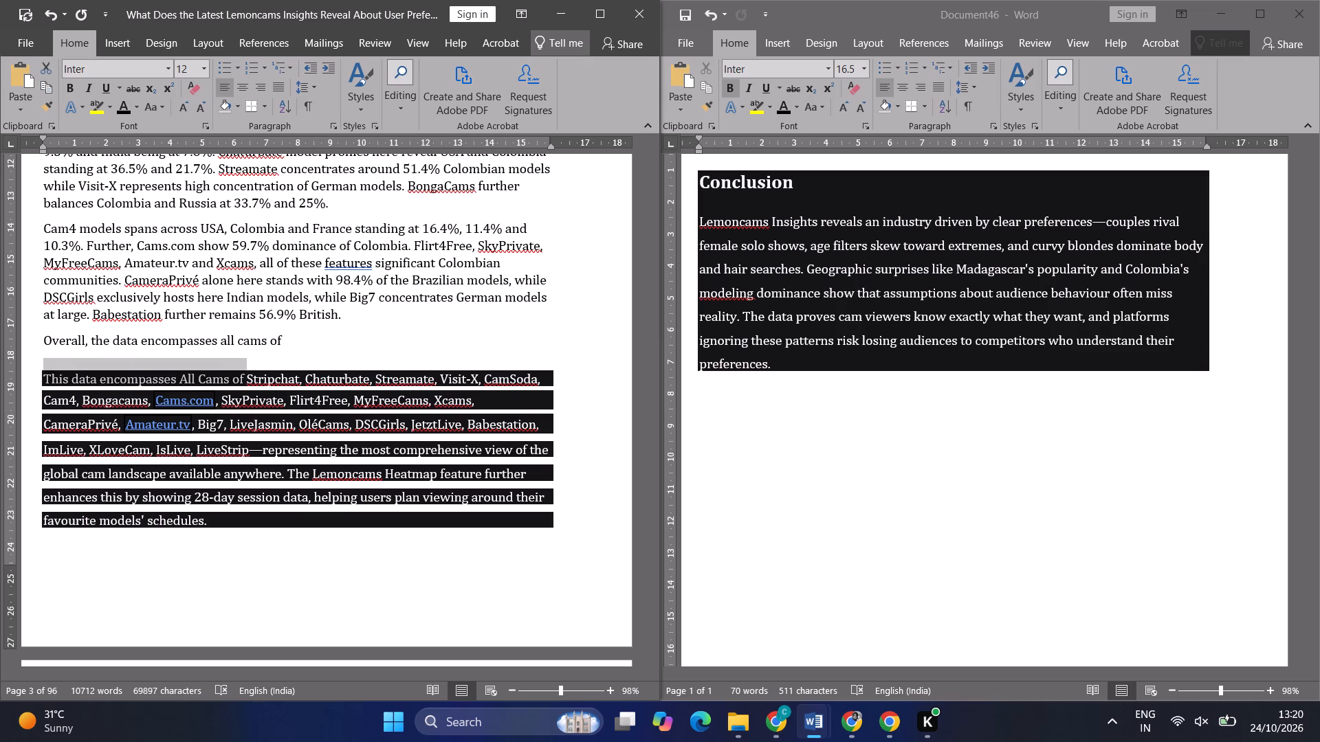
key("BackSpace")
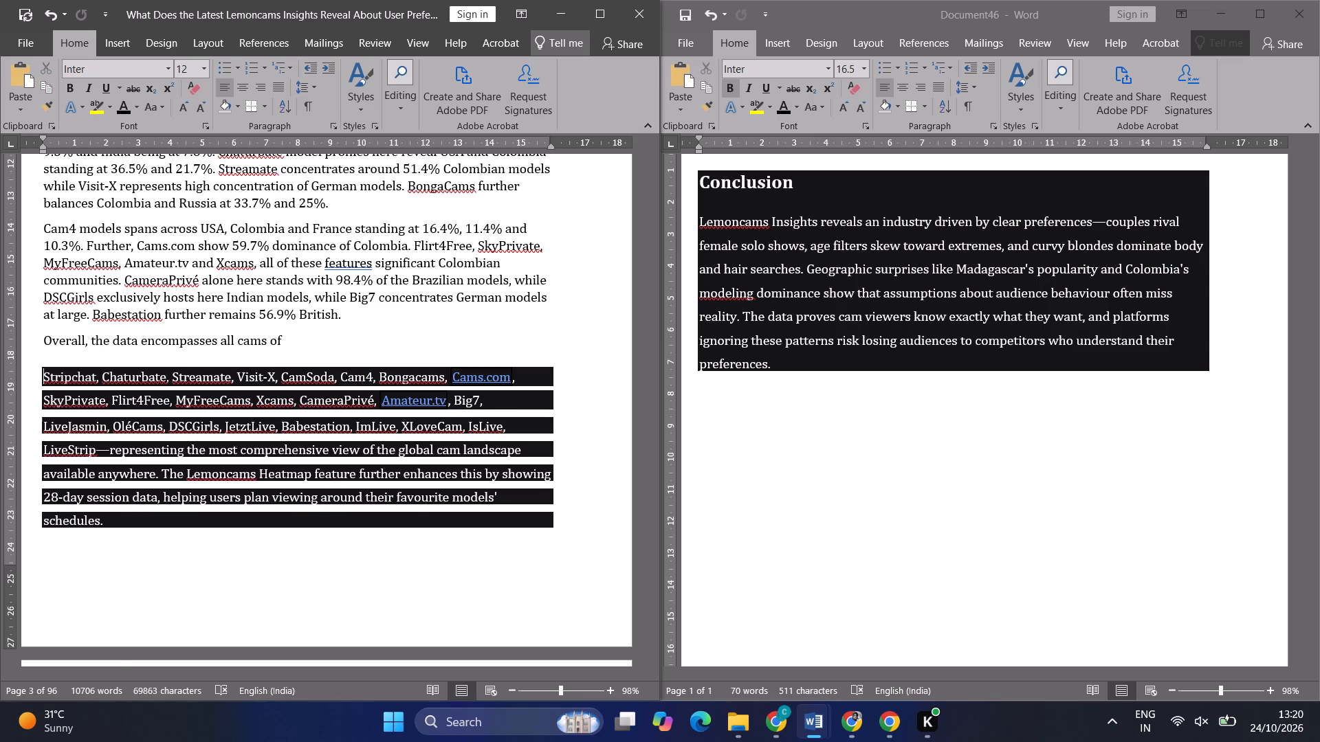
Delete the platform list from Stripchat through LiveStrip and its dash in the black-shaded source paragraph.
key("shift+Down")
key("shift+Down")
key("shift+Down")
key("ctrl+shift+Left")
key("ctrl+shift+Left")
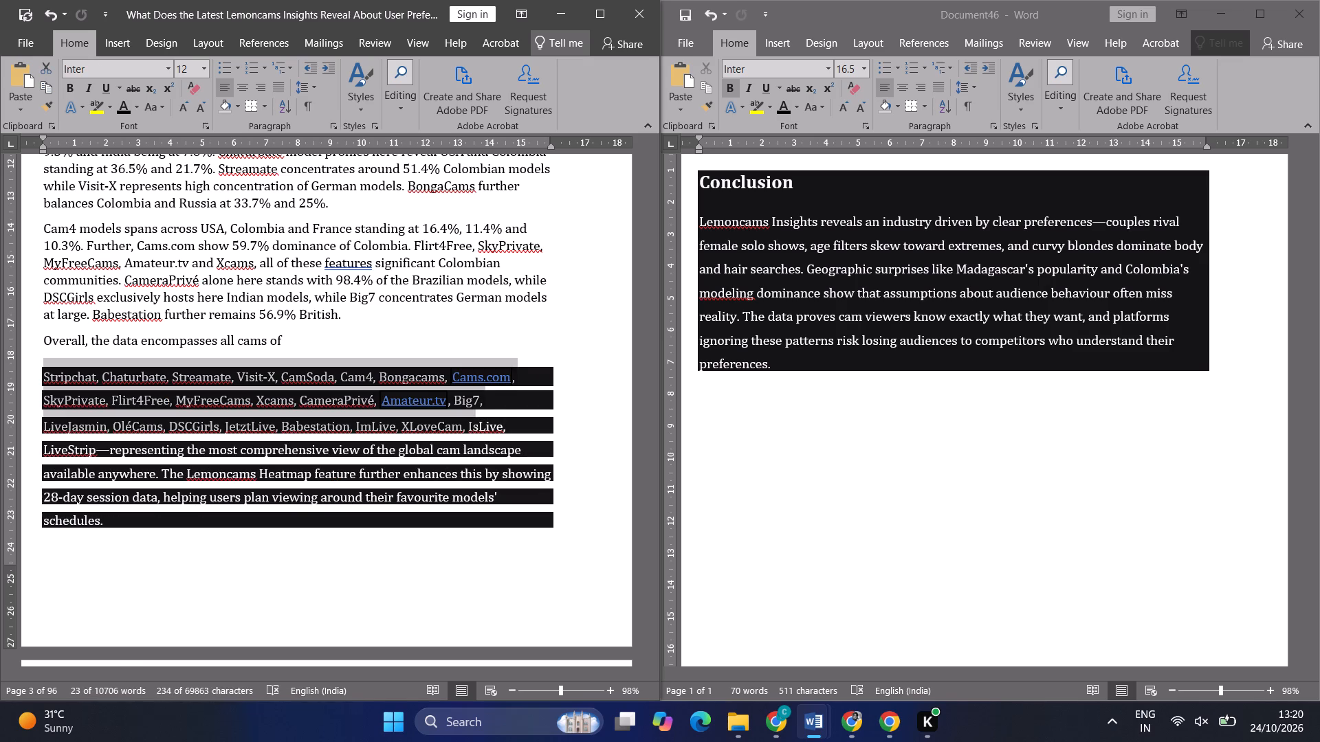
key("ctrl+shift+Left")
key("ctrl+shift+Left")
key("ctrl+shift+Right")
key("ctrl+shift+Right")
key("ctrl+shift+Right")
key("ctrl+shift+Right")
key("ctrl+shift+Right")
key("ctrl+shift+Right")
key("BackSpace")
Rework the end of the "Overall" line to read "of top cam sites,".
key("Left")
key("BackSpace")
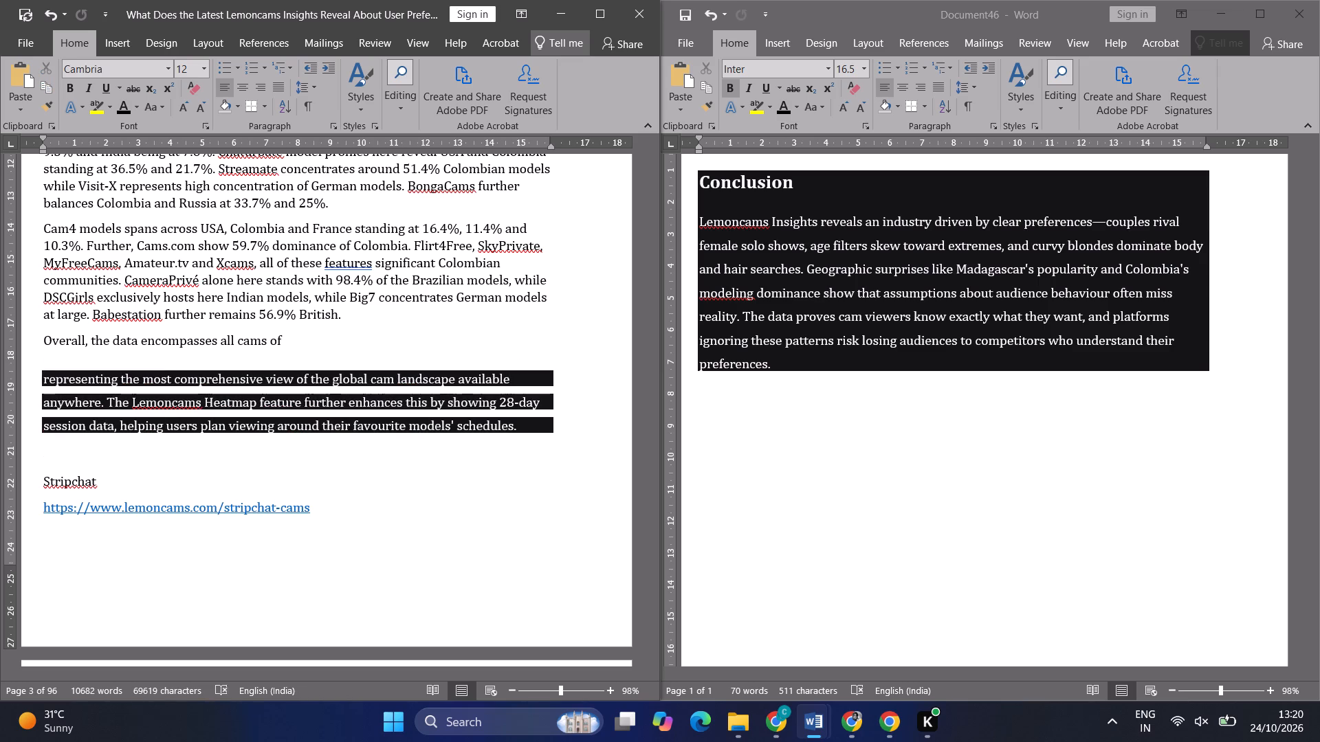
key("ctrl+shift+Left")
type("o")
key("space")
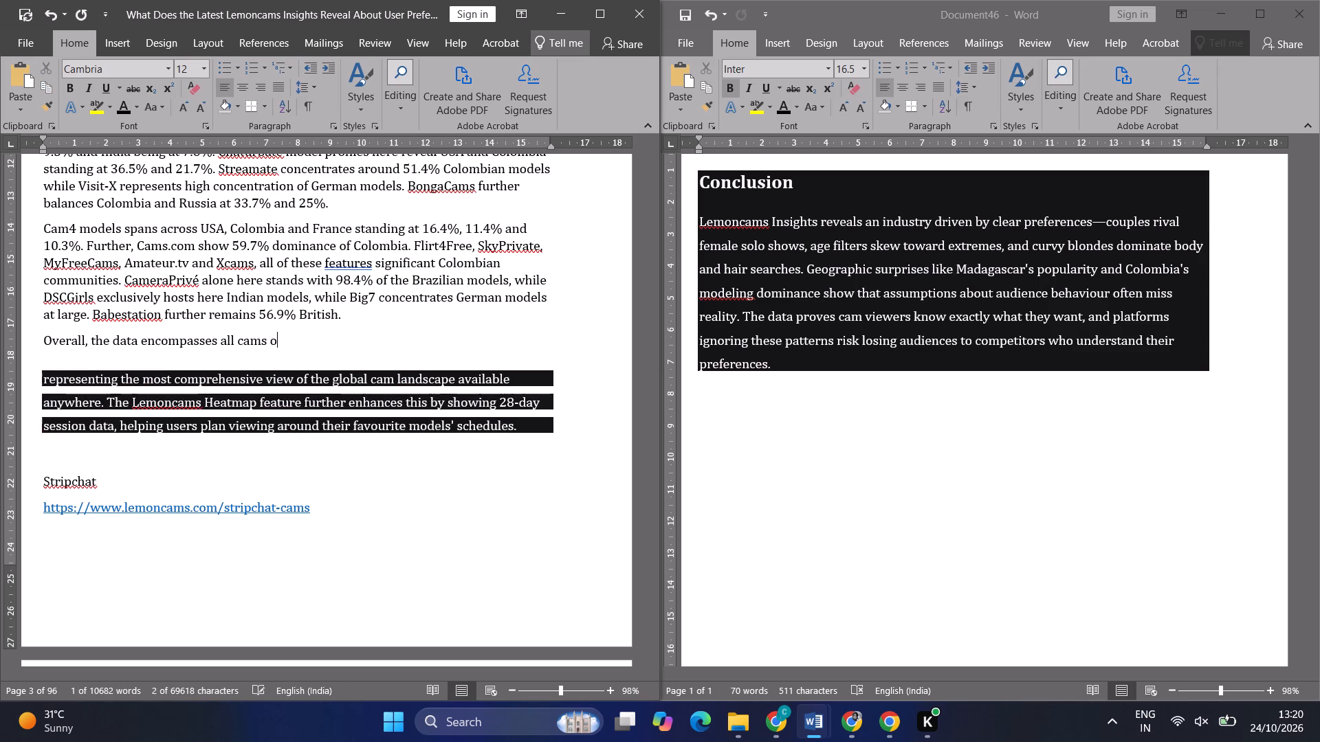
key("BackSpace")
type("f top cam sites,")
key("space")
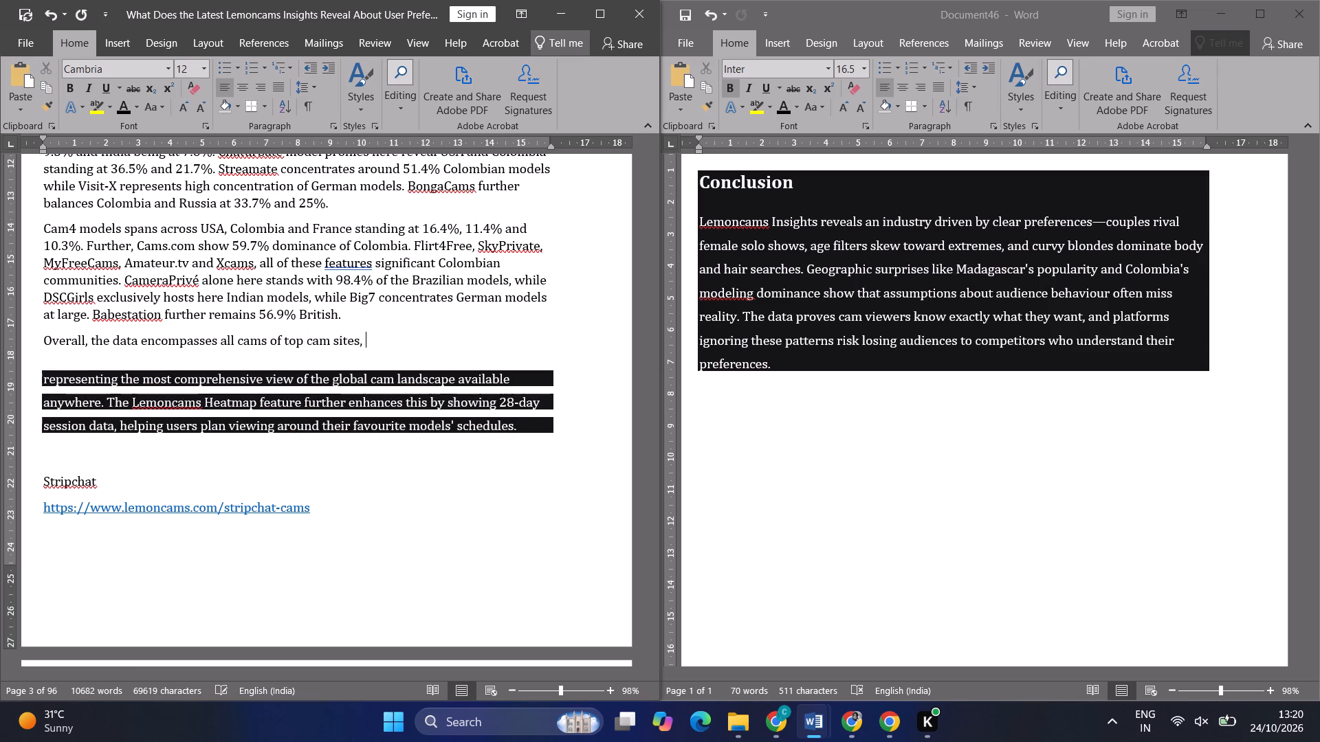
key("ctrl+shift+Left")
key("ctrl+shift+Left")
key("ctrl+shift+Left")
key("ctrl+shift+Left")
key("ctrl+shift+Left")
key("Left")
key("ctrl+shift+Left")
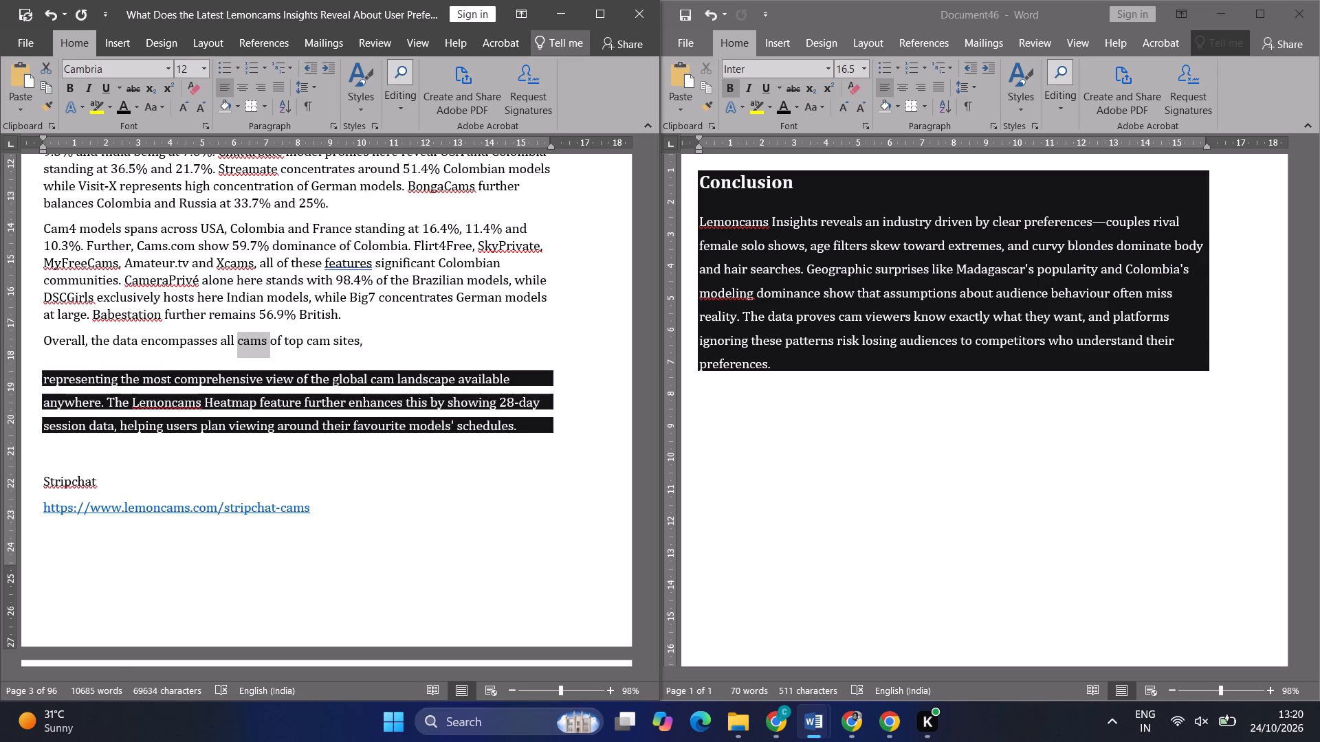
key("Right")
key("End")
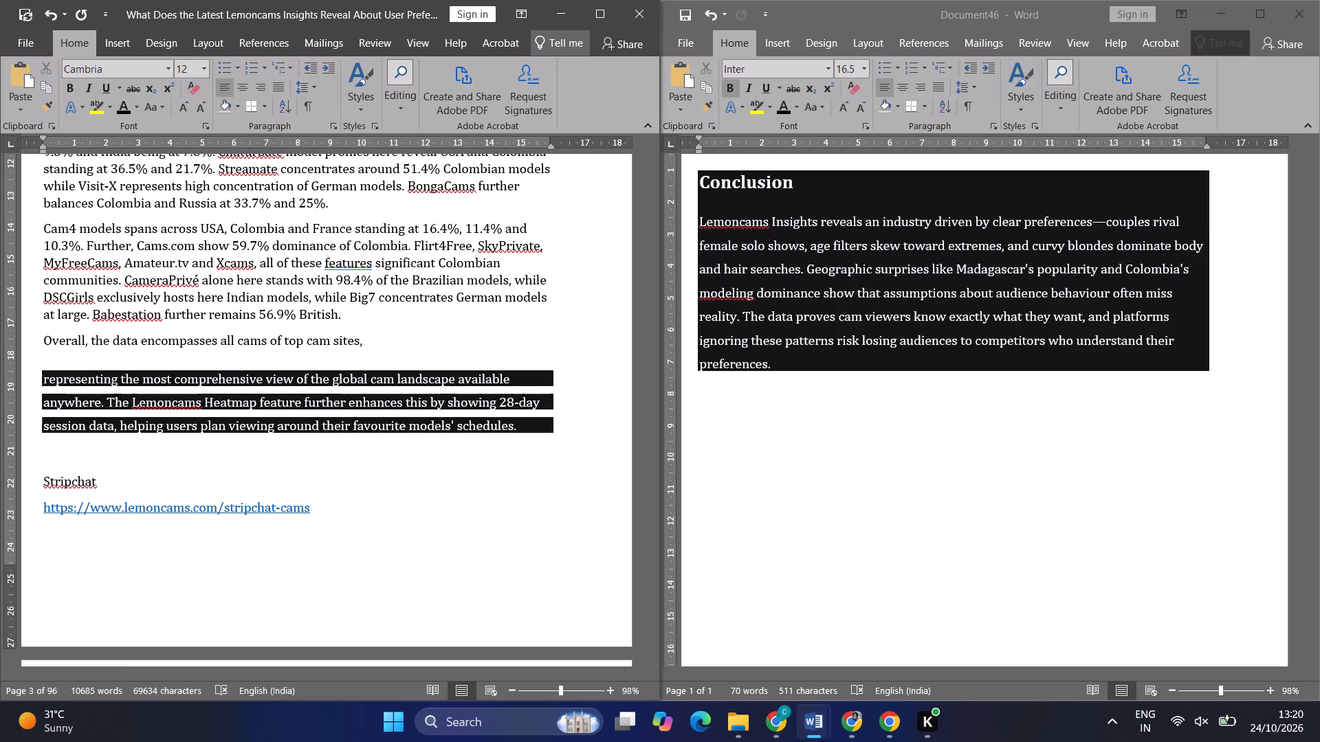
Continue the "Overall" sentence with "representing a comprehensive", using "a" instead of "most".
type("representing most comprehesive")
key("space")
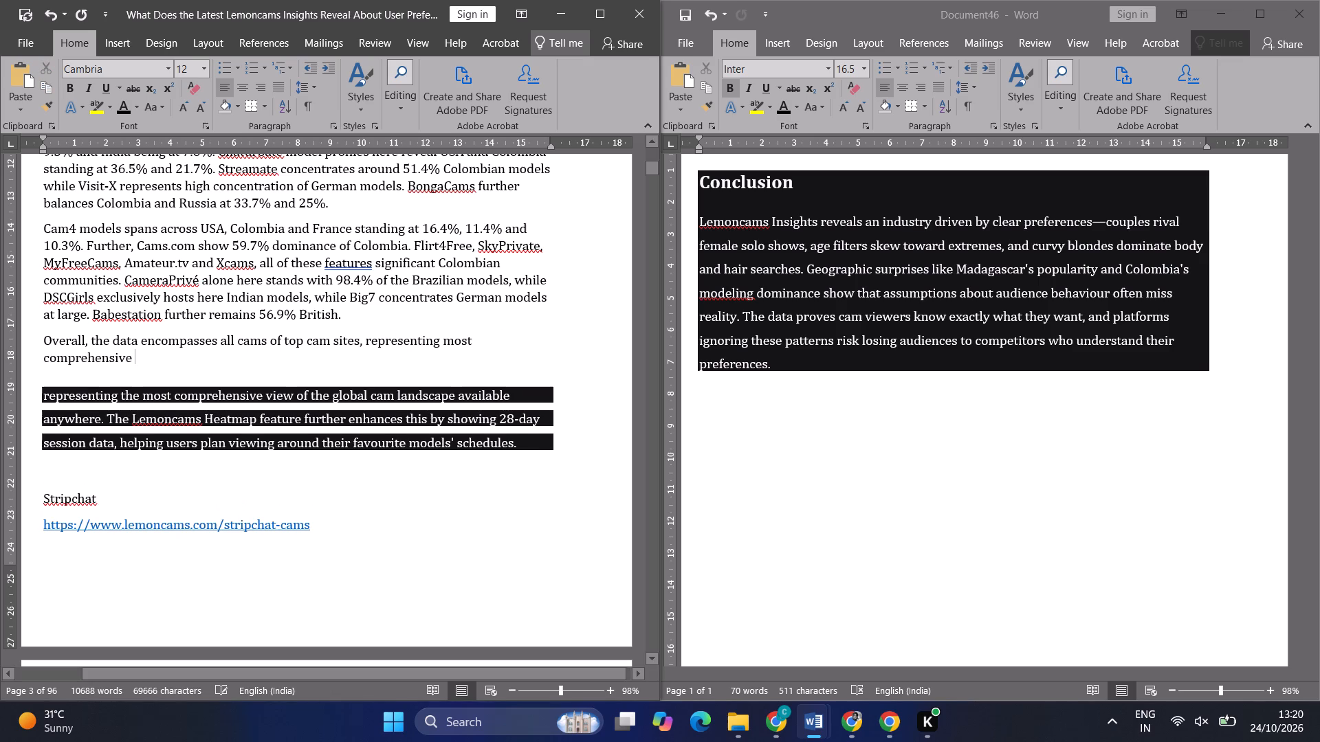
key("v")
key("ctrl+shift+Left")
key("ctrl+shift+Left")
key("ctrl+shift+Left")
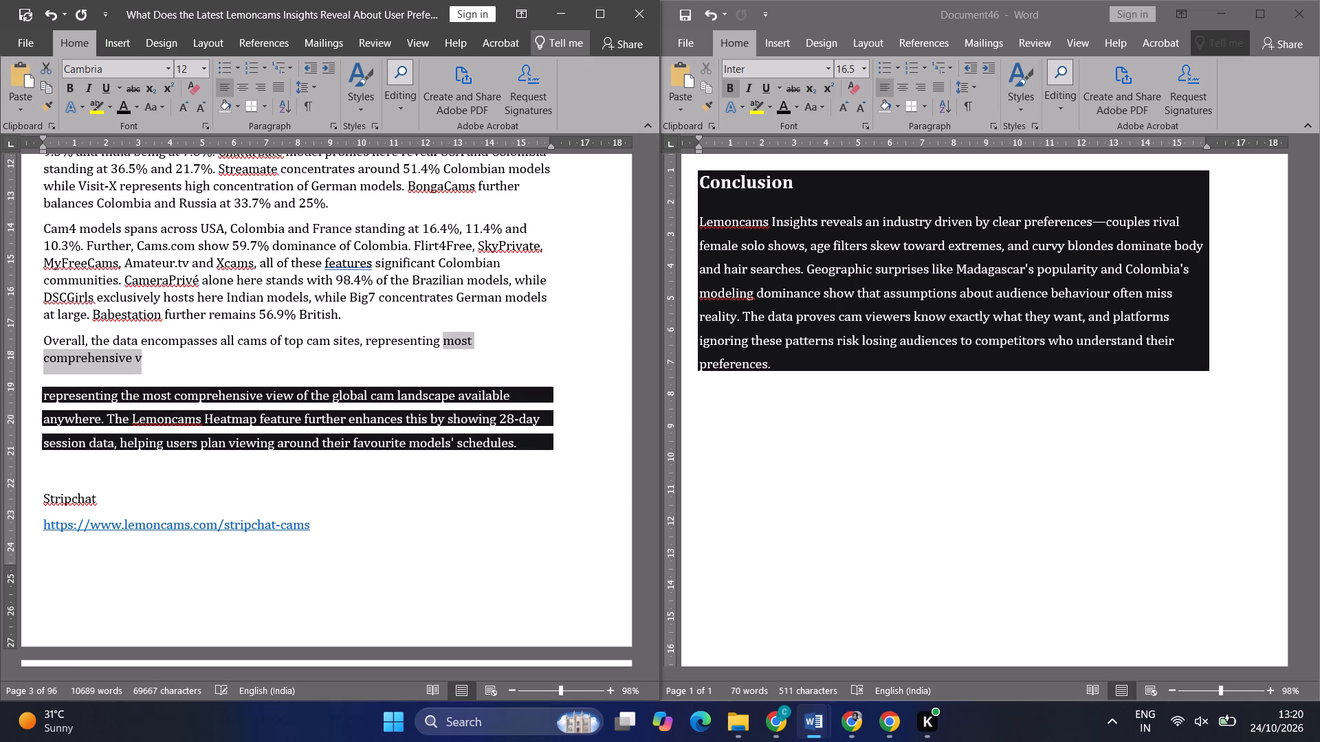
key("Left")
key("ctrl+shift+Right")
type("a")
key("space")
Complete the "Overall" sentence with "view of global cam landscape, available anywhere.".
key("End")
type("ew")
key("BackSpace")
key("BackSpace")
type("iew of global cam landscape")
key("space")
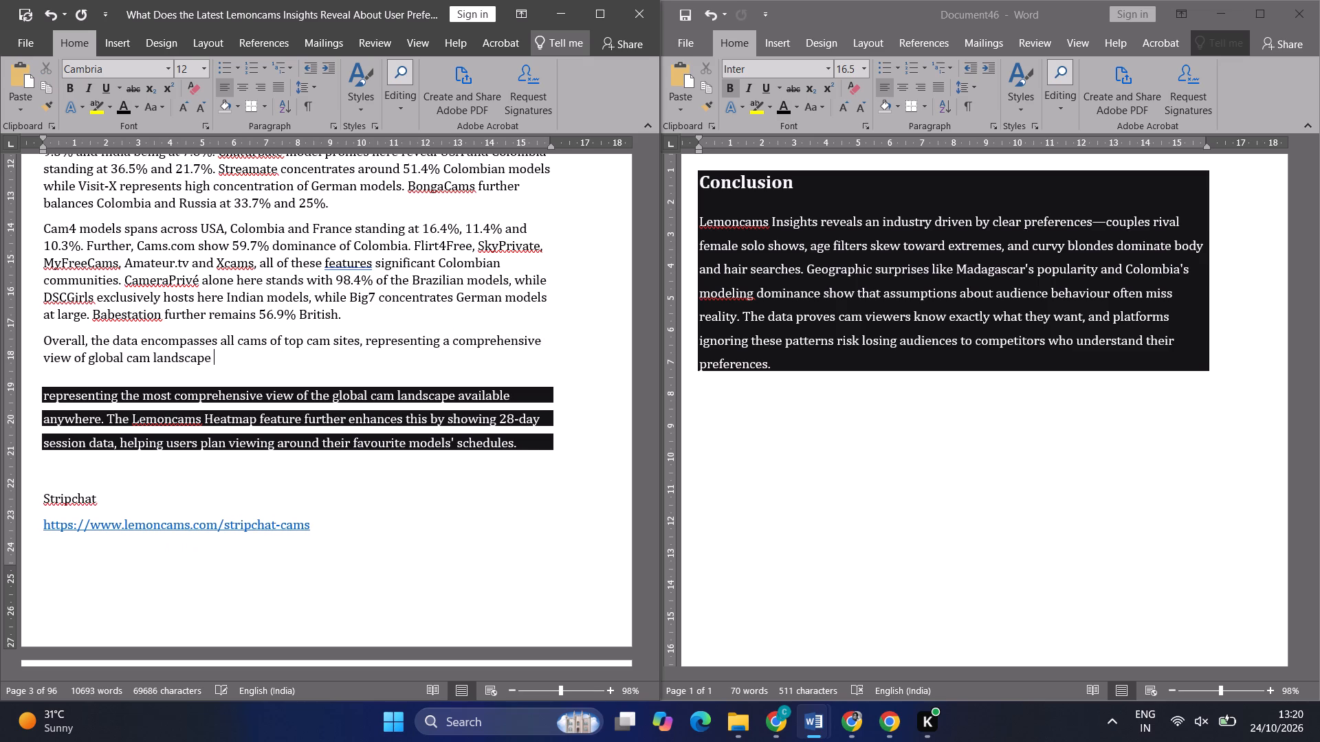
key("BackSpace")
type(", available anywhere.")
key("space")
Delete the black-shaded source text from "representing the most comprehensive view" through "available anywhere.".
key("Right")
key("shift+Down")
key("BackSpace")
key("ctrl+shift+Right")
key("ctrl+shift+Right")
key("BackSpace")
key("Left")
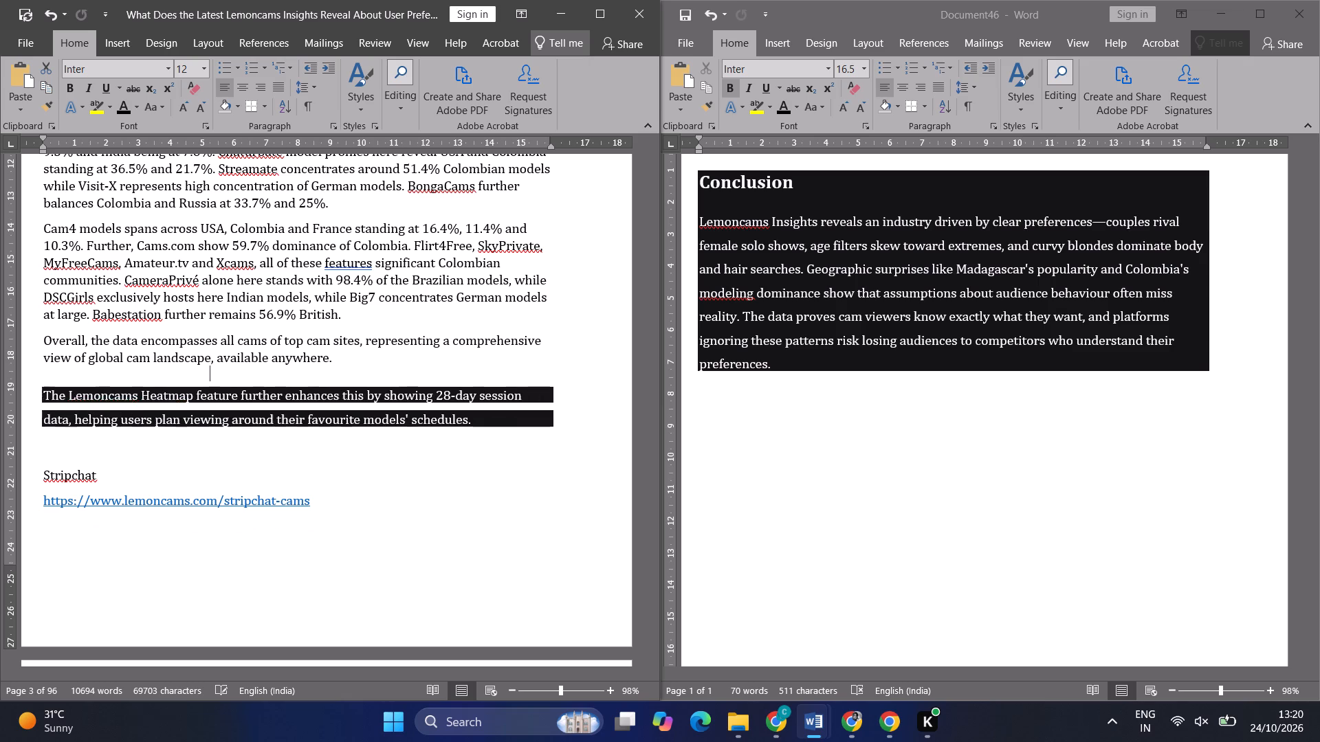
Start a new sentence after "available anywhere." with "Lemoncams heatmap feature further enhances".
key("space")
type("Le")
key("BackSpace")
key("BackSpace")
key("shift+BackSpace")
type("Lemoncams H")
key("BackSpace")
type("heamt")
key("BackSpace")
key("BackSpace")
type("tmpa")
key("space")
key("BackSpace")
key("BackSpace")
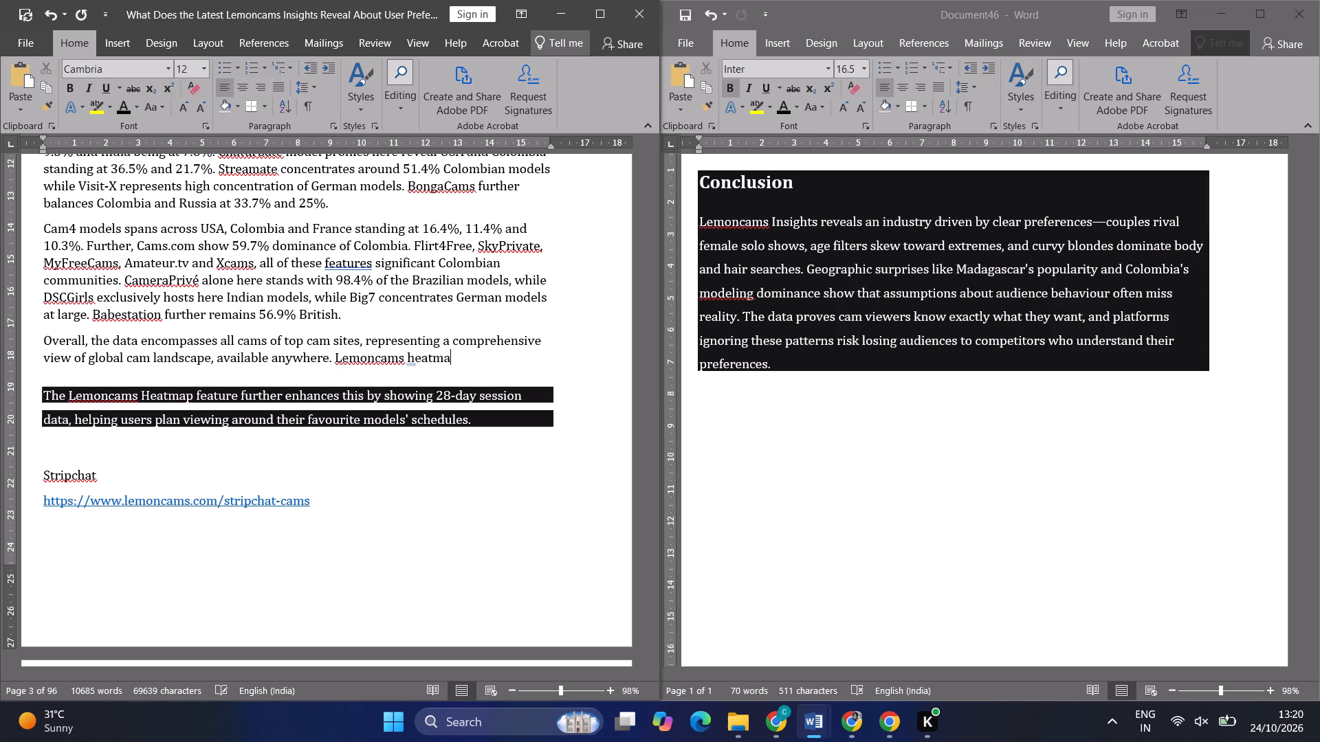
type("p feature fr")
key("BackSpace")
type("urther enhances th")
key("BackSpace")
key("BackSpace")
Complete the heatmap sentence with "it, showing 28-day session data, helping audiences plan viewing around the schedules of their favorite models.".
type("it, showing 28-day session data, helping audiences plan")
key("space")
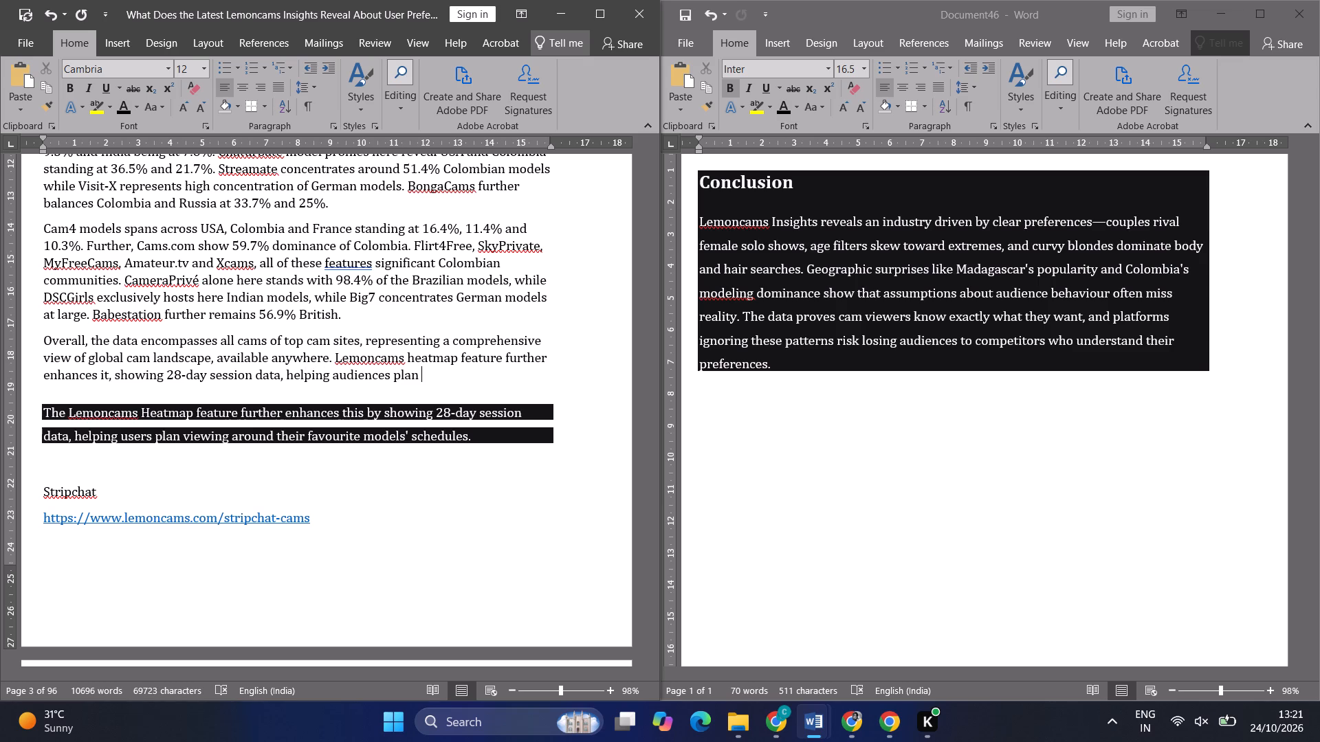
type("viewing around their")
key("space")
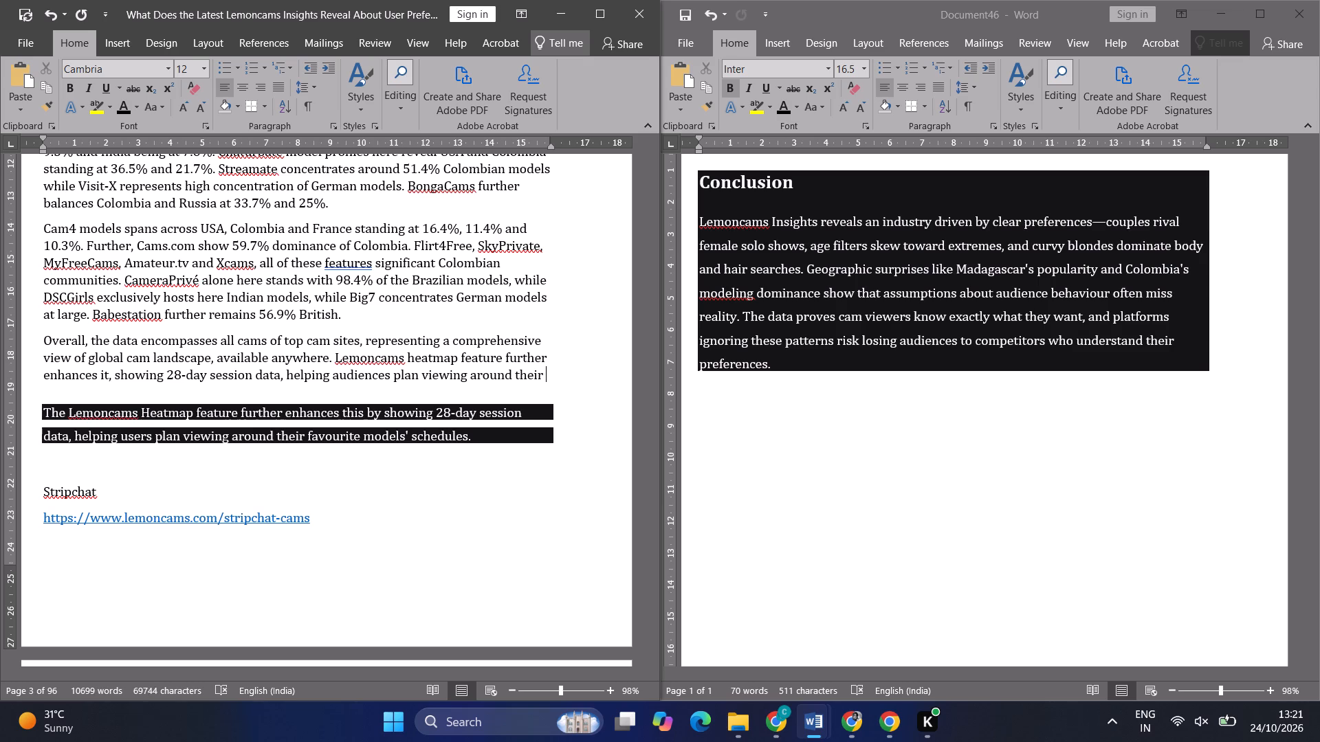
key("BackSpace")
key("BackSpace")
key("BackSpace")
key("space")
type("scheu")
key("BackSpace")
type("dules of their favorite models.")
key("space")
key("BackSpace")
Delete the remaining black-shaded source paragraph about the Lemoncams Heatmap feature.
key("Right")
key("ctrl+shift+Down")
key("BackSpace")
Add a bold "End Note" heading below the "Overall" paragraph and save the document.
key("Left")
key("Return")
key("Return")
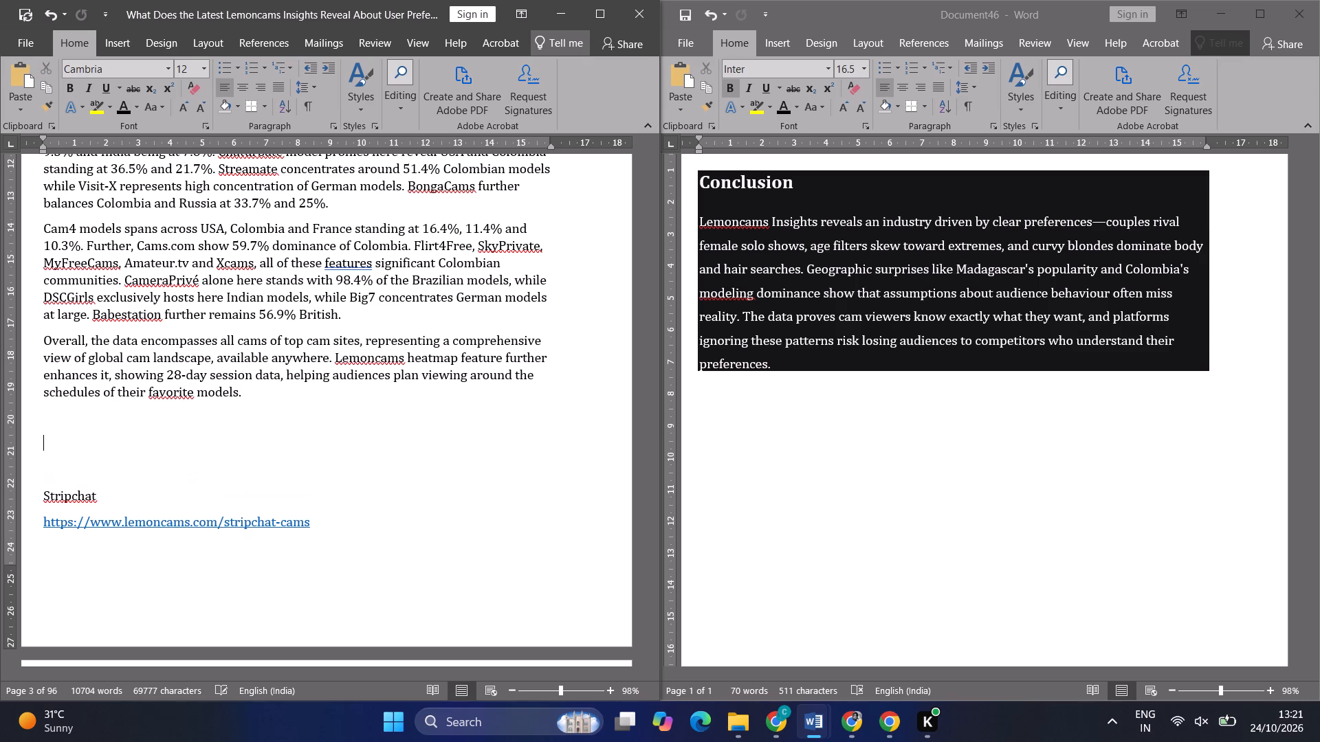
type("End Nite")
key("Return")
key("ctrl+shift+Up")
key("ctrl+b")
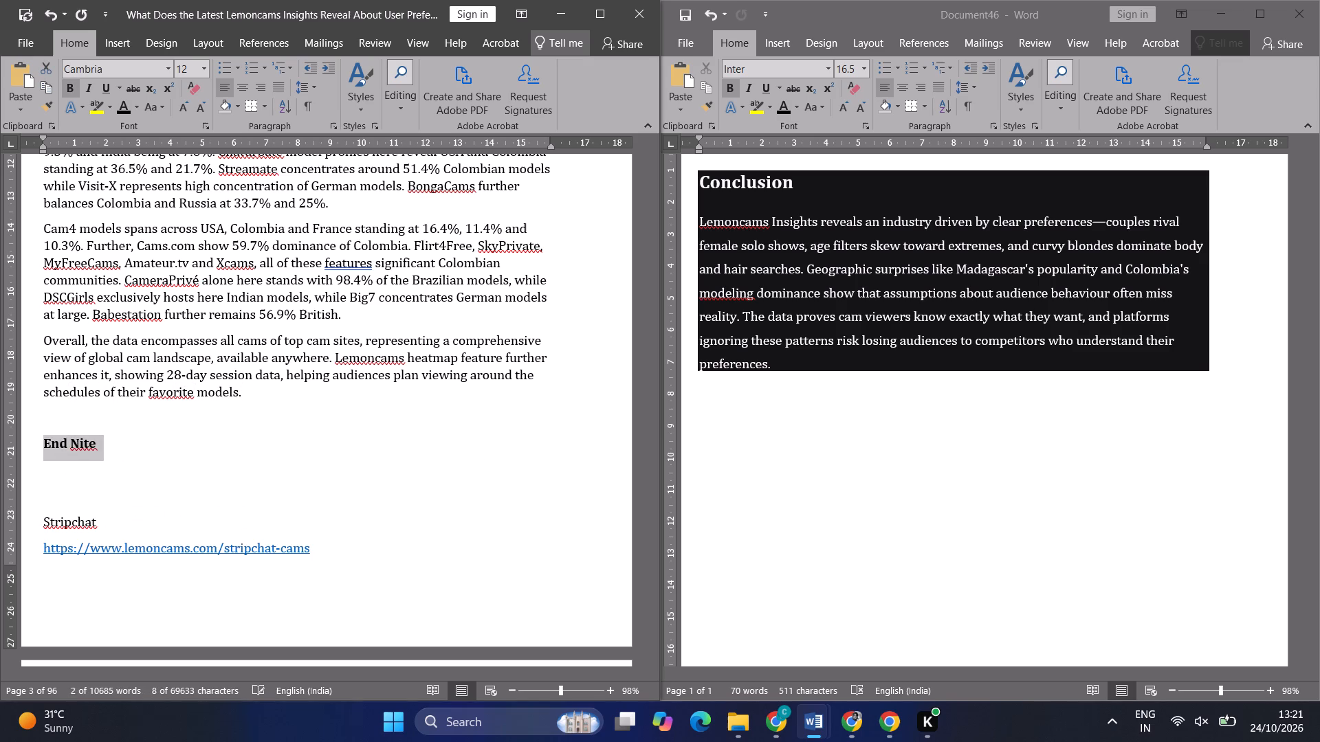
key("End")
key("BackSpace")
key("BackSpace")
key("BackSpace")
type("ote")
key("Right")
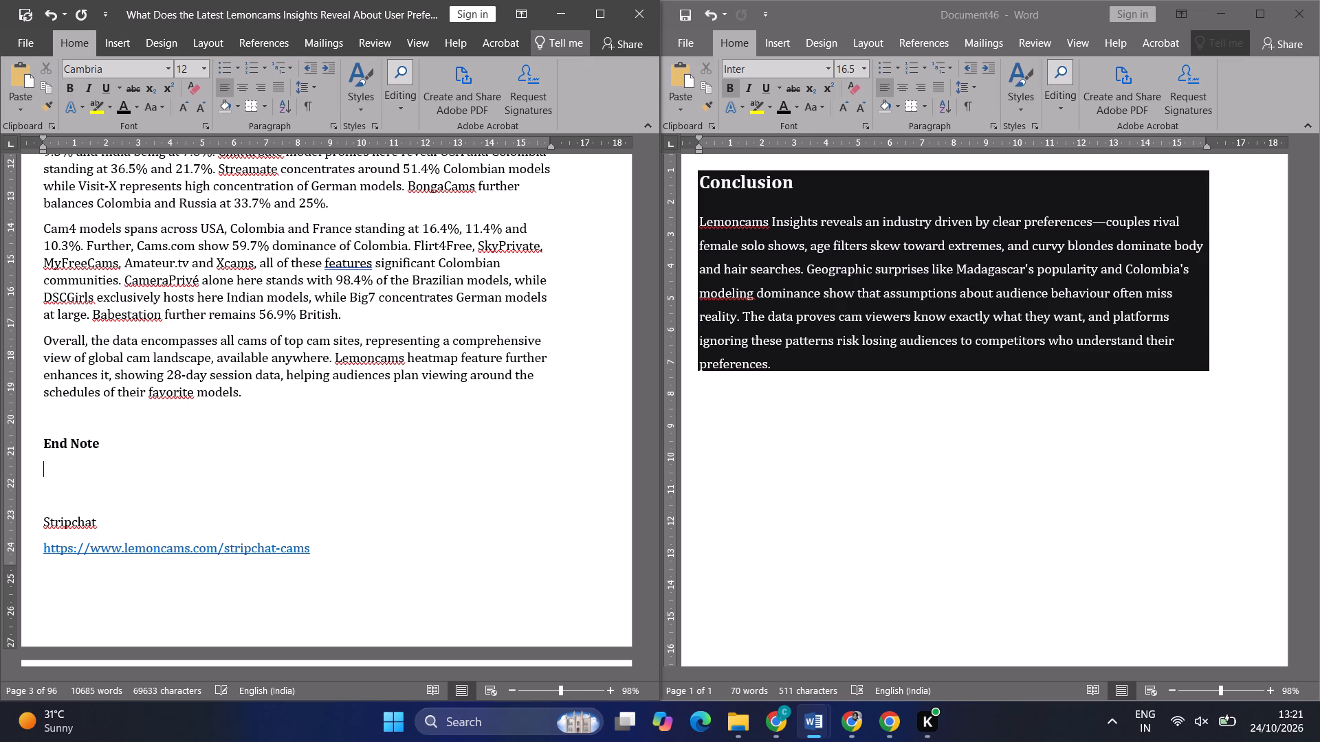
key("ctrl+s")
Delete the standalone "Stripchat" label line below the End Note heading.
key("Right")
key("Right")
key("ctrl+shift+Down")
key("BackSpace")
Move the stripchat-cams link to right after "Stripchat" at the start of the section's second paragraph, spaced from "models", and save.
key("ctrl+shift+Down")
key("ctrl+x")
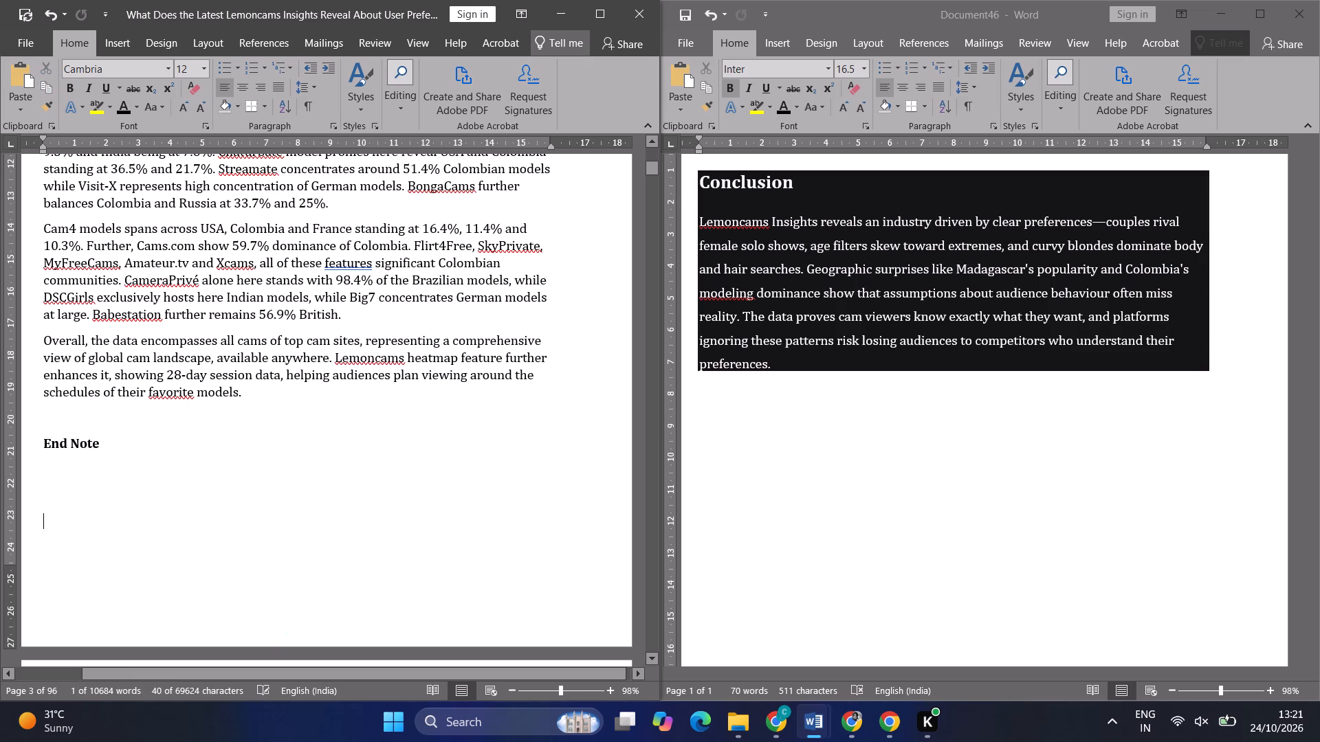
scroll(217, 390, "up", 1)
left_click(234, 361)
scroll(248, 284, "up", 1)
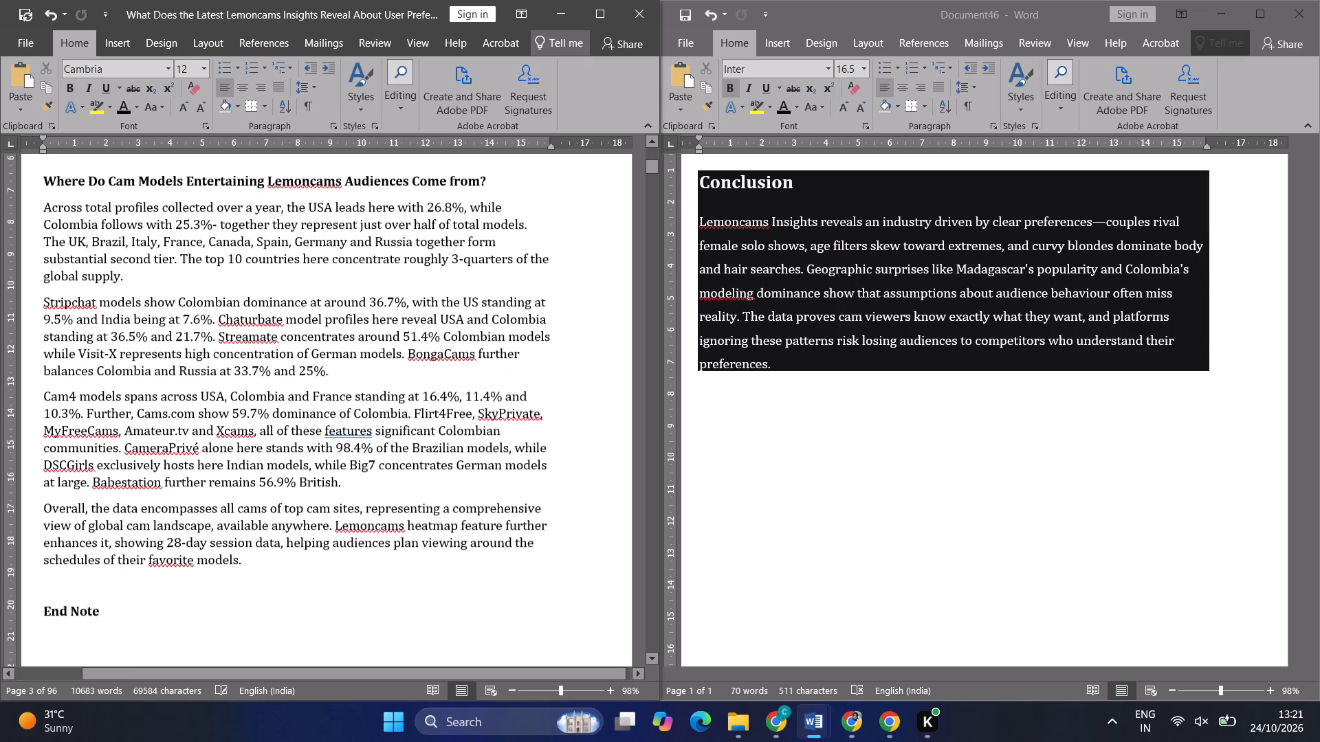
left_click(107, 320)
key("ctrl+shift+Left")
key("Left")
key("ctrl+v")
key("BackSpace")
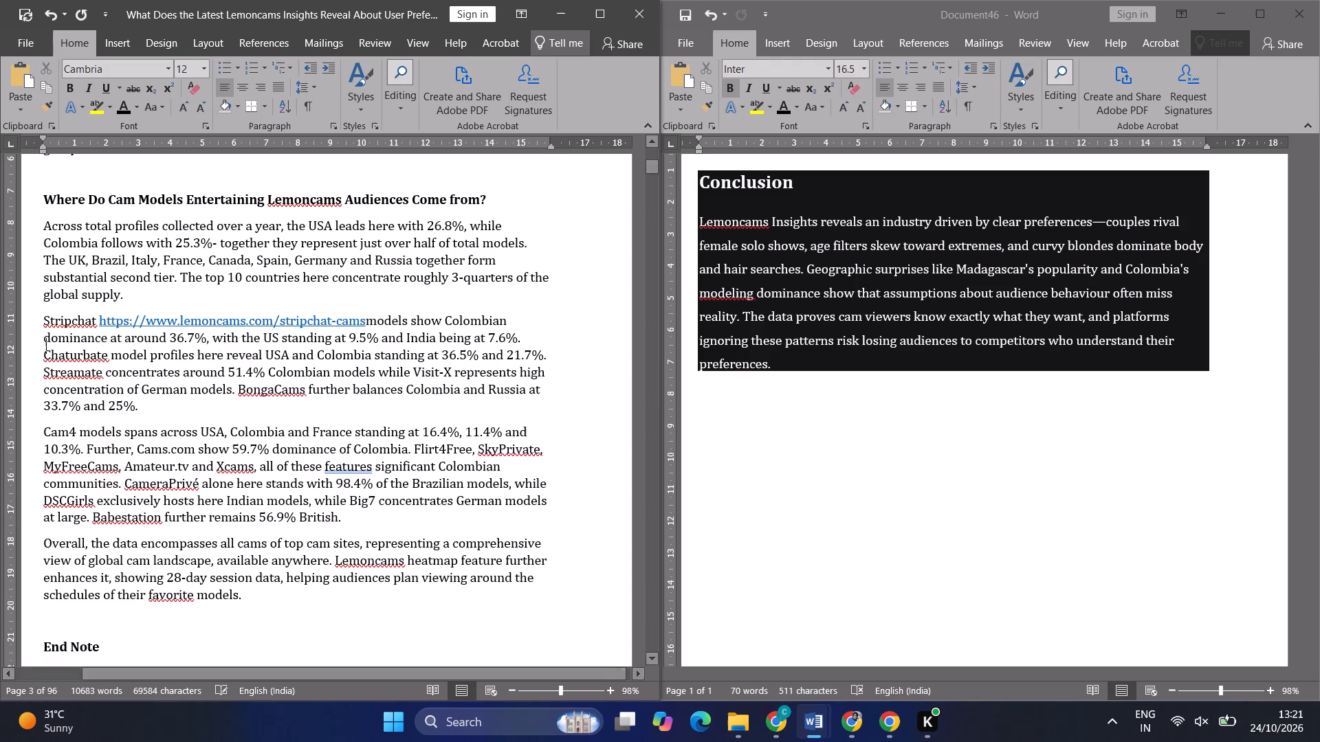
key("space")
key("ctrl+shift+Down")
key("ctrl+shift+Down")
key("ctrl+shift+Down")
key("ctrl+shift+Down")
key("Right")
key("Down")
key("ctrl+s")
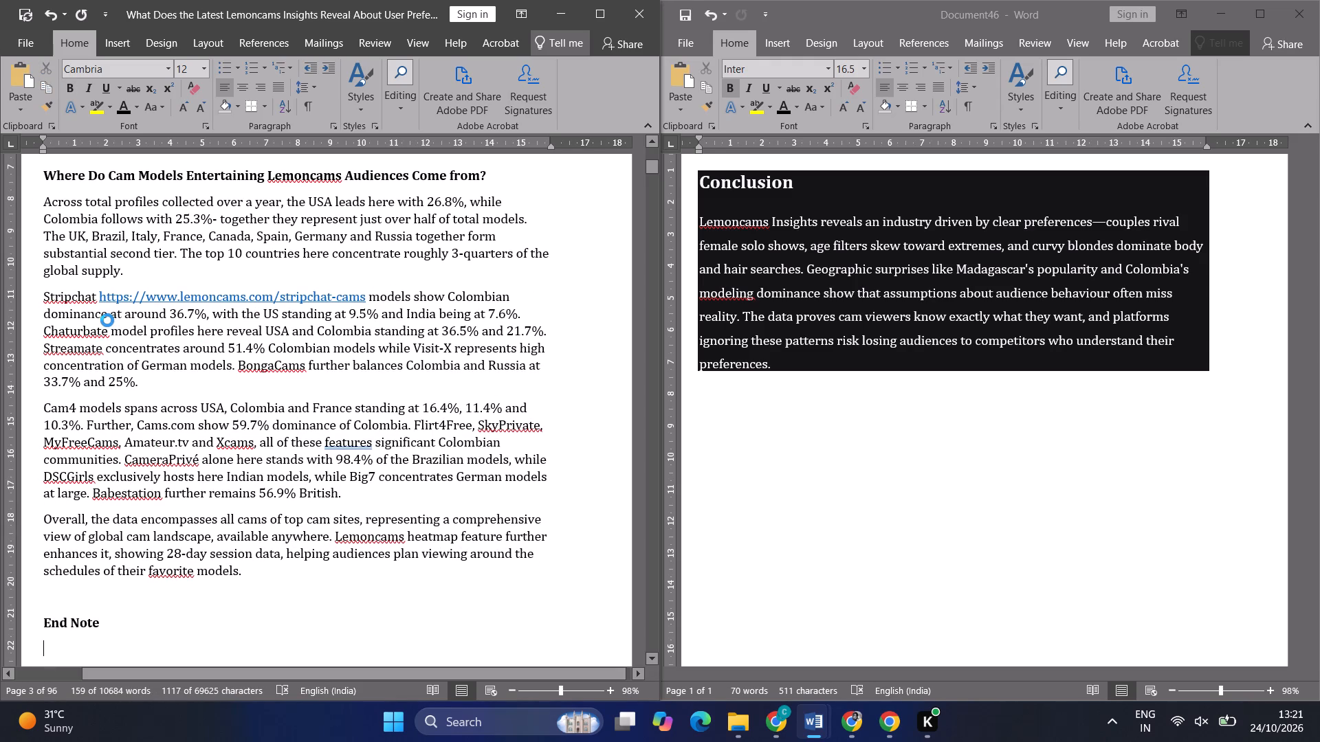
Delete the "Conclusion" heading from Document46.
left_click(840, 405)
key("shift+Down")
key("BackSpace")
Move the black-shaded conclusion paragraph from Document46 into the article below the End Note heading.
key("ctrl+shift+Down")
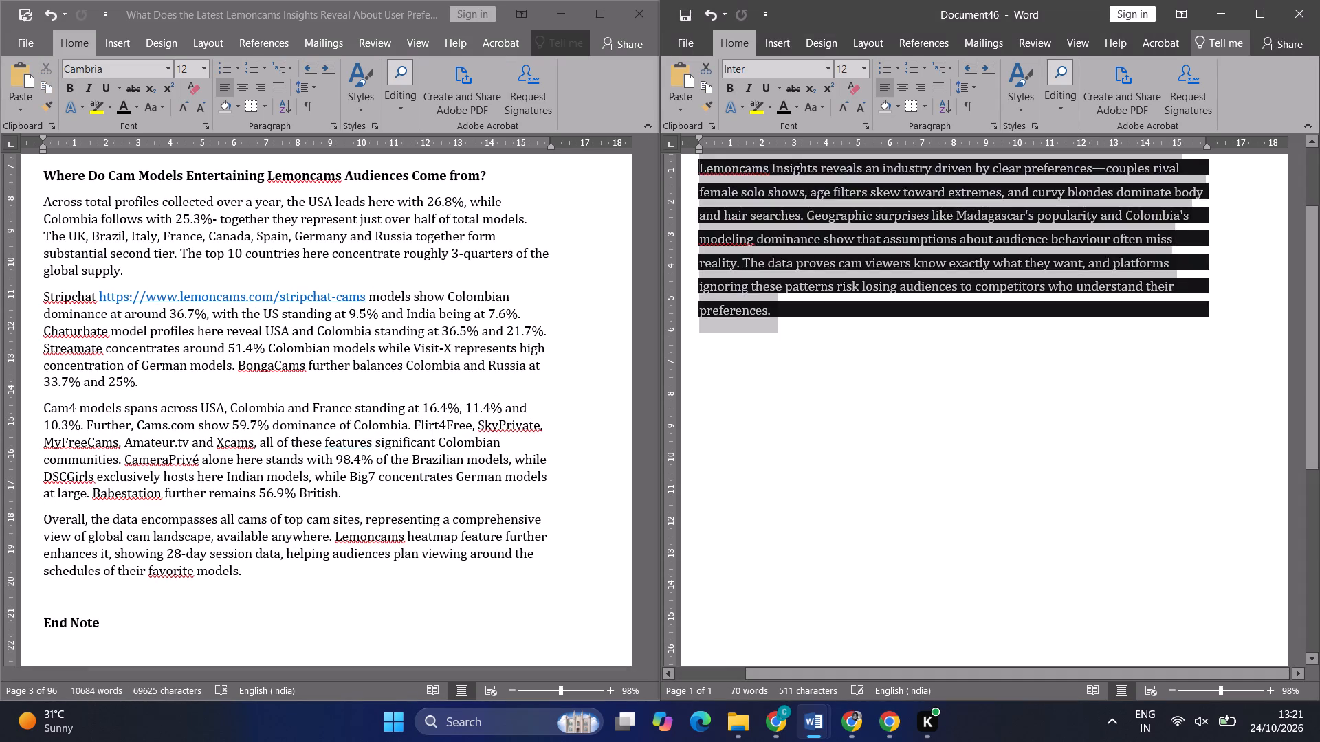
key("ctrl+x")
left_click(155, 536)
key("Right")
key("Right")
key("ctrl+v")
Begin the paragraph under End Note with "Lemoncams insights show" and save the document.
key("ctrl+shift+Up")
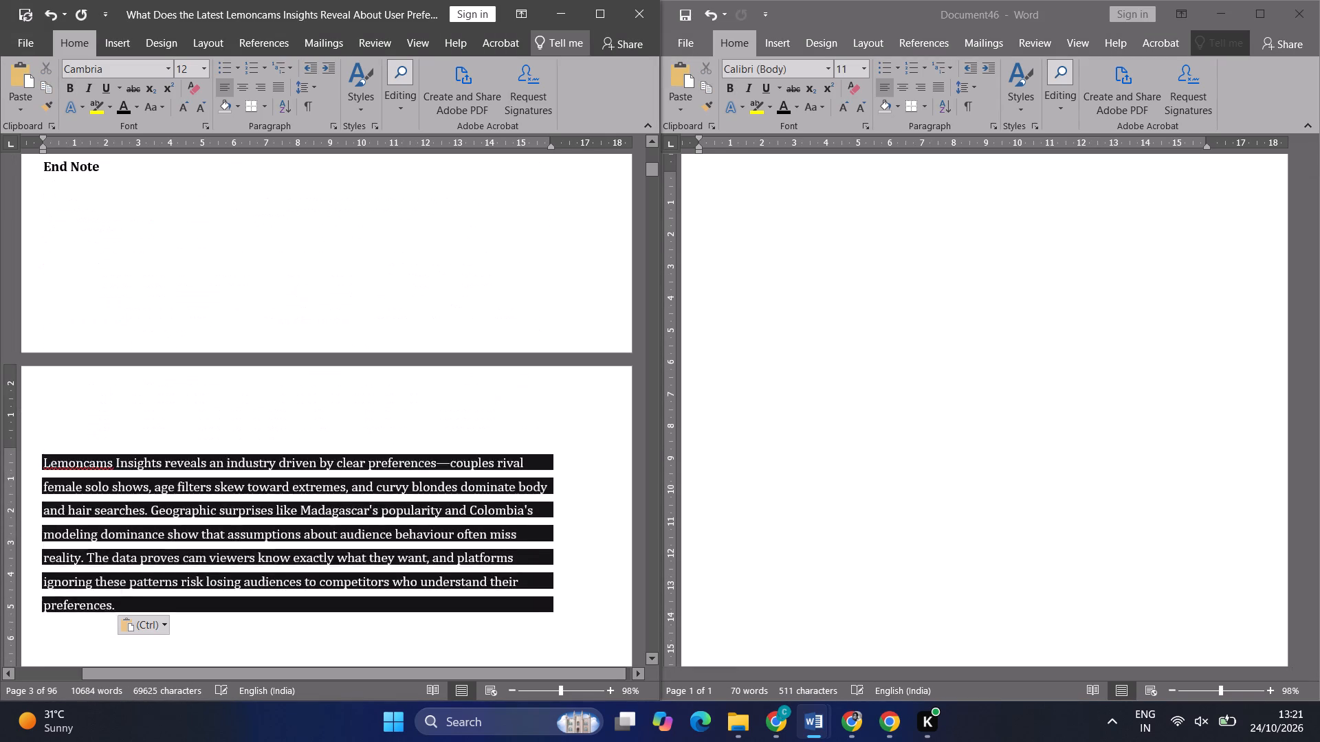
key("ctrl+shift+Up")
key("Up")
type("Lemoc")
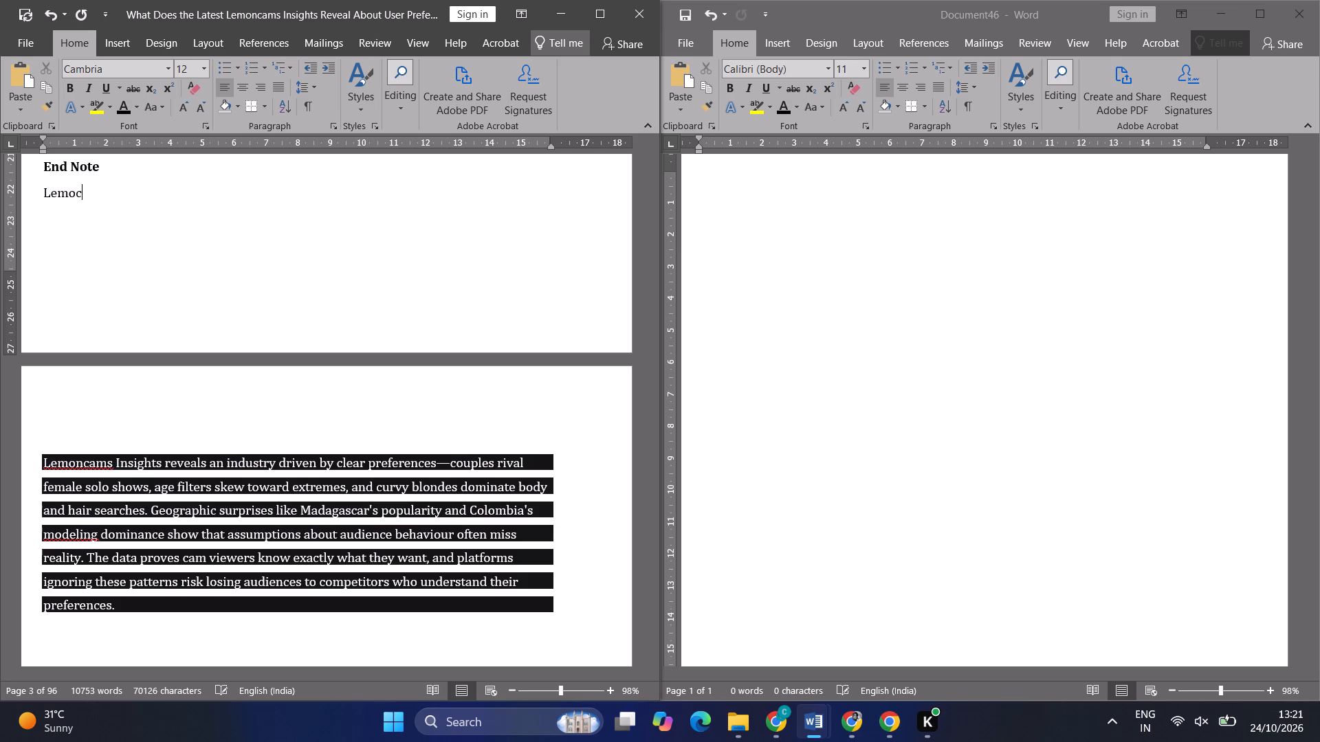
key("BackSpace")
type("ncams insights re")
key("BackSpace")
key("BackSpace")
type("show")
key("ctrl+s")
Continue the End Note sentence with "an industry that is driven".
key("space")
type("a")
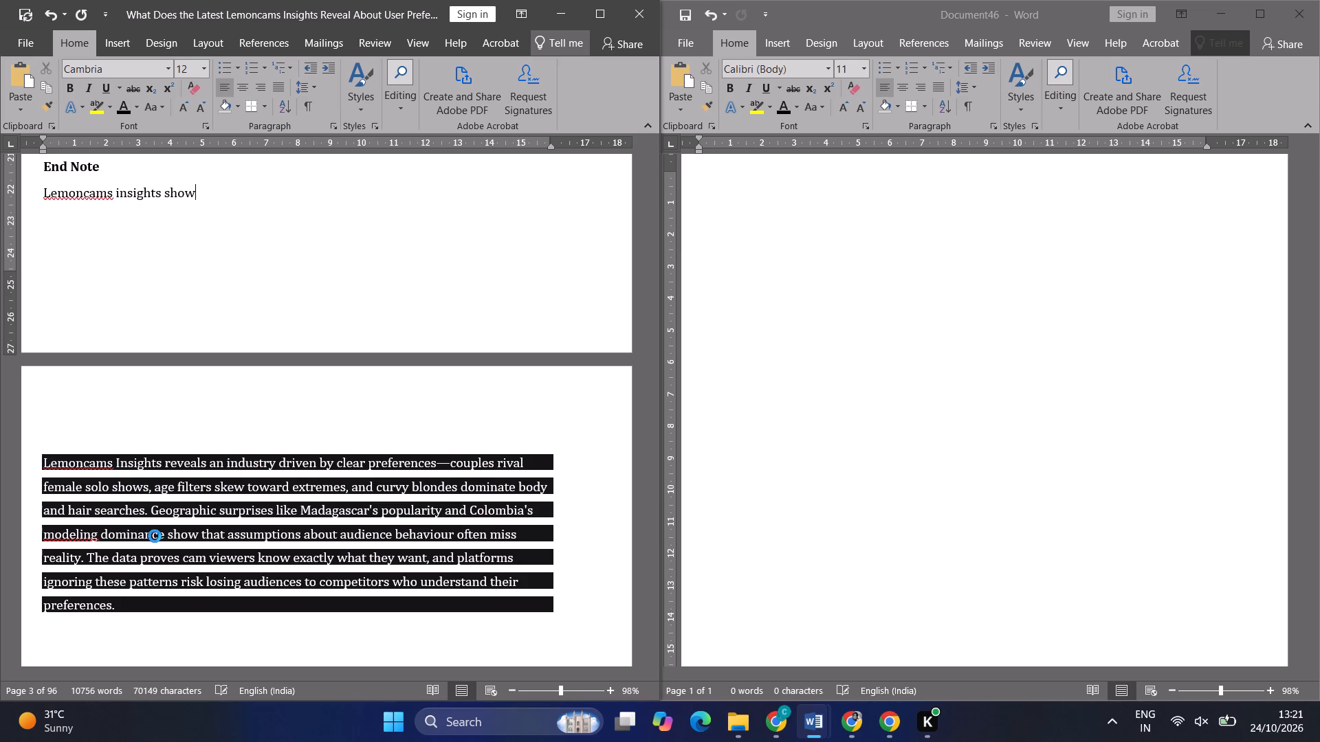
key("space")
key("BackSpace")
key("space")
key("BackSpace")
type("n n")
key("BackSpace")
type("industry driven")
key("space")
key("ctrl+shift+Left")
key("ctrl+shift+Left")
key("Left")
key("ctrl+shift+Right")
key("Right")
type("that is")
key("space")
Extend the End Note sentence with "by clear preferences- couples here rival female shows, curvy blondes".
key("End")
key("y")
key("BackSpace")
type("by clear prefernees")
key("BackSpace")
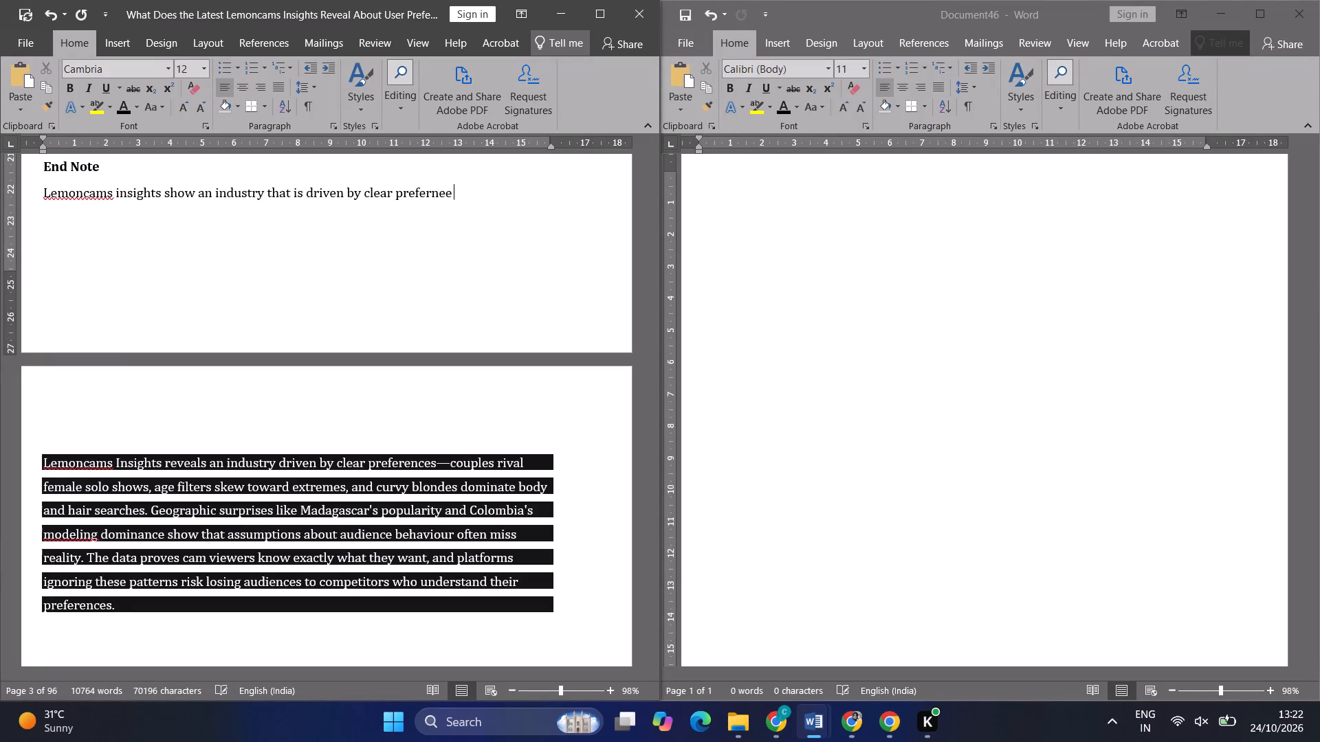
key("BackSpace")
key("BackSpace")
key("BackSpace")
type("ences- couples here rival female shows, curvy blondes")
key("space")
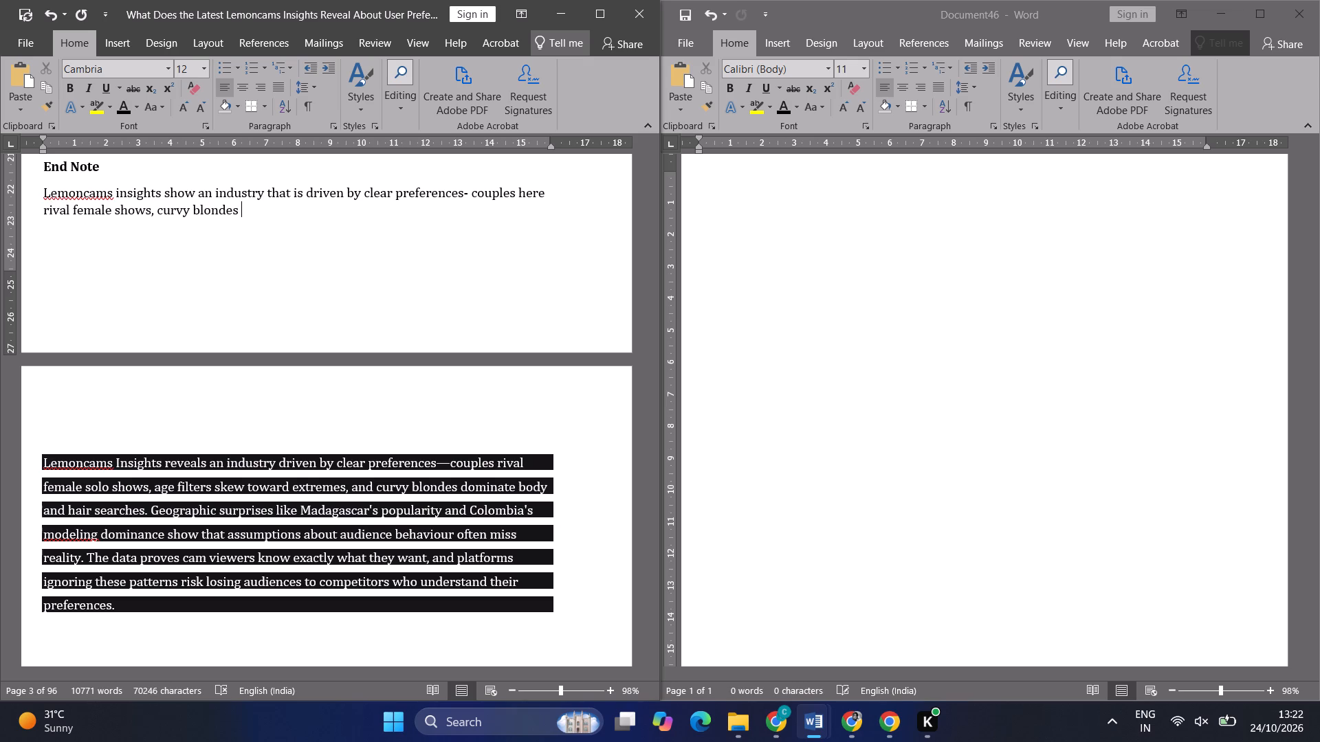
Finish the first End Note sentence with ", age filters skewing towards extremes, etc." and start the following sentence.
key("BackSpace")
type(", age fl")
key("BackSpace")
type("ilters sw")
key("BackSpace")
type("kewing towards extremes, etc. Gerog")
Correct the new sentence's opening word to "Geographic" and save the document.
key("BackSpace")
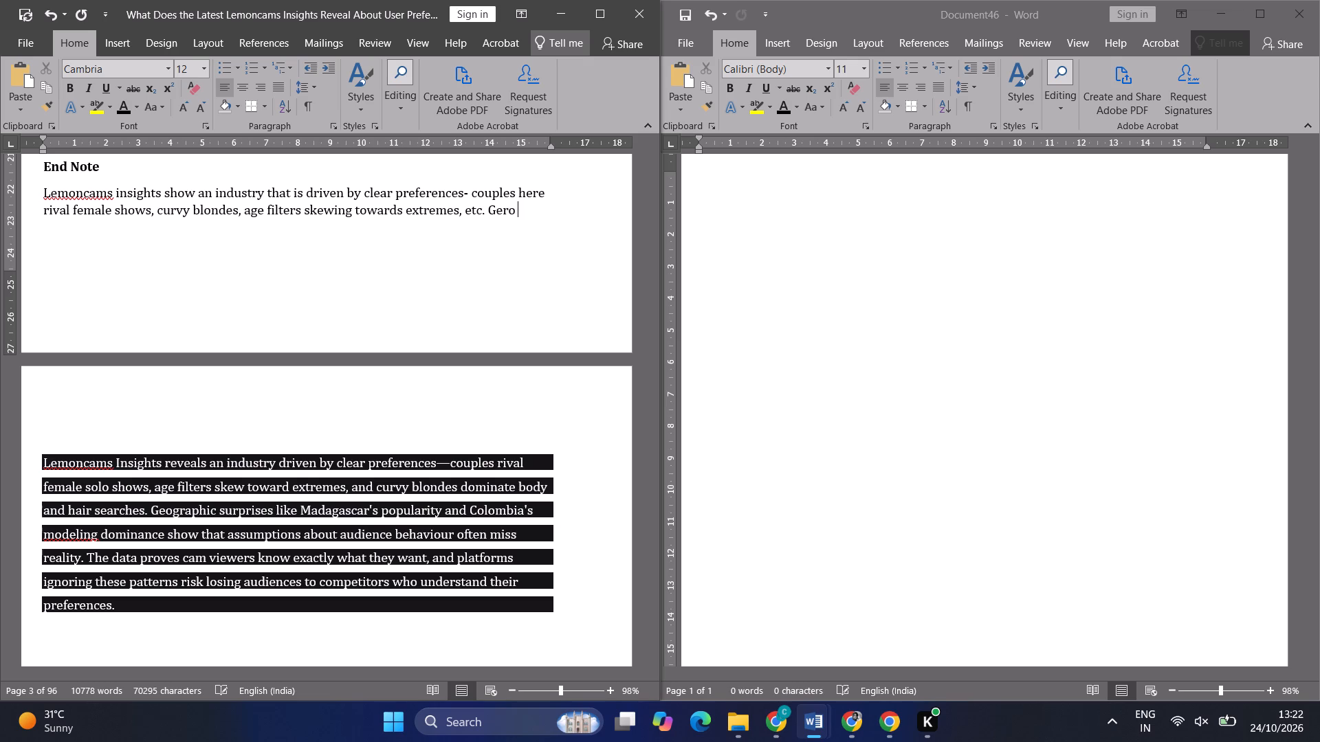
key("BackSpace")
key("BackSpace")
type("org")
key("BackSpace")
key("BackSpace")
type("graphc")
key("space")
key("BackSpace")
key("BackSpace")
type("ic")
key("space")
key("ctrl+s")
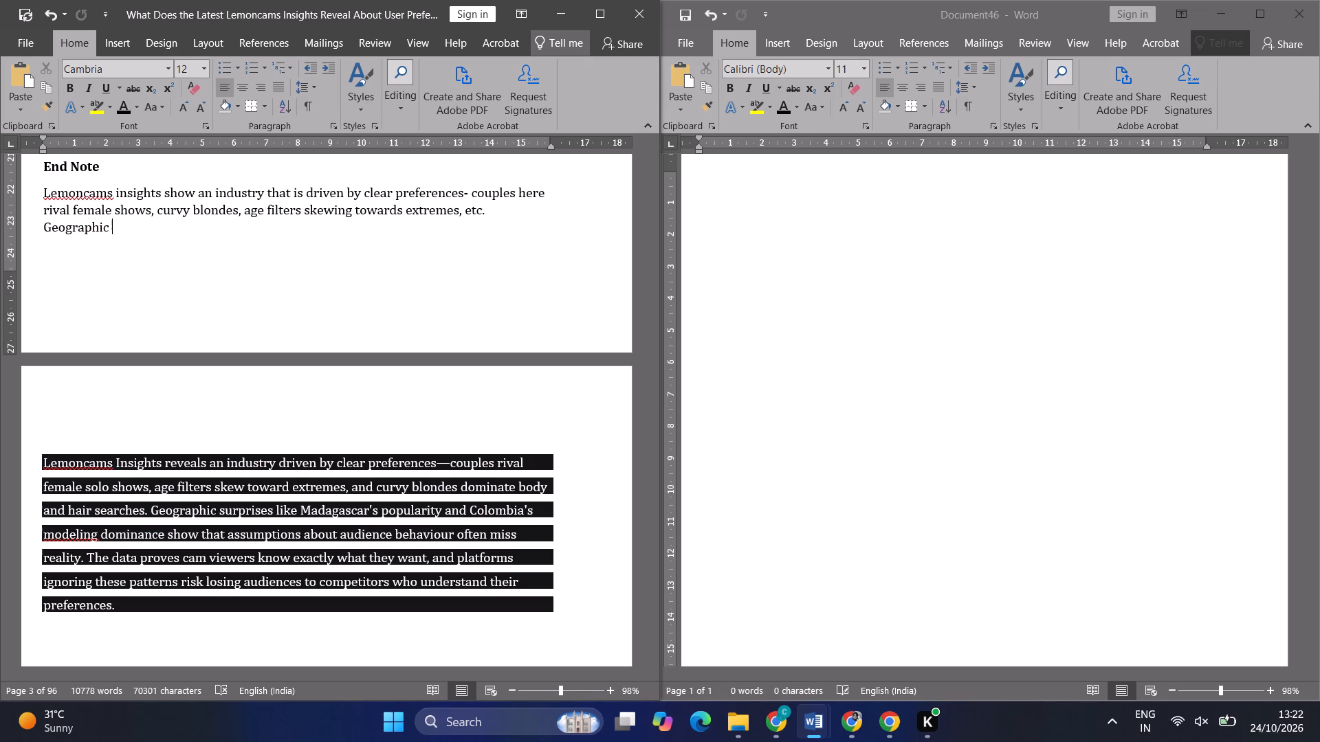
Continue the "Geographic" sentence with "surprises like Colombia's modelling dominance and Madagascar's popularity,".
type("surps")
key("BackSpace")
type("rises like Colob")
key("BackSpace")
type("mbia's")
key("space")
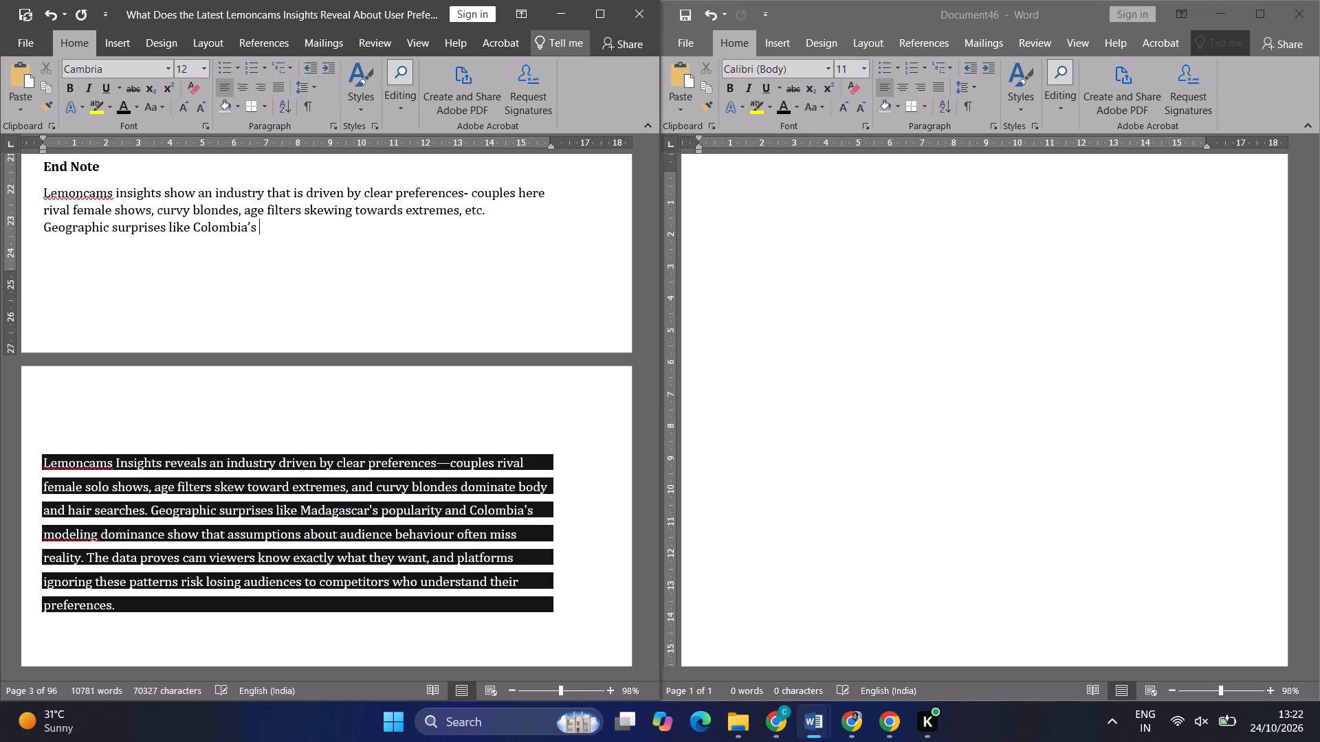
type("modeling dominance and Madagascar's popularity")
key("space")
key("BackSpace")
type(",")
key("space")
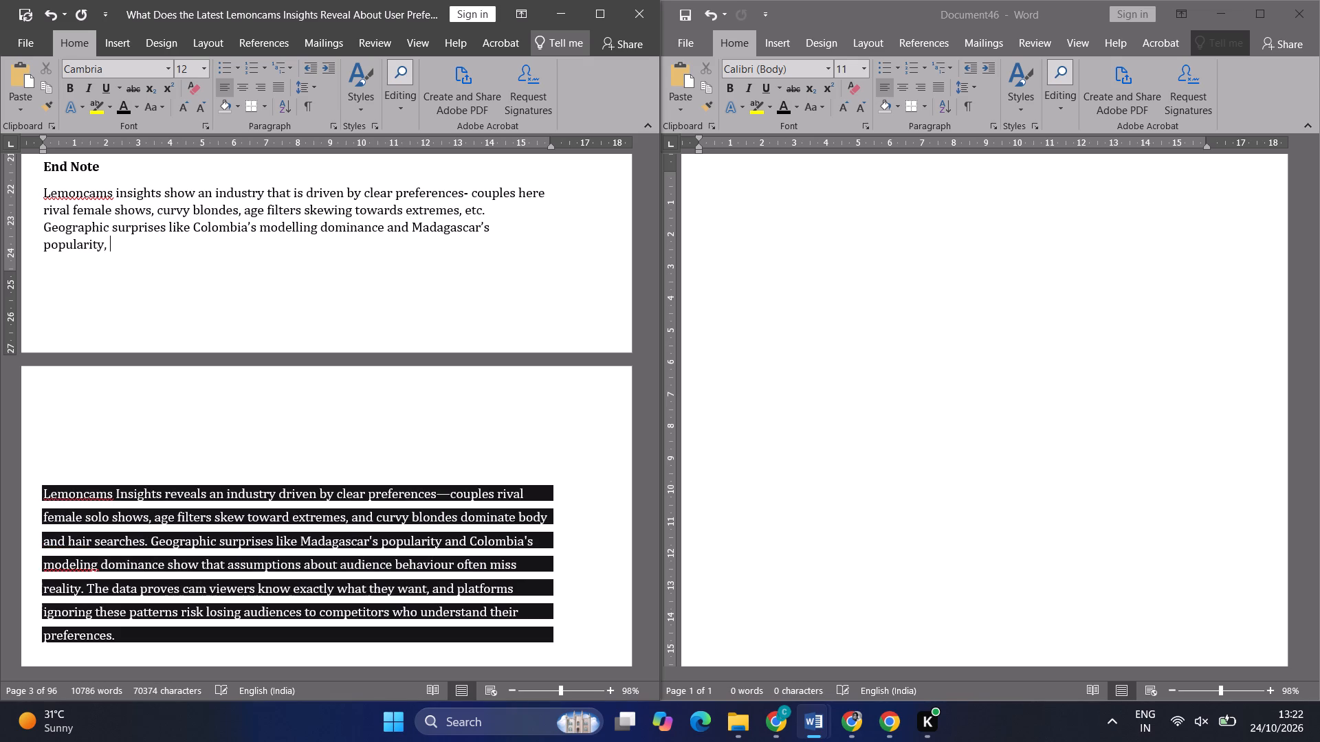
Finish the "Geographic" sentence with "shows that assumptions on audience behavior quite often miss reality.".
type("shows a")
key("BackSpace")
type("that assumption o")
key("BackSpace")
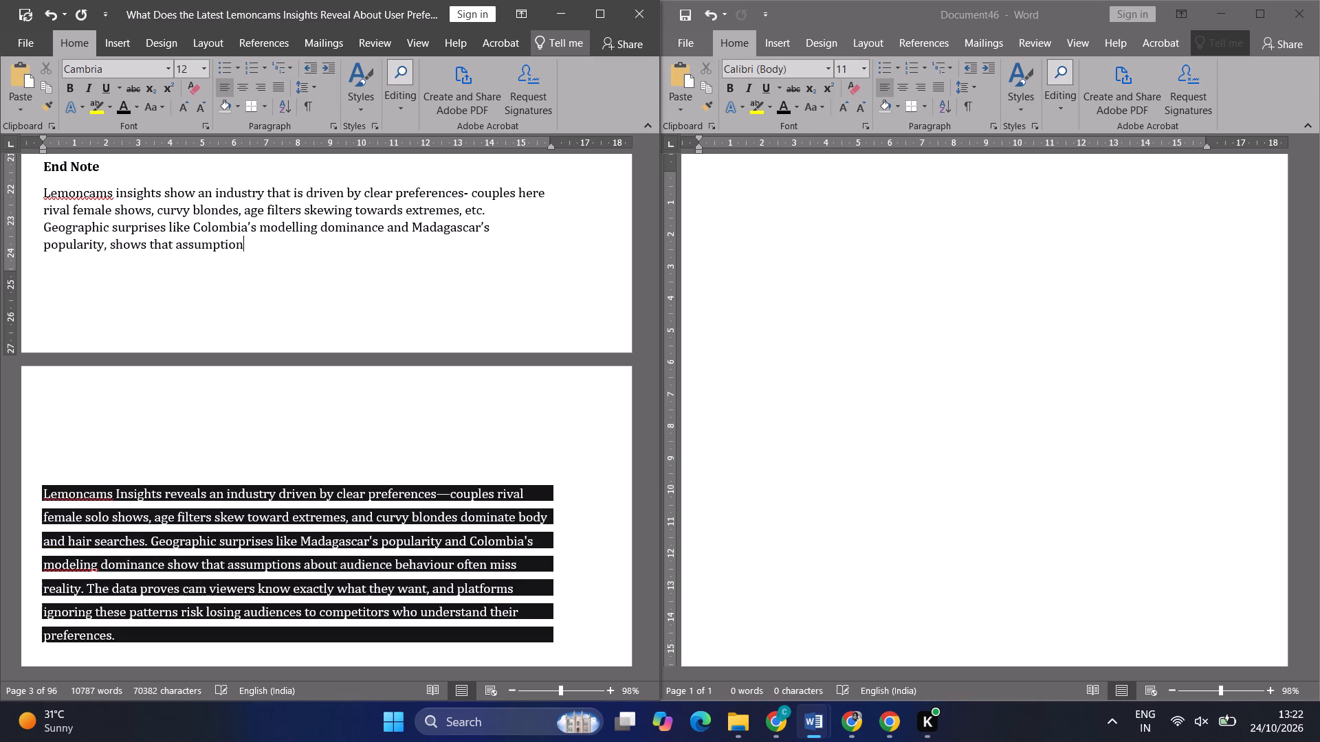
key("BackSpace")
type("s on aduience behaviir")
key("BackSpace")
key("BackSpace")
type("or")
key("space")
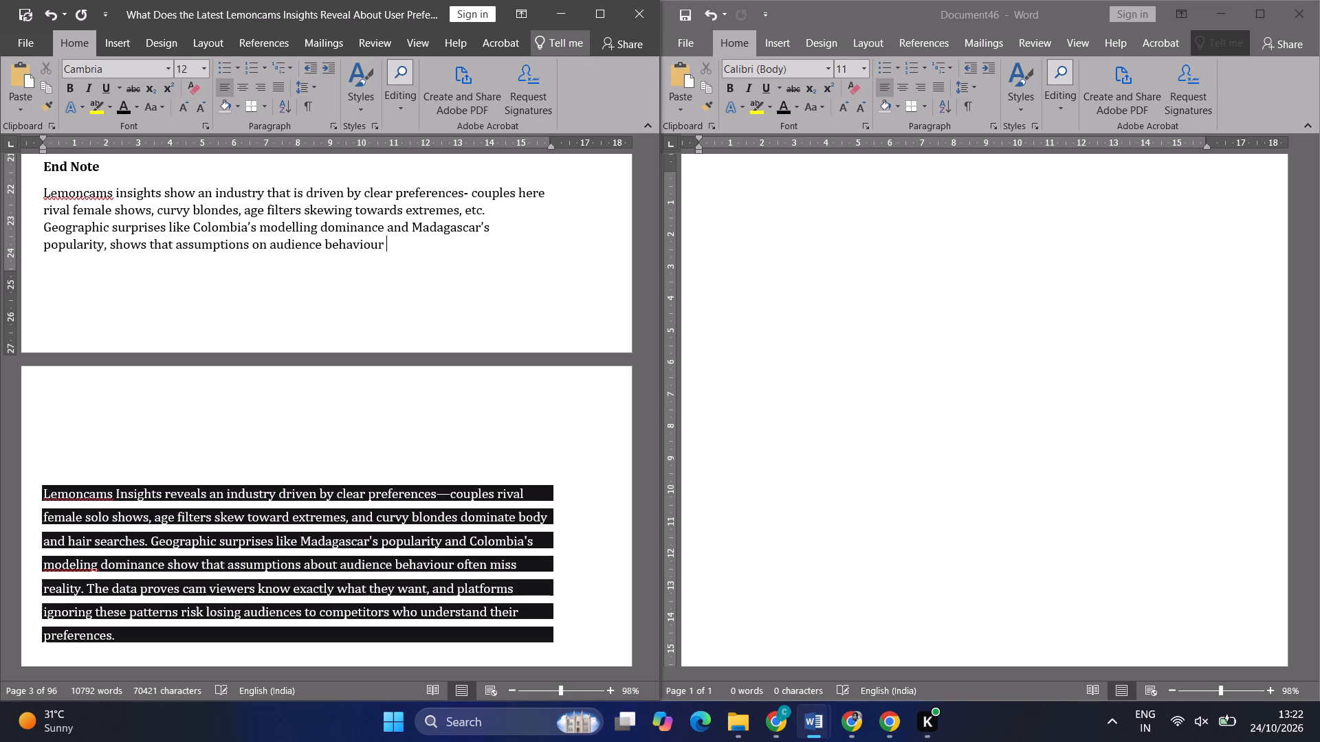
key("BackSpace")
key("BackSpace")
key("BackSpace")
type("r quite often miss relaity")
key("space")
key("BackSpace")
key("period")
Delete the already rewritten part of the highlighted source text, up to and including "reality.".
key("Right")
key("shift+Down")
key("shift+Down")
key("shift+Down")
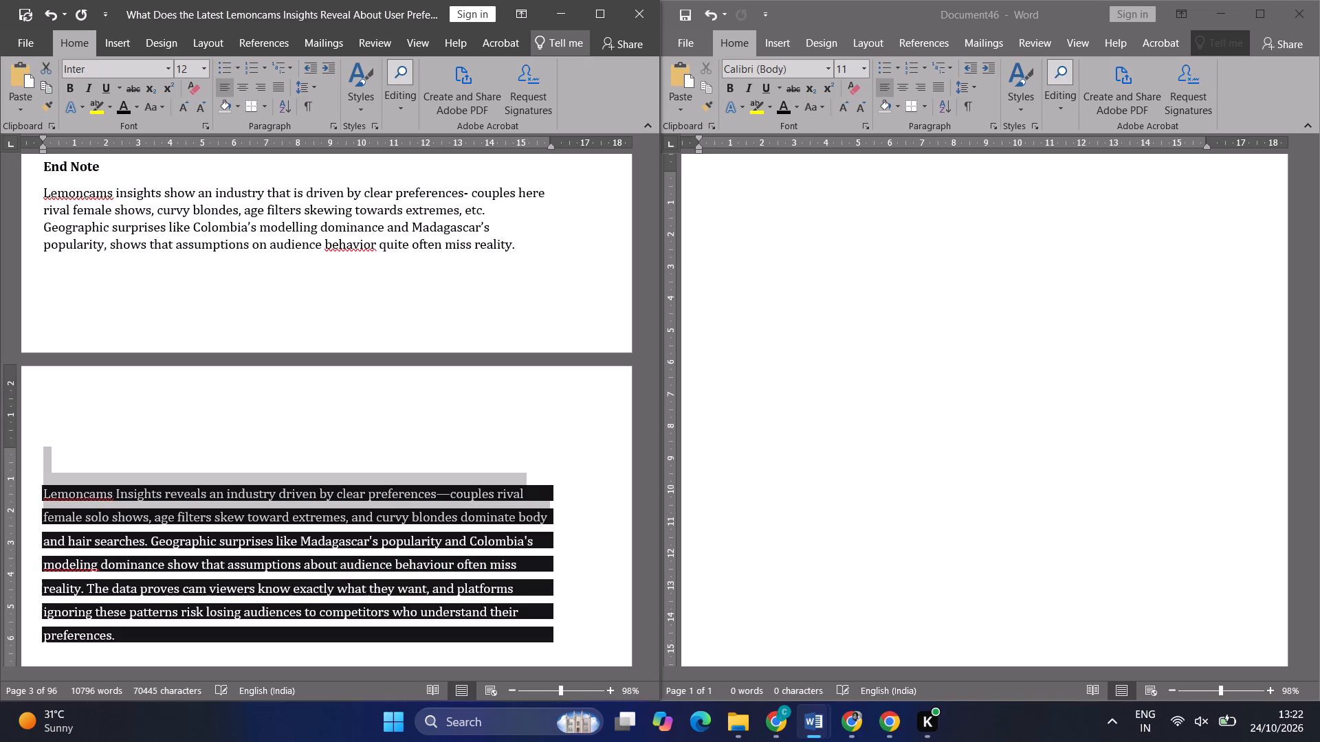
key("shift+Down")
key("shift+Down")
key("BackSpace")
key("ctrl+shift+Right")
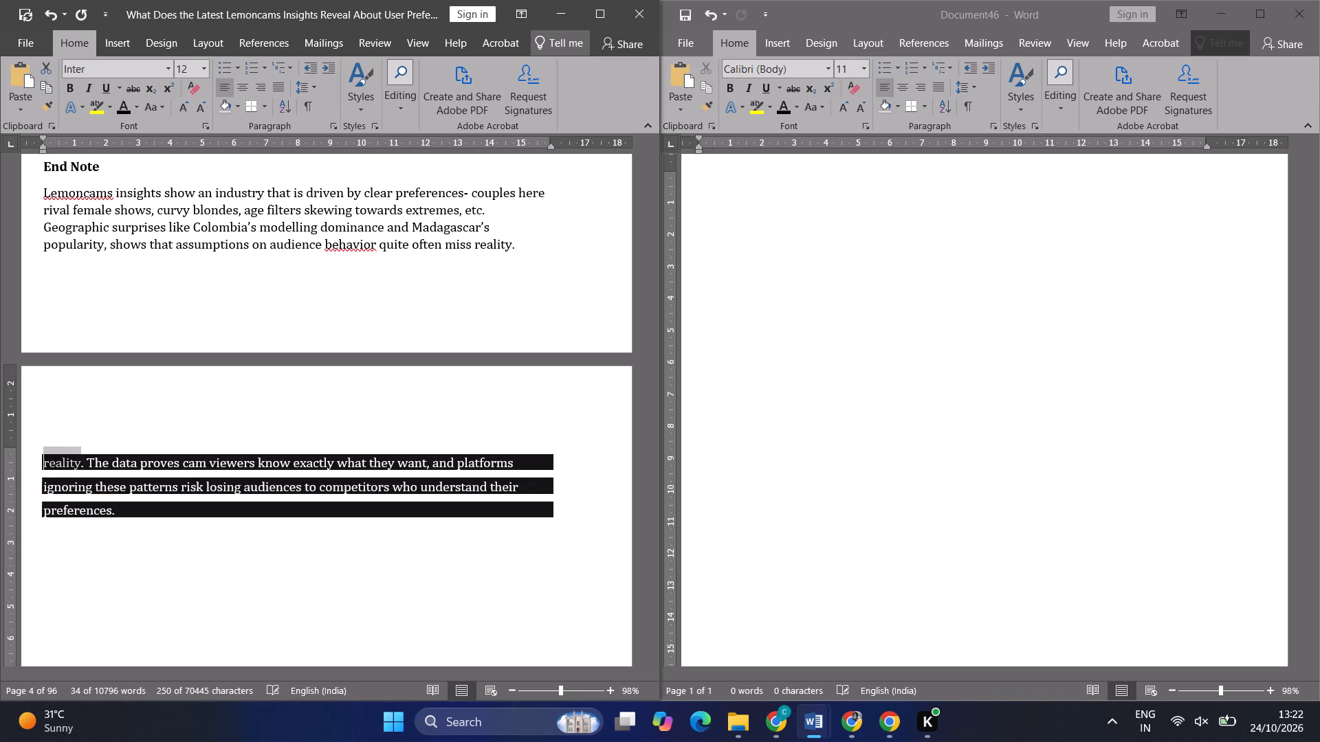
key("ctrl+shift+Right")
key("ctrl+shift+Right")
key("ctrl+shift+Left")
key("BackSpace")
Start a new End Note sentence after "reality." with "The data proves that cam audiences".
key("Left")
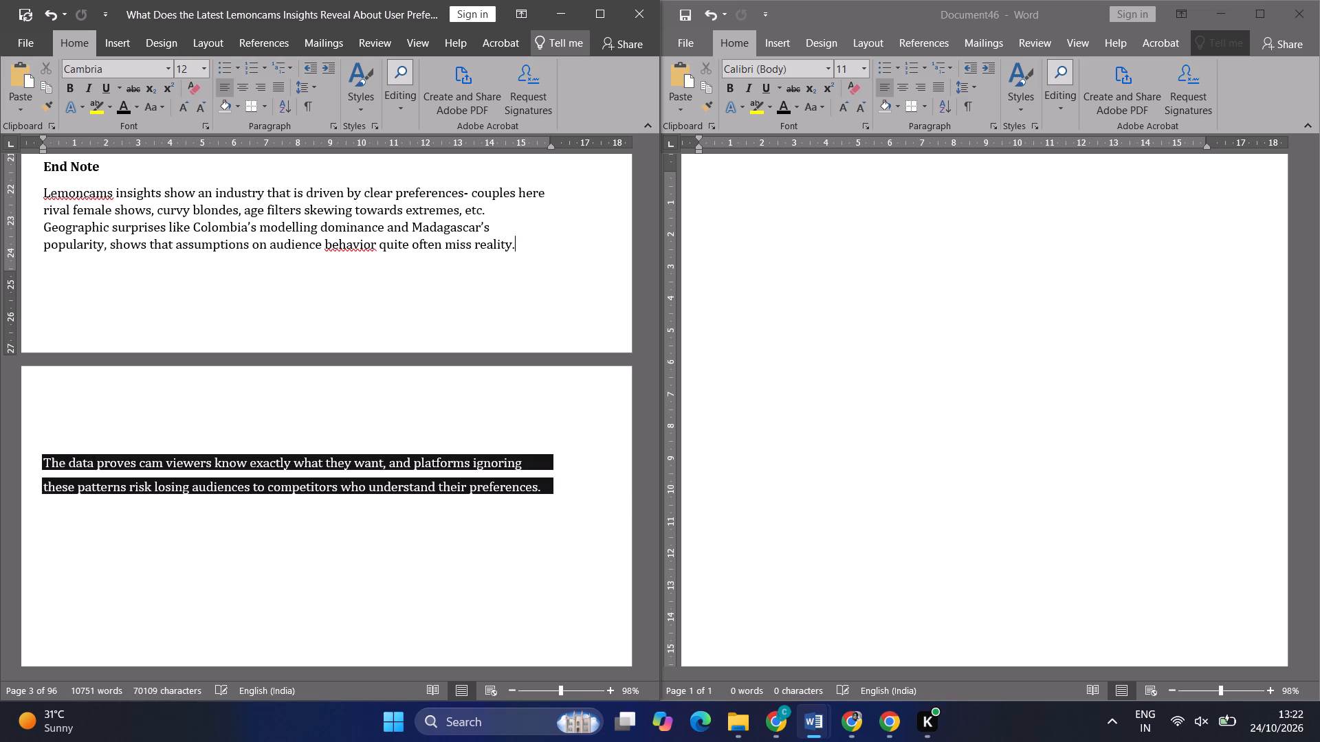
key("space")
type("the data proecs")
key("BackSpace")
key("BackSpace")
key("BackSpace")
type("ves that fcam audiecnes")
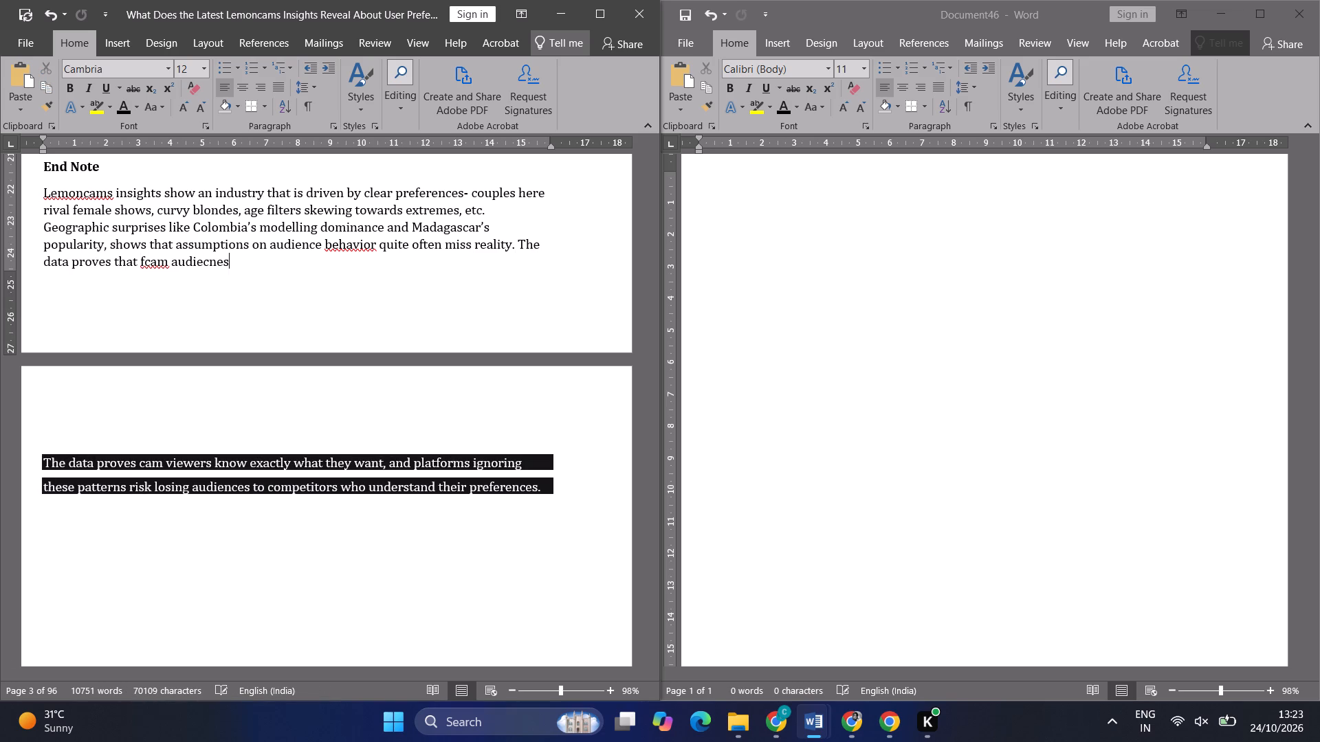
key("space")
key("ctrl+shift+Left")
key("ctrl+shift+Left")
key("ctrl+shift+Left")
key("ctrl+shift+Right")
type("cam s")
key("BackSpace")
type("audiences")
key("space")
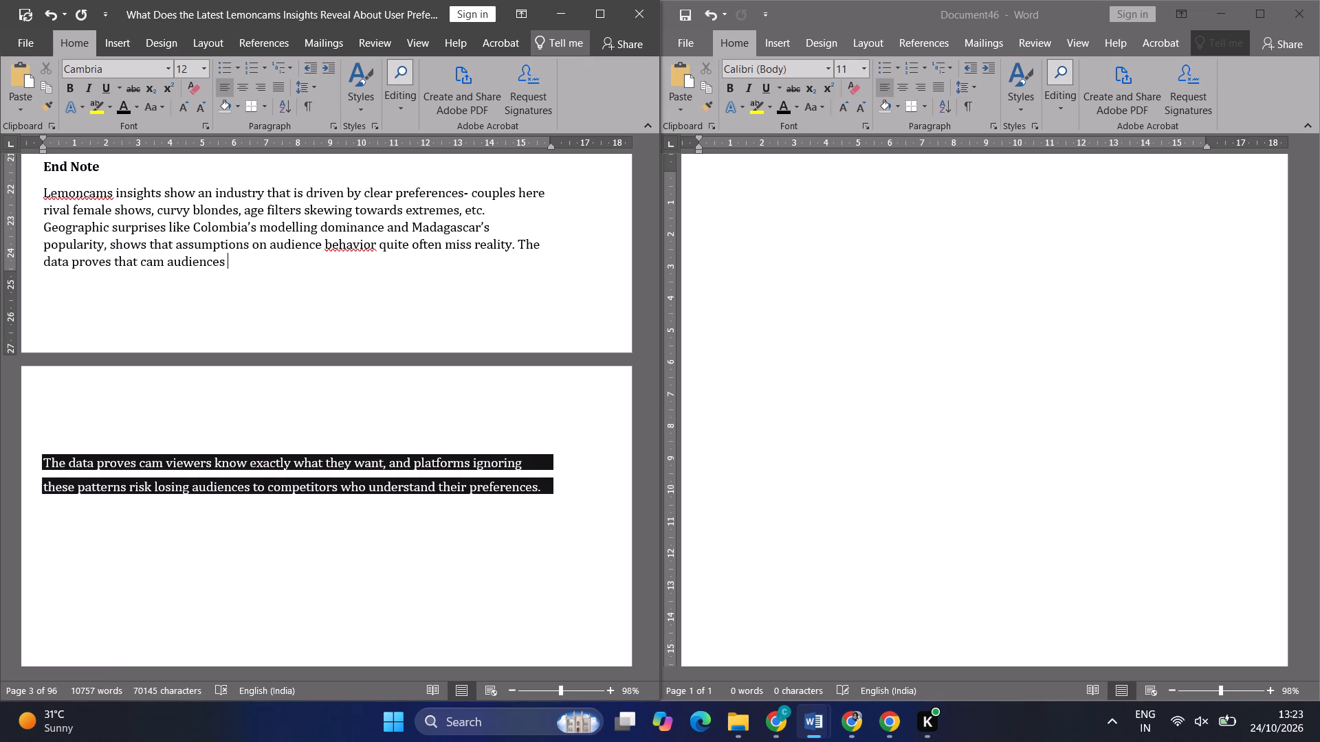
Finish the sentence with "know what they want, and platforms ignoring all these patterns risk losing audiences to the competitors understanding their preferences.".
type("know what htey want.")
key("space")
key("BackSpace")
key("BackSpace")
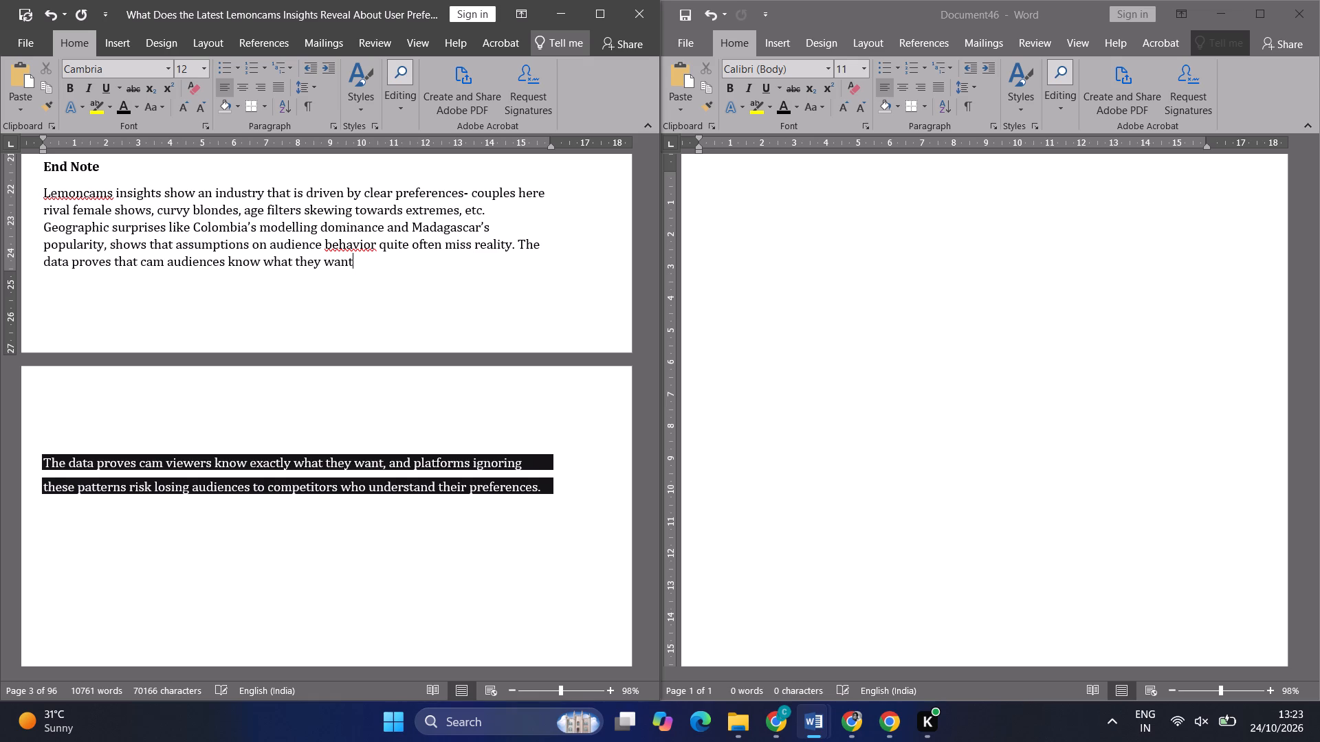
type(", and platform")
type("s ignoring all these patterns risk losing audiences to the competitors")
key("space")
key("BackSpace")
key("comma")
key("BackSpace")
key("space")
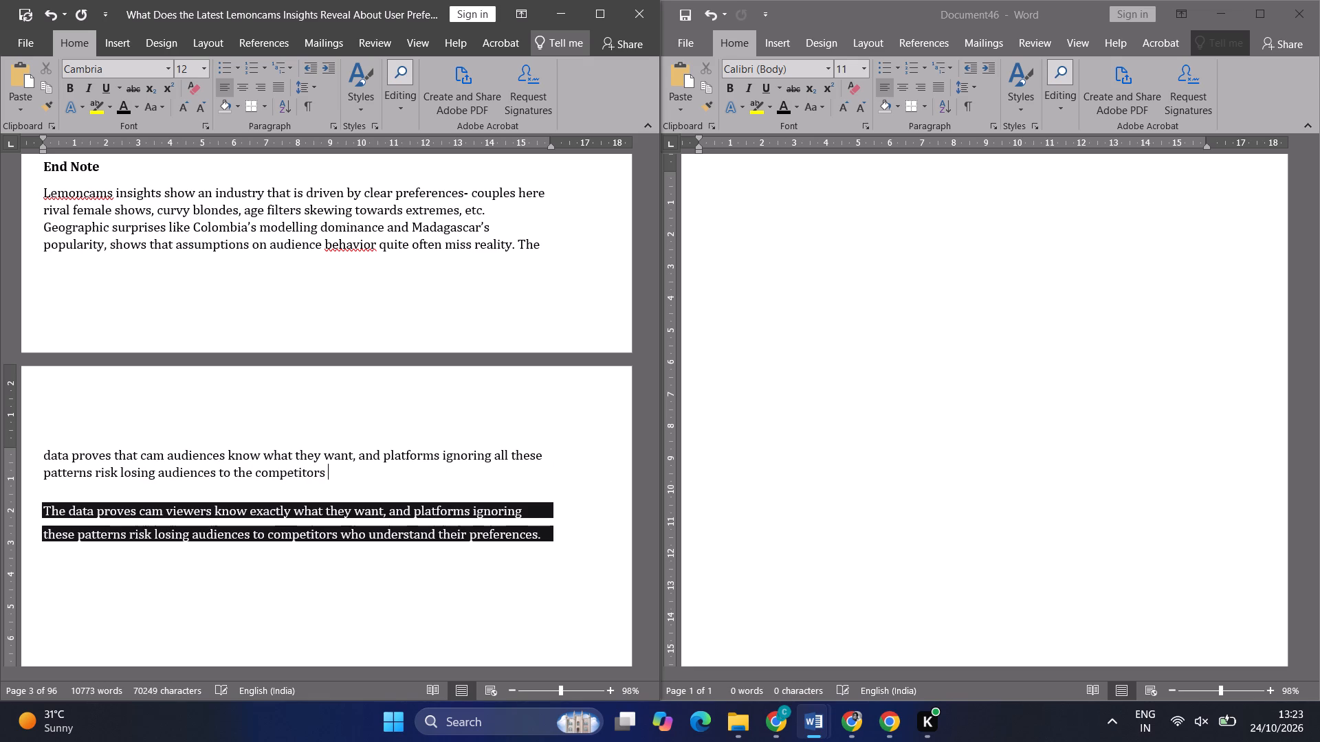
type("understandig their preferences")
key("space")
key("BackSpace")
key("period")
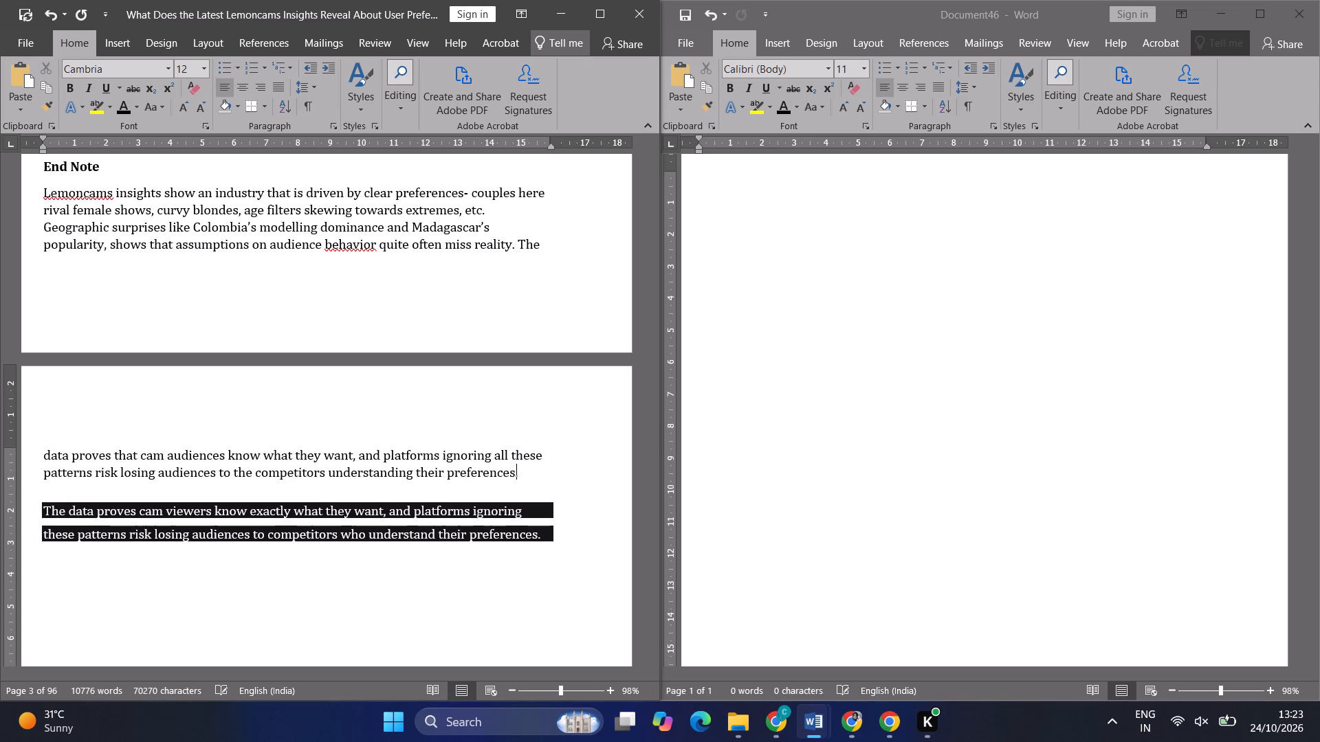
Delete the remaining highlighted source paragraph below the End Note.
key("Right")
key("ctrl+shift+Down")
key("BackSpace")
Select the whole rewritten article from the end of the End Note up to the title and copy it.
key("ctrl+shift+Up")
key("Right")
key("ctrl+shift+Up")
key("ctrl+shift+Up")
key("ctrl+shift+Up")
key("ctrl+shift+Up")
key("ctrl+shift+Up")
key("ctrl+shift+Up")
key("ctrl+shift+Up")
key("ctrl+shift+Up")
key("ctrl+shift+Up")
key("ctrl+shift+Up")
key("ctrl+shift+Up")
key("ctrl+shift+Up")
key("ctrl+shift+Up")
key("ctrl+shift+Up")
key("ctrl+shift+Up")
key("ctrl+shift+Up")
key("ctrl+shift+Up")
key("ctrl+shift+Up")
key("ctrl+shift+Up")
key("ctrl+shift+Up")
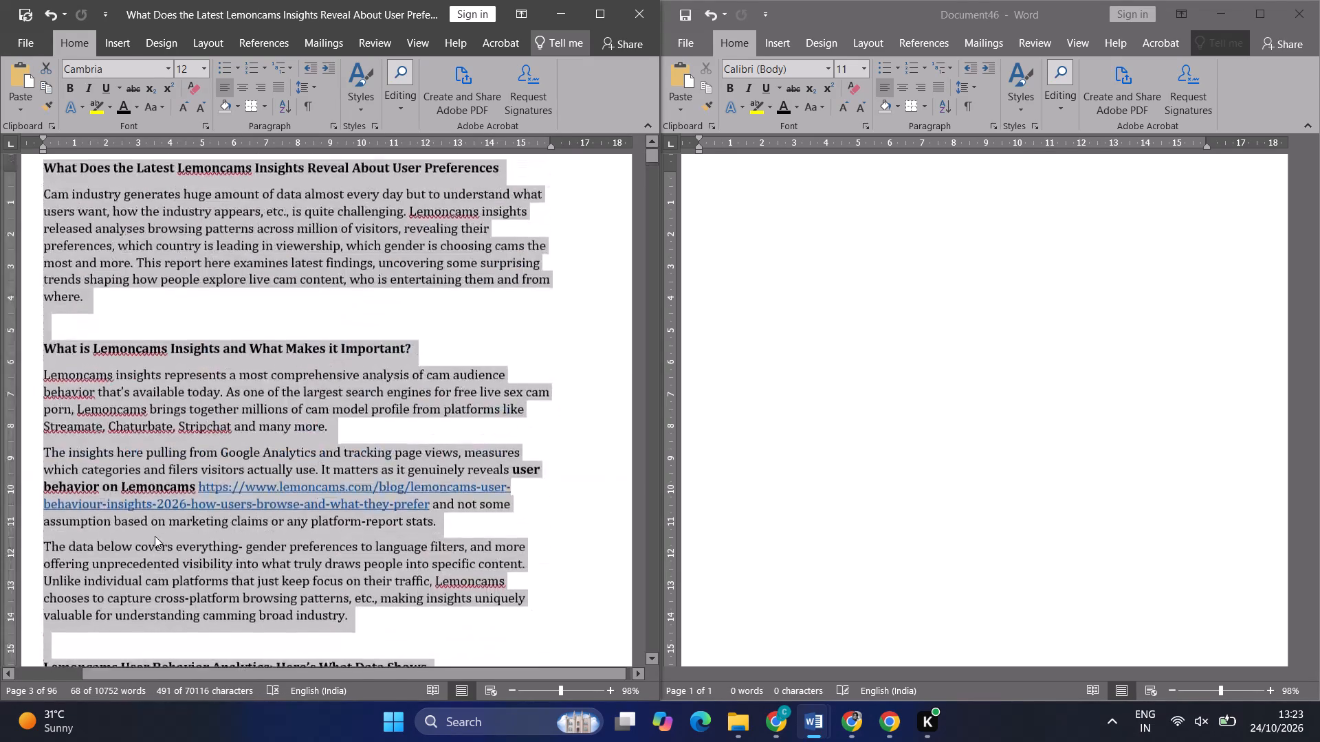
key("ctrl+c")
Switch to the empty Grammarly document in the browser.
key("alt+Tab")
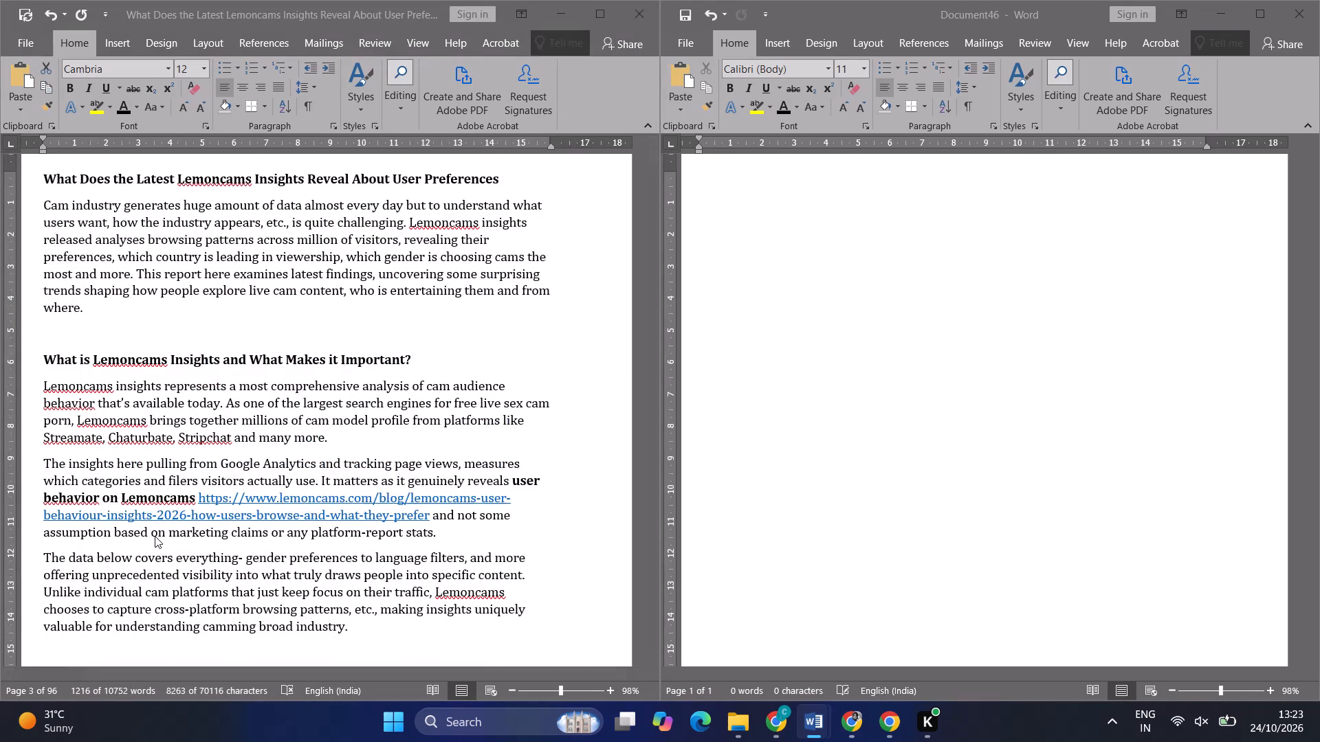
key("alt+Down")
key("alt+Down")
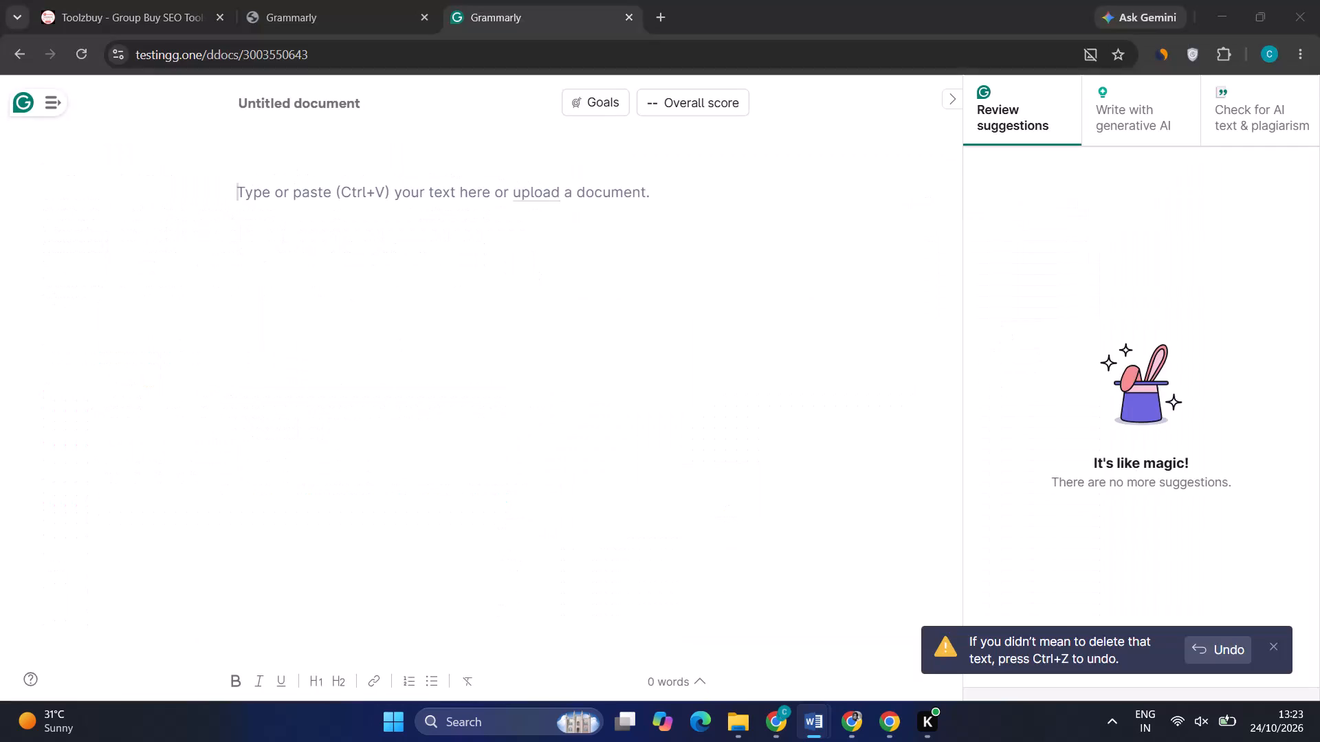
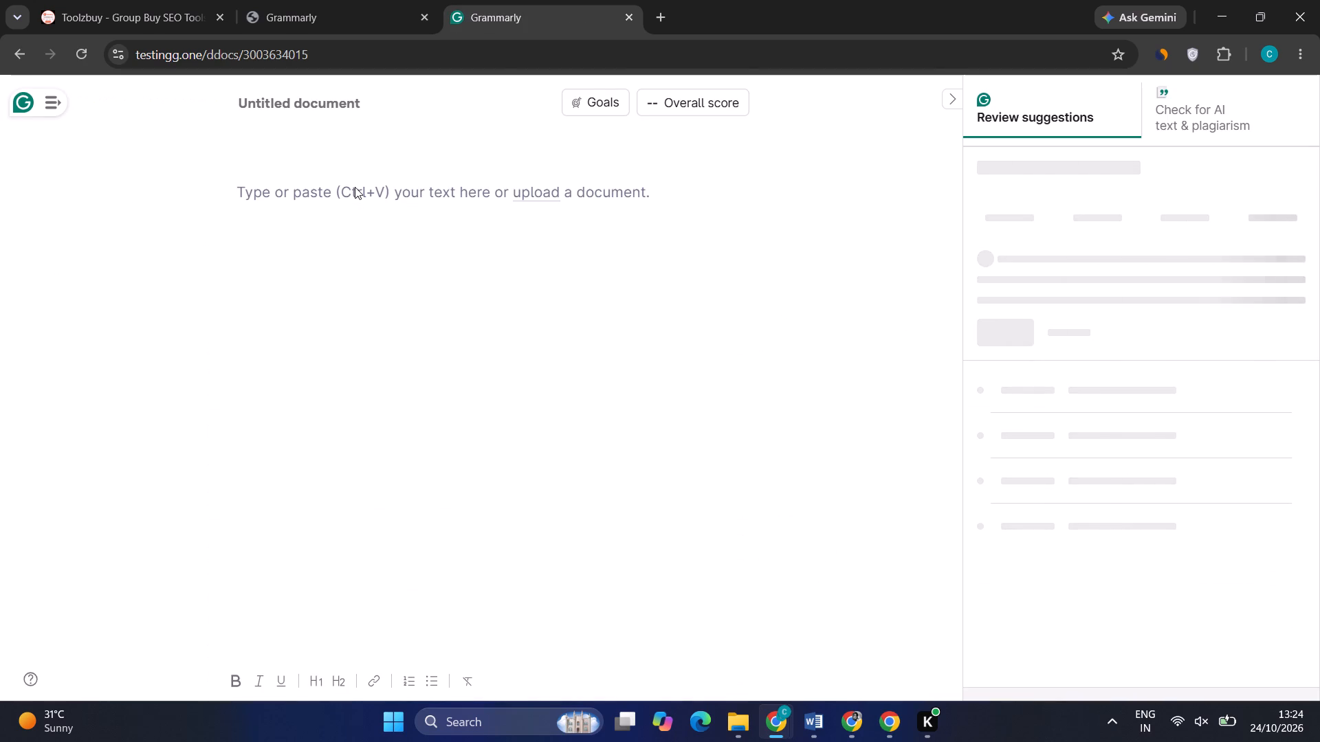
Set the writing goals for the pasted article to Business domain, Inform intent and General audience.
left_click(595, 110)
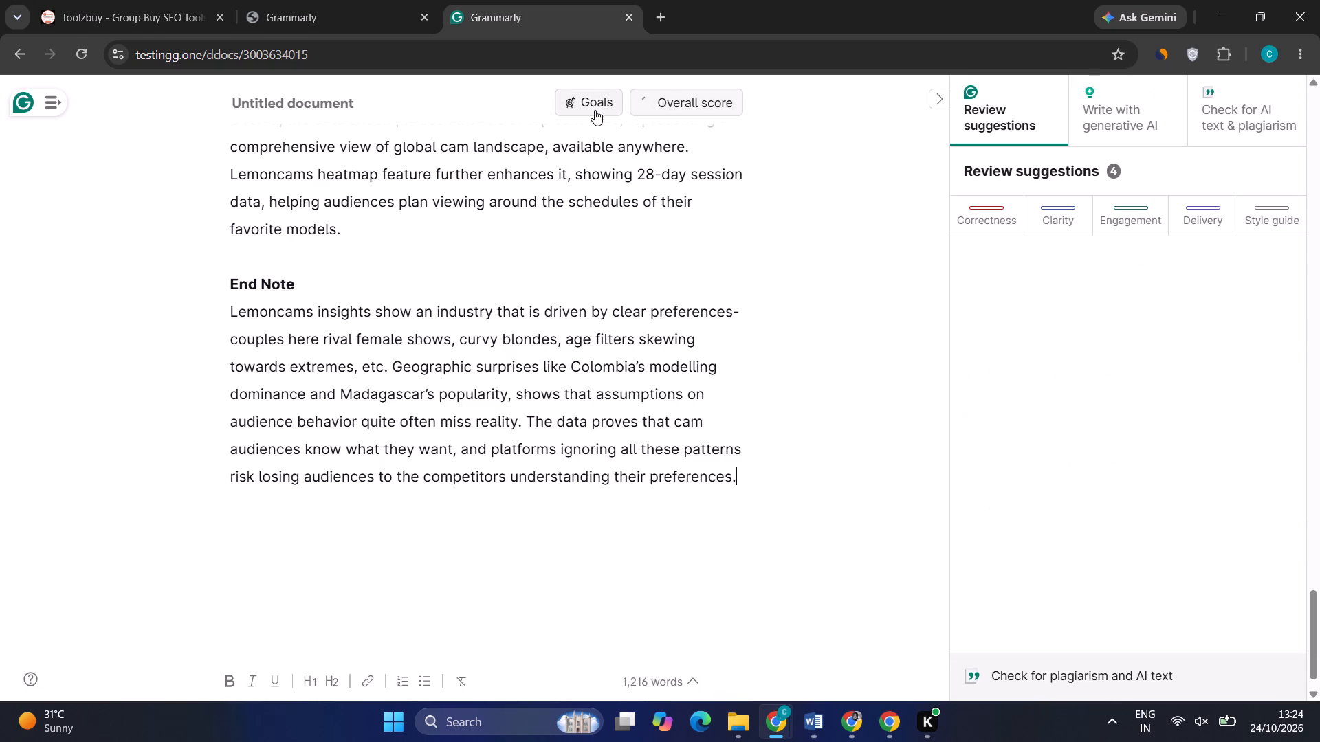
left_click(601, 254)
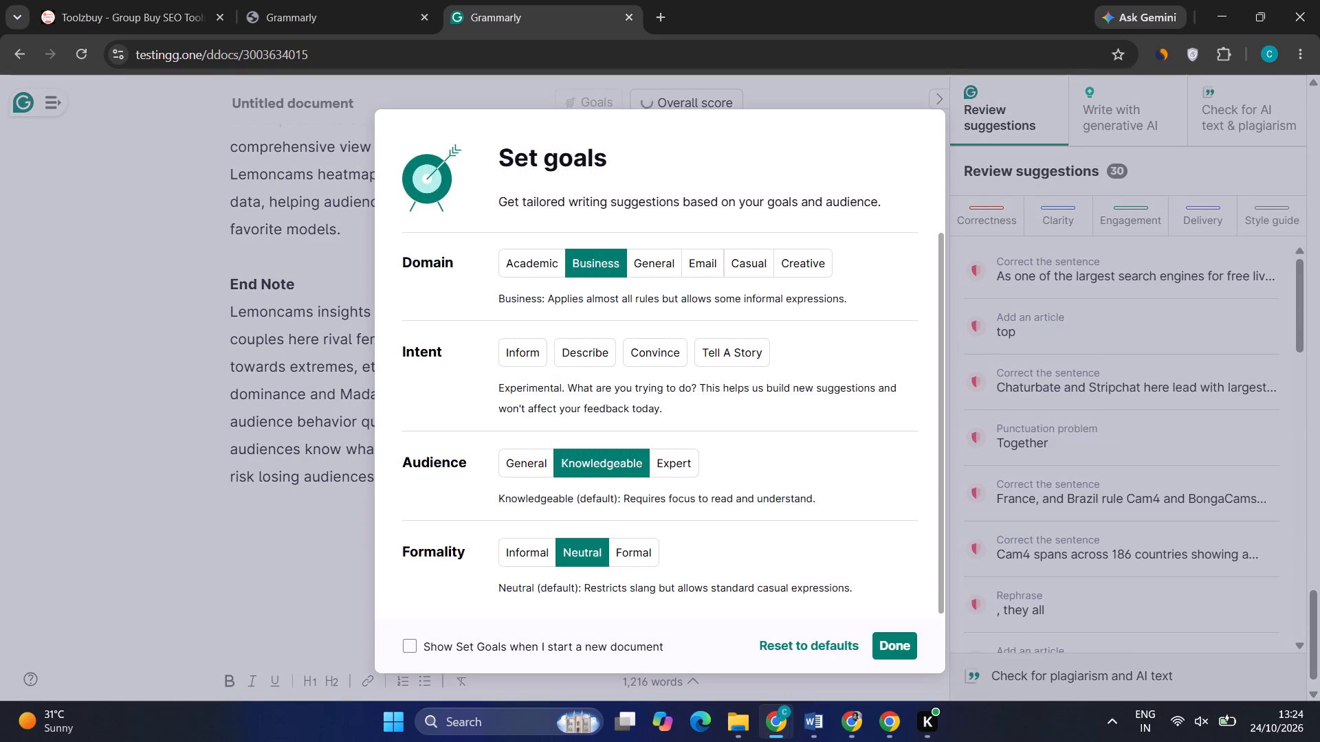
left_click(533, 350)
left_click(539, 456)
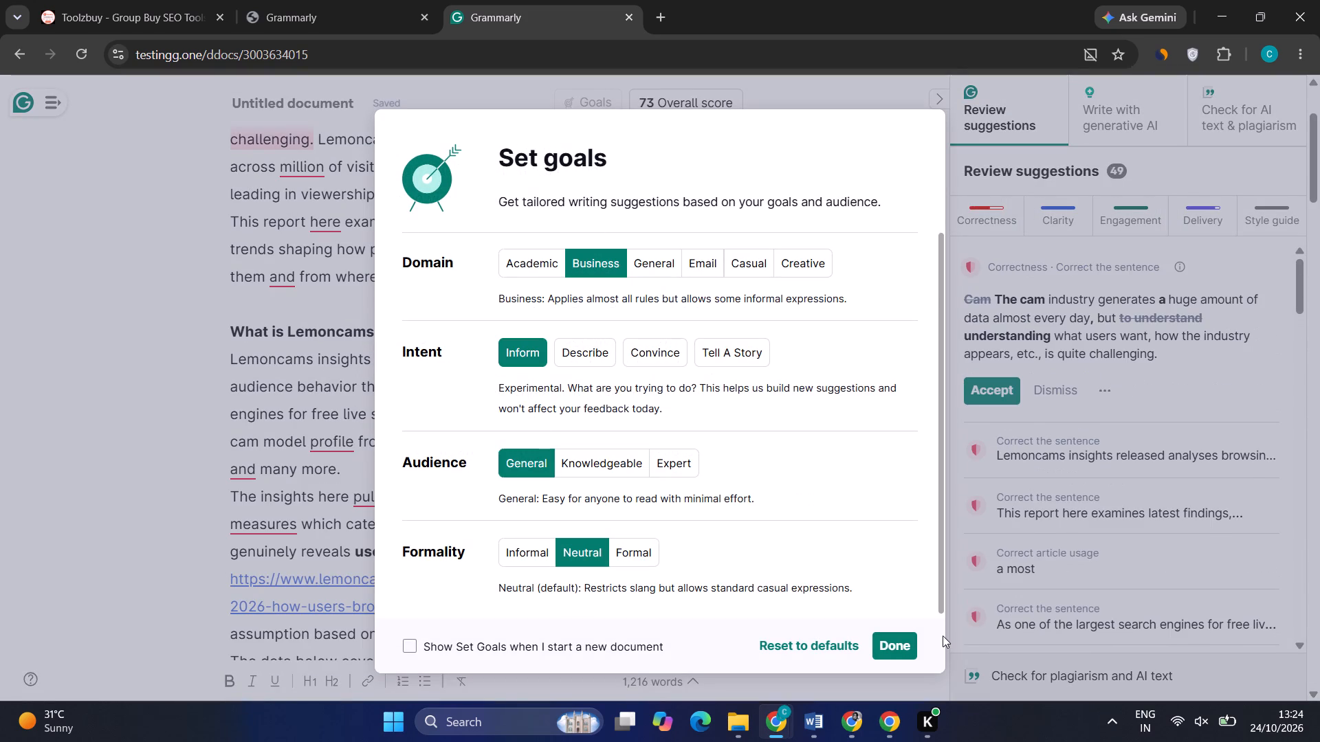
left_click(901, 649)
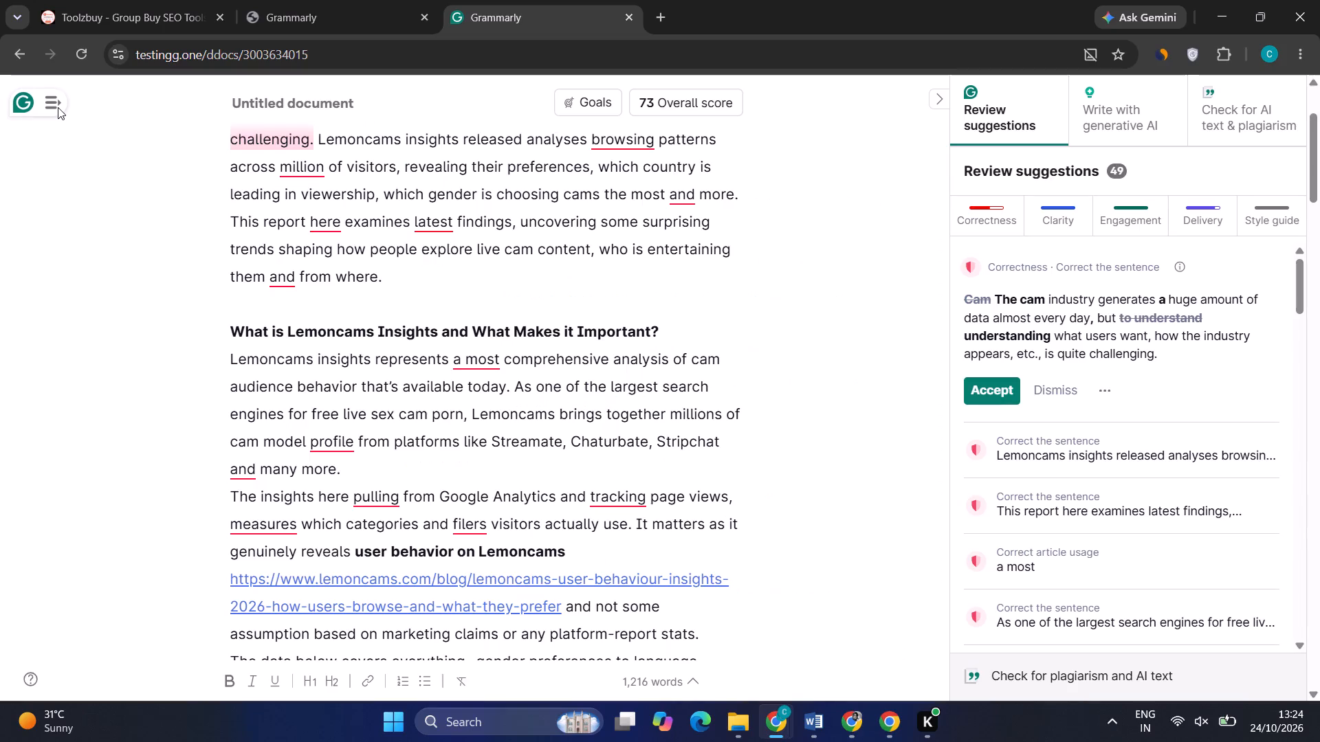
Change the language preference to American English.
left_click(54, 107)
scroll(111, 481, "down", 1)
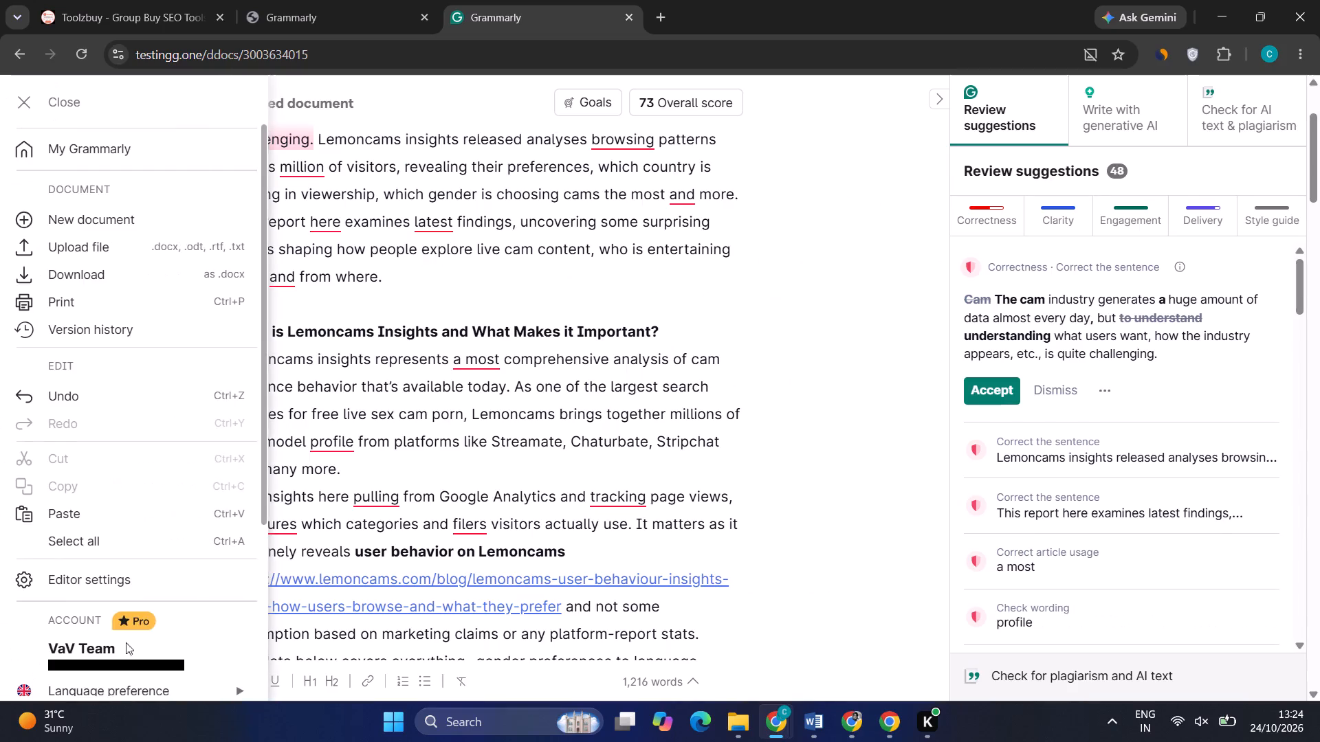
scroll(130, 655, "down", 2)
left_click(237, 504)
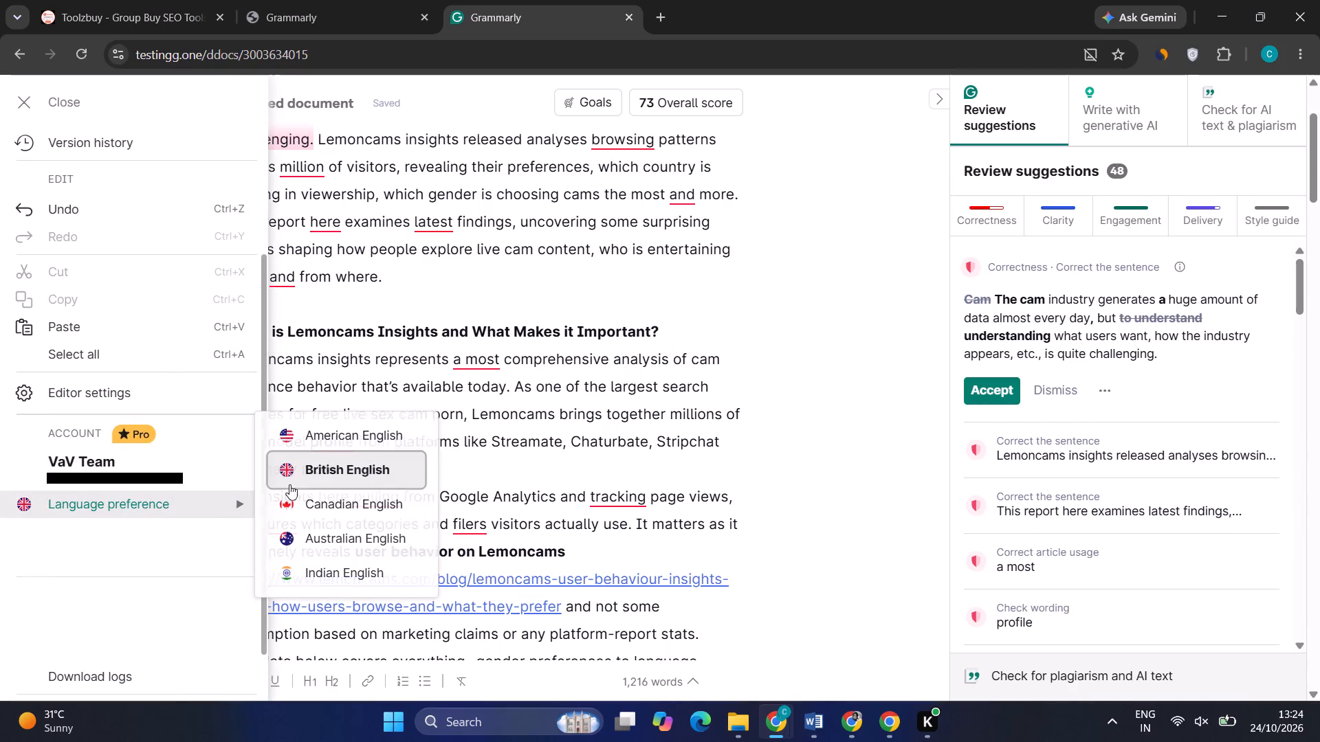
left_click(363, 425)
left_click(587, 334)
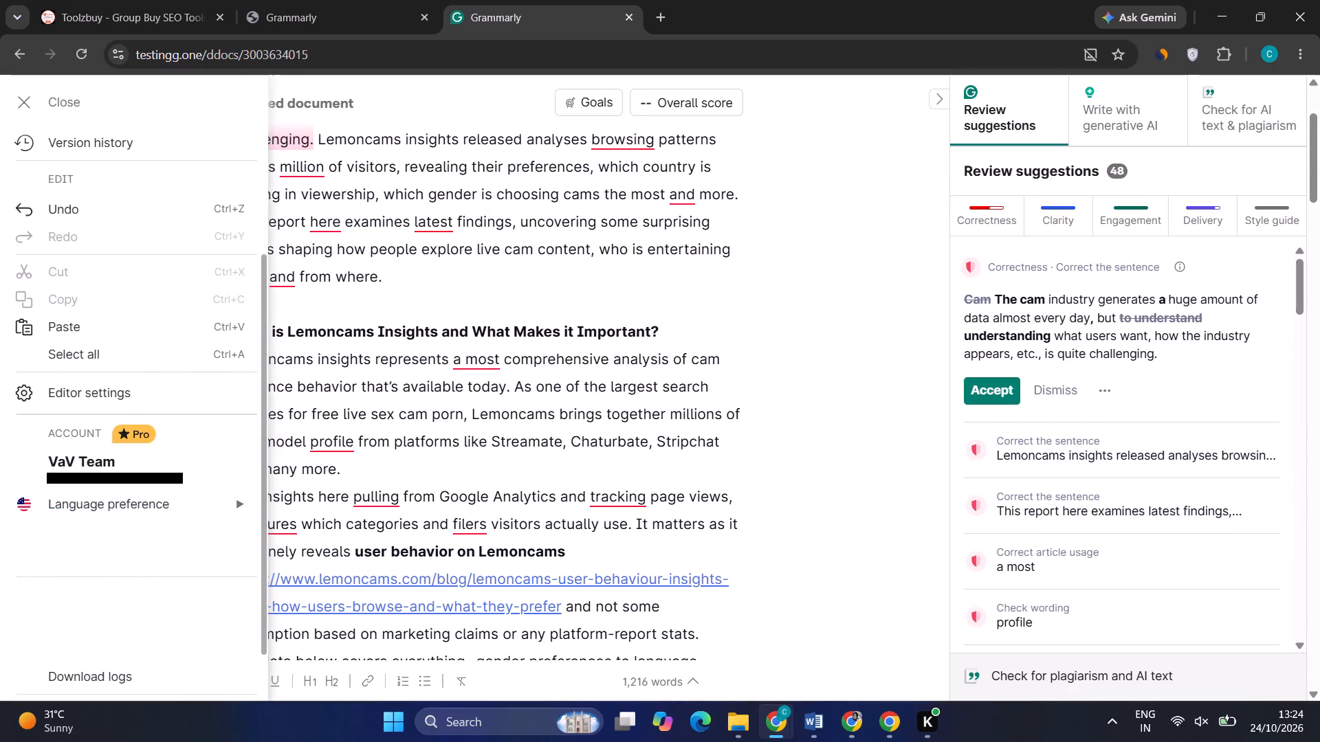
Accept the corrections to the three introduction sentences, including "The cam industry", "millions of visitors" and "examines the latest findings".
left_click(1007, 392)
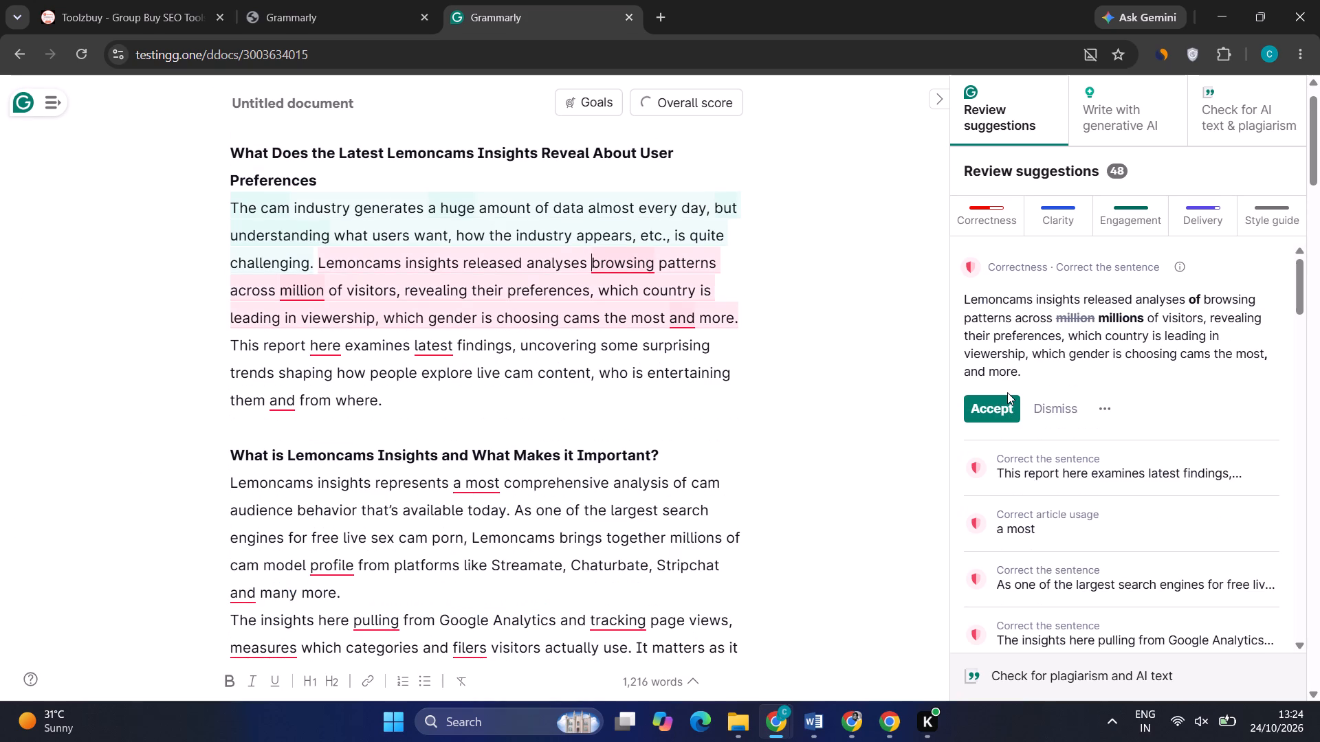
left_click(1003, 409)
left_click(1003, 379)
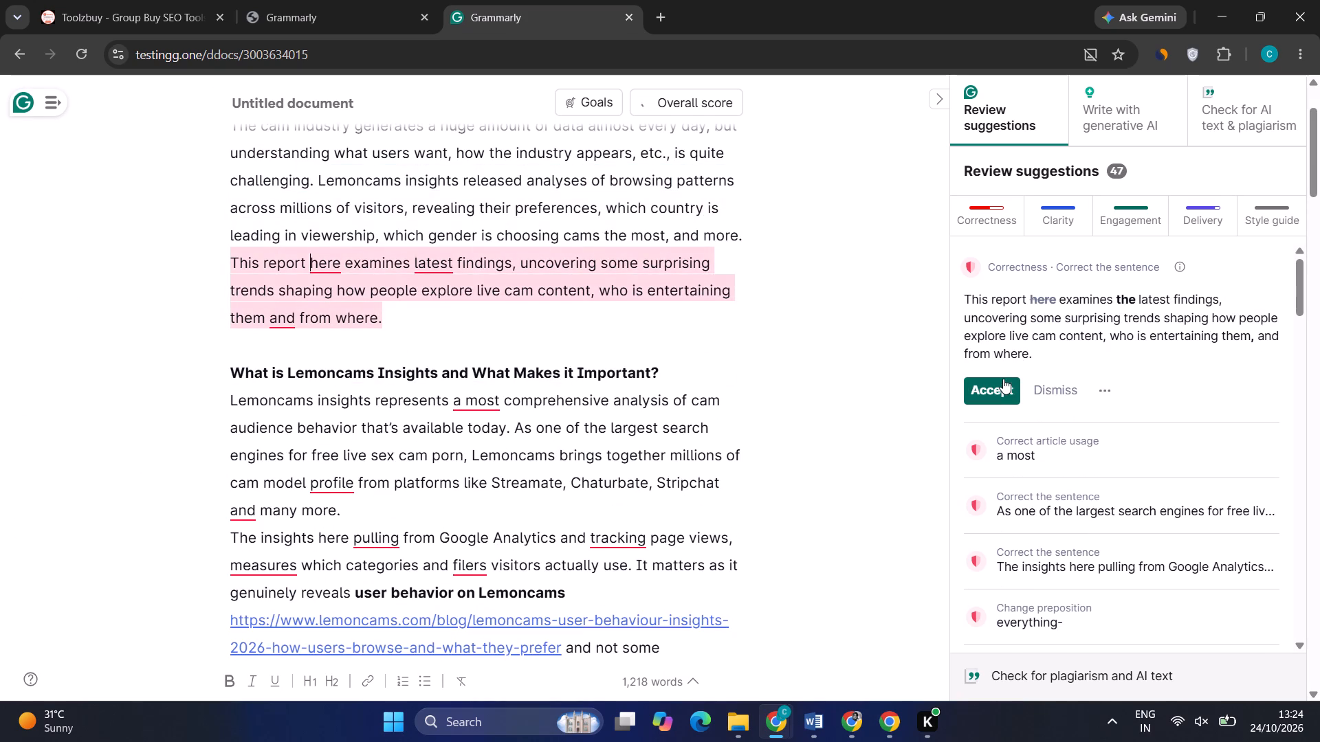
left_click(1002, 390)
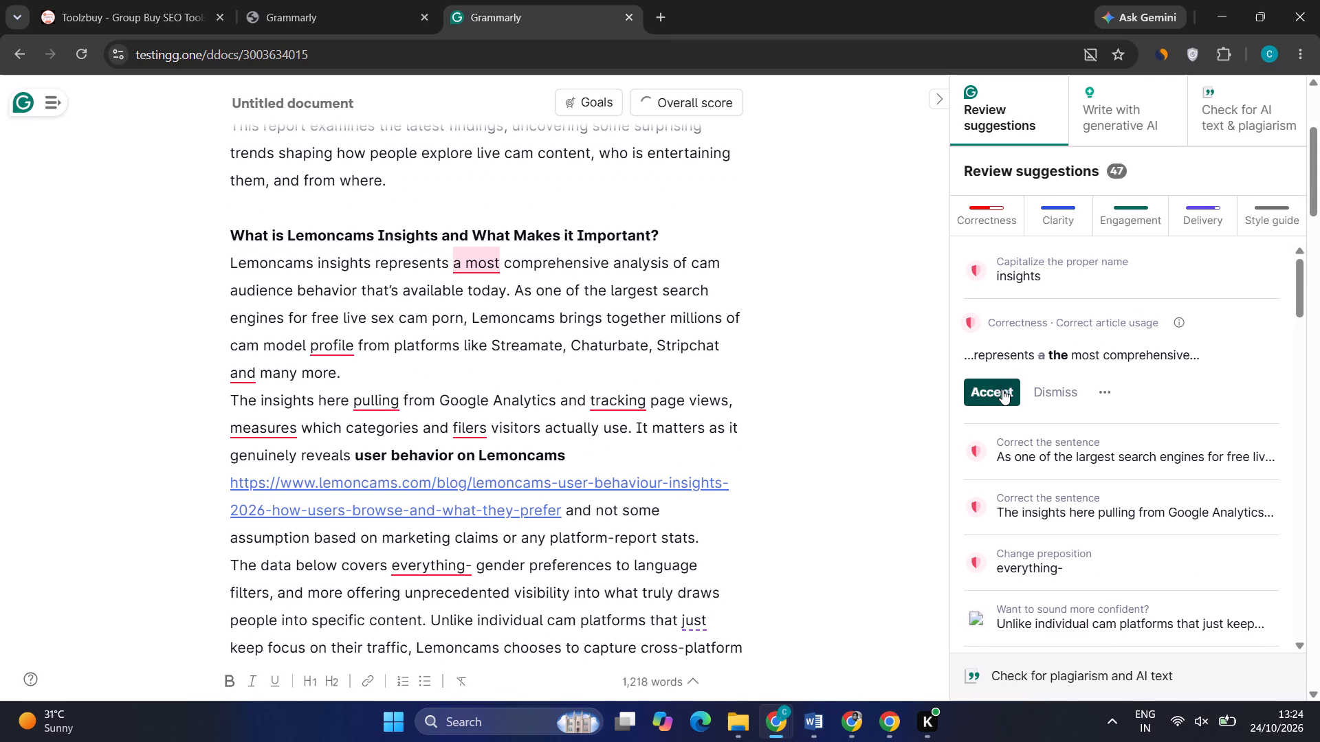
In the "What is Lemoncams Insights" section, accept the fixes "the most", "profiles", "pull", "track", "measuring", "filters" and "everything- from".
left_click(1008, 448)
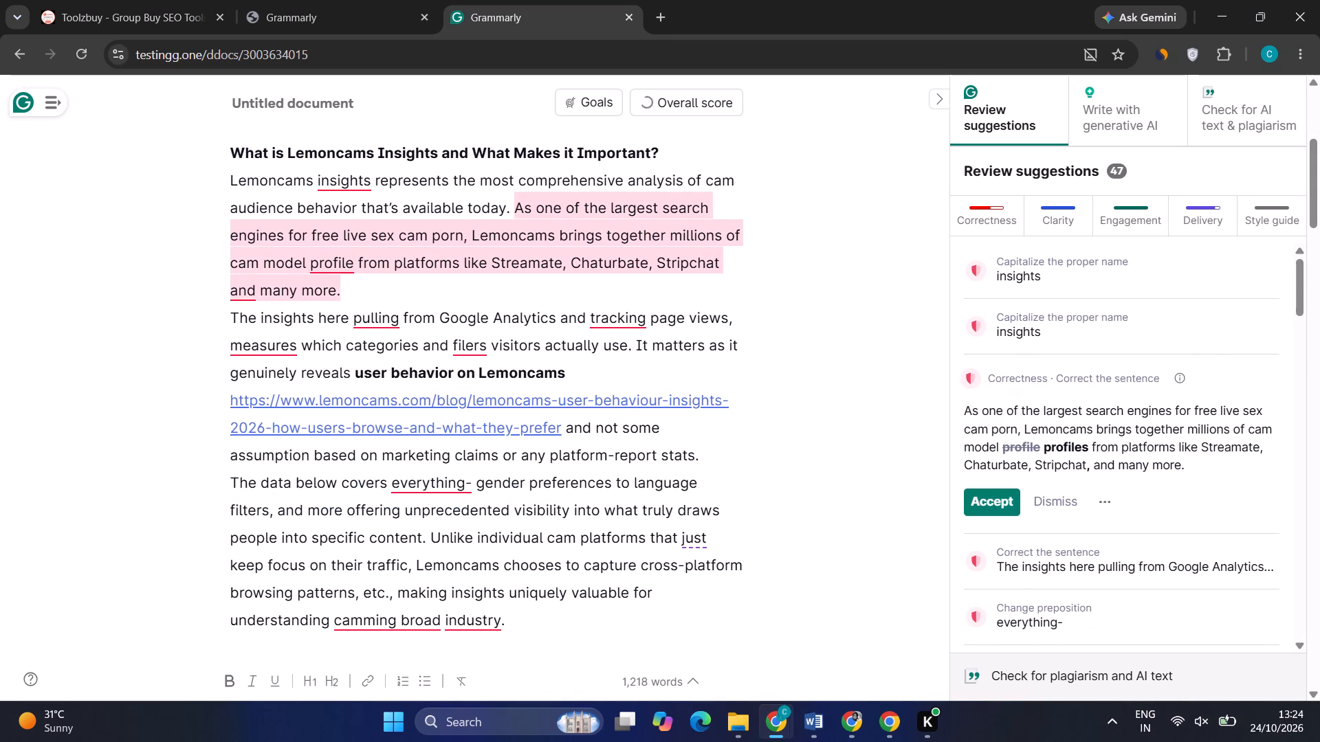
left_click(1017, 512)
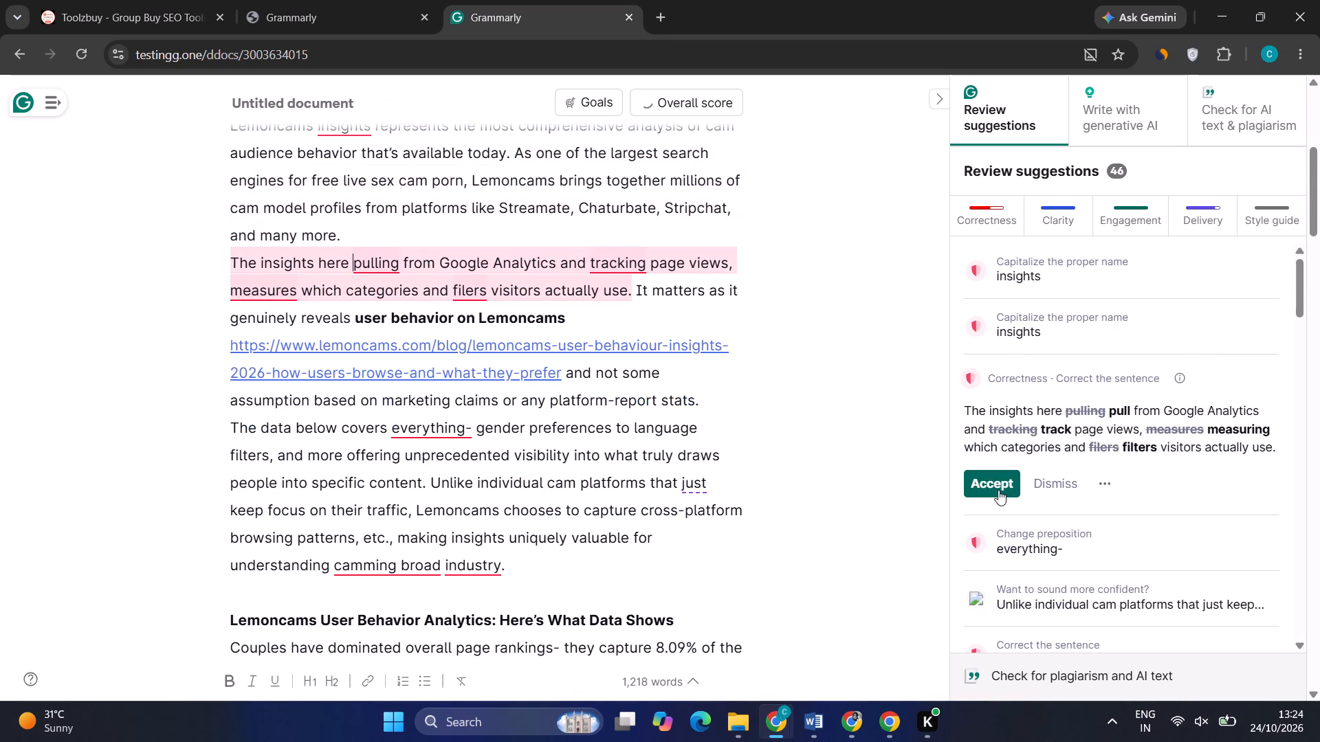
left_click(998, 490)
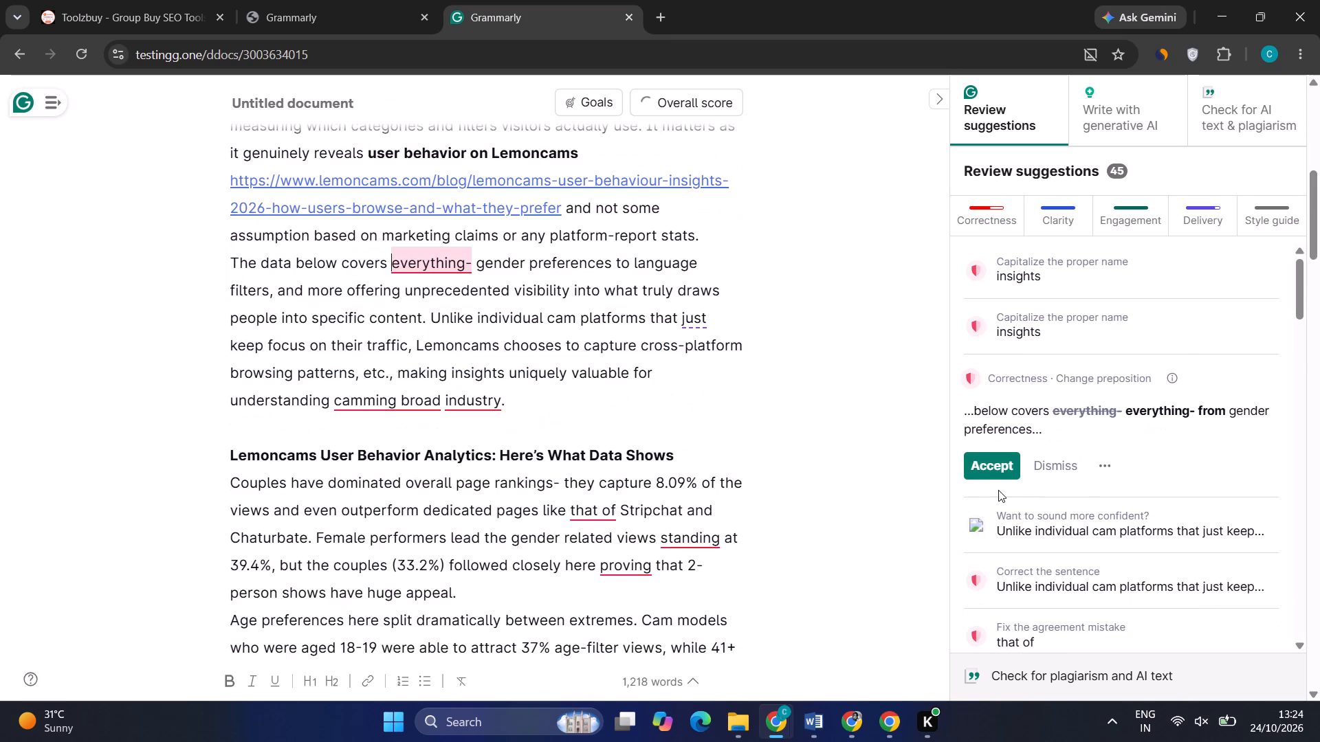
left_click(998, 474)
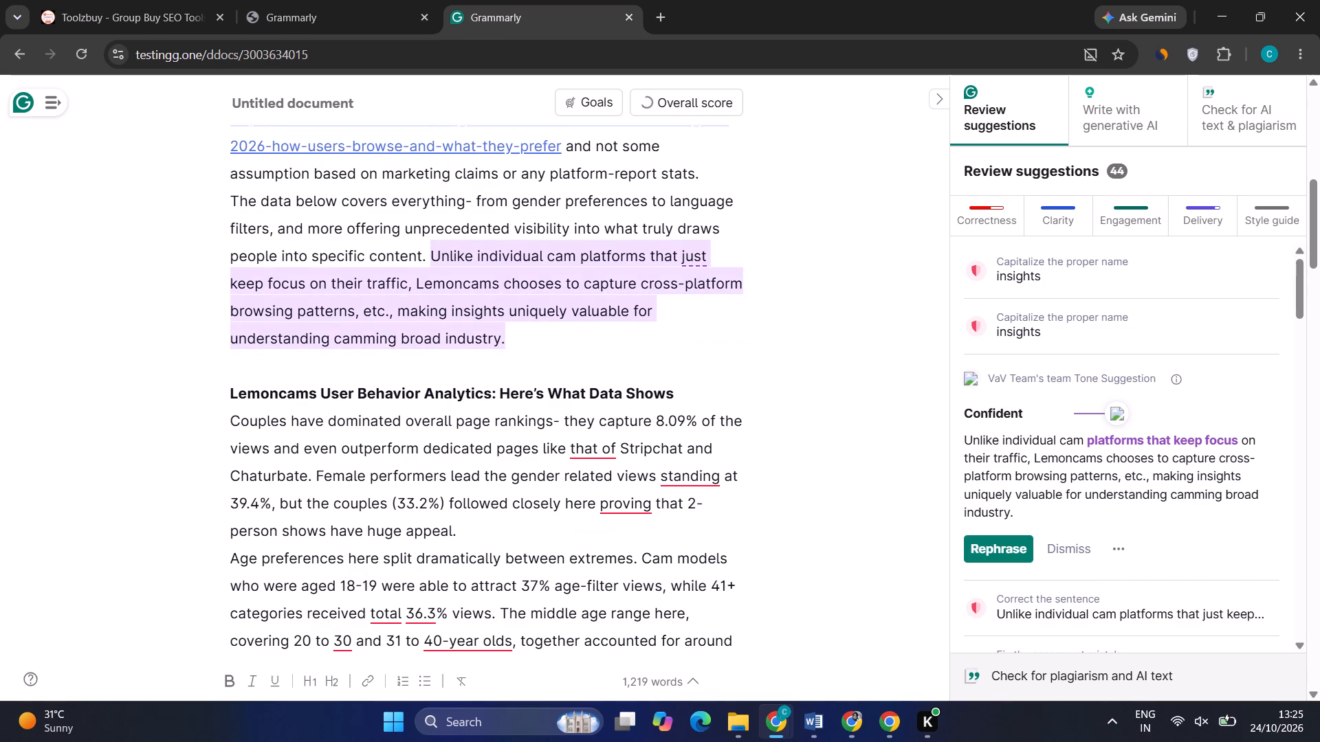
Dismiss the Confident tone suggestion for the sentence beginning "Unlike individual cam platforms".
left_click(1070, 539)
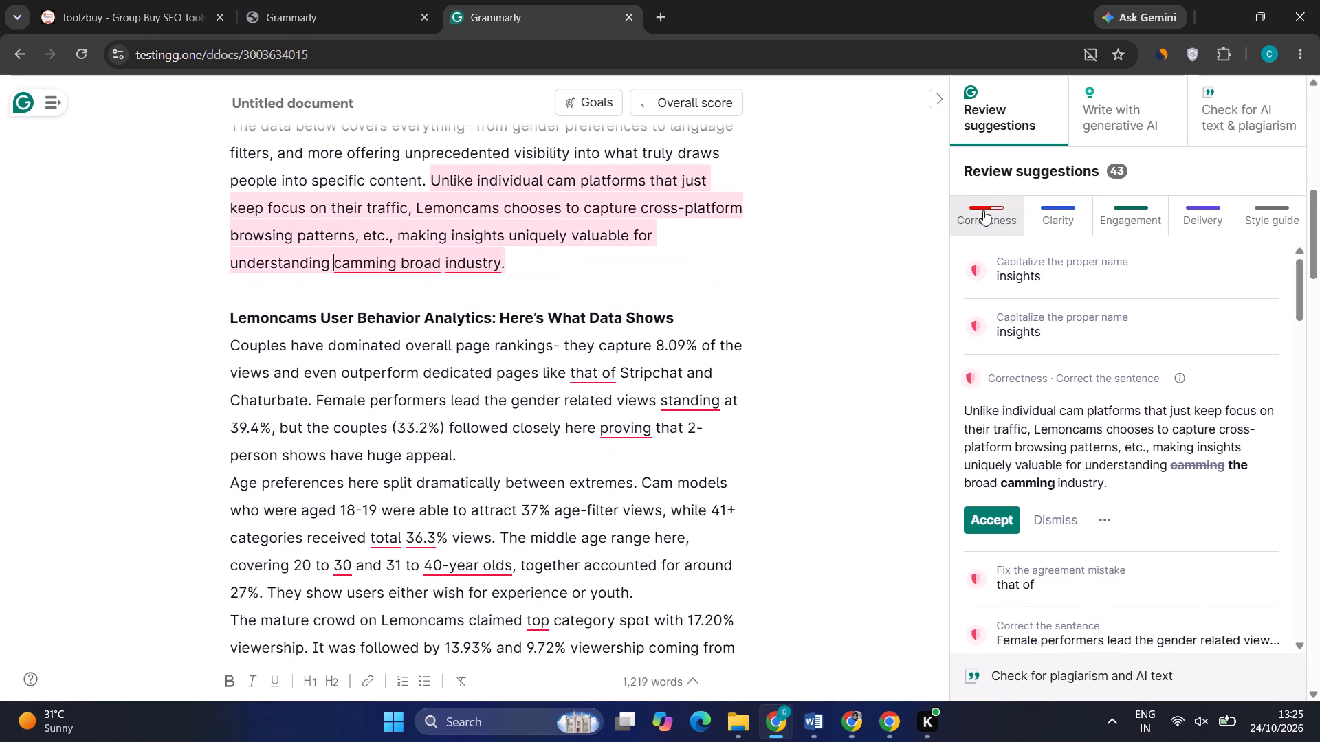
Show only Correctness suggestions and accept the capitalized "Insights" in both places and "the broad camming industry".
left_click(983, 210)
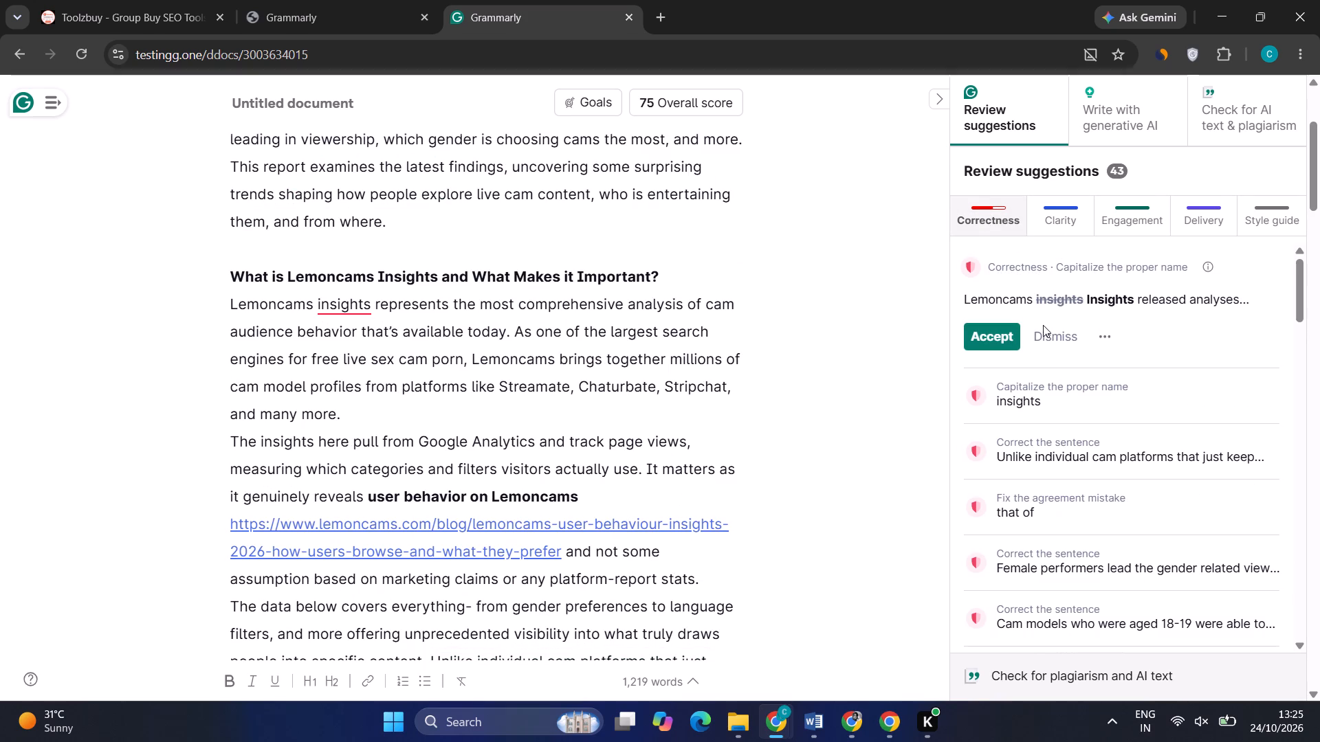
left_click(995, 344)
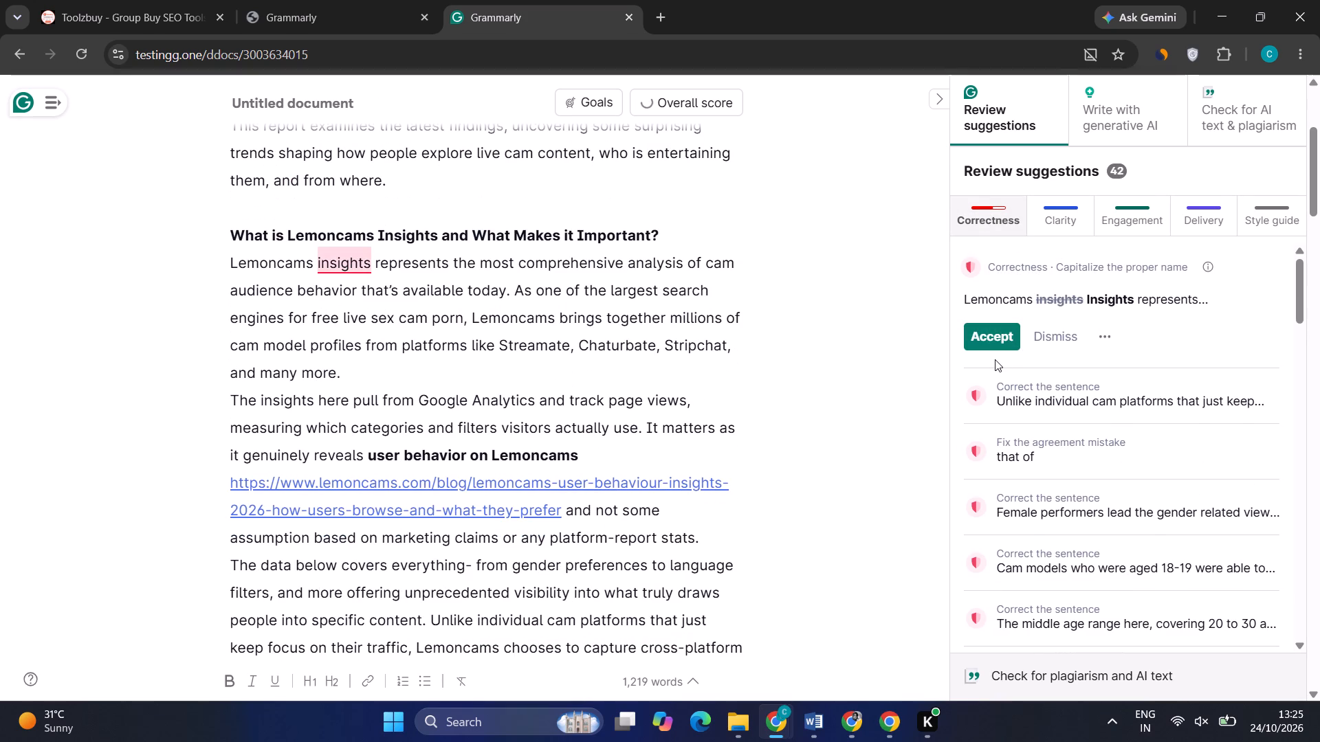
left_click(999, 339)
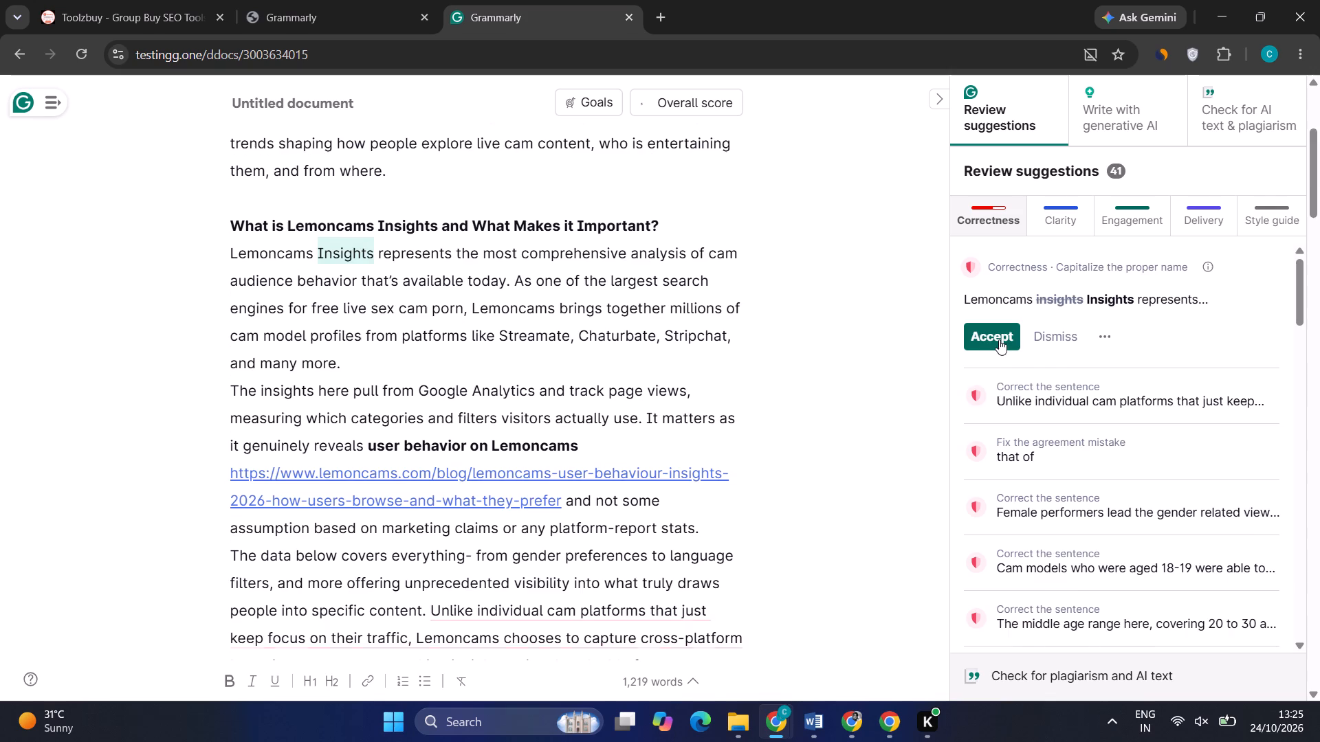
left_click(1000, 402)
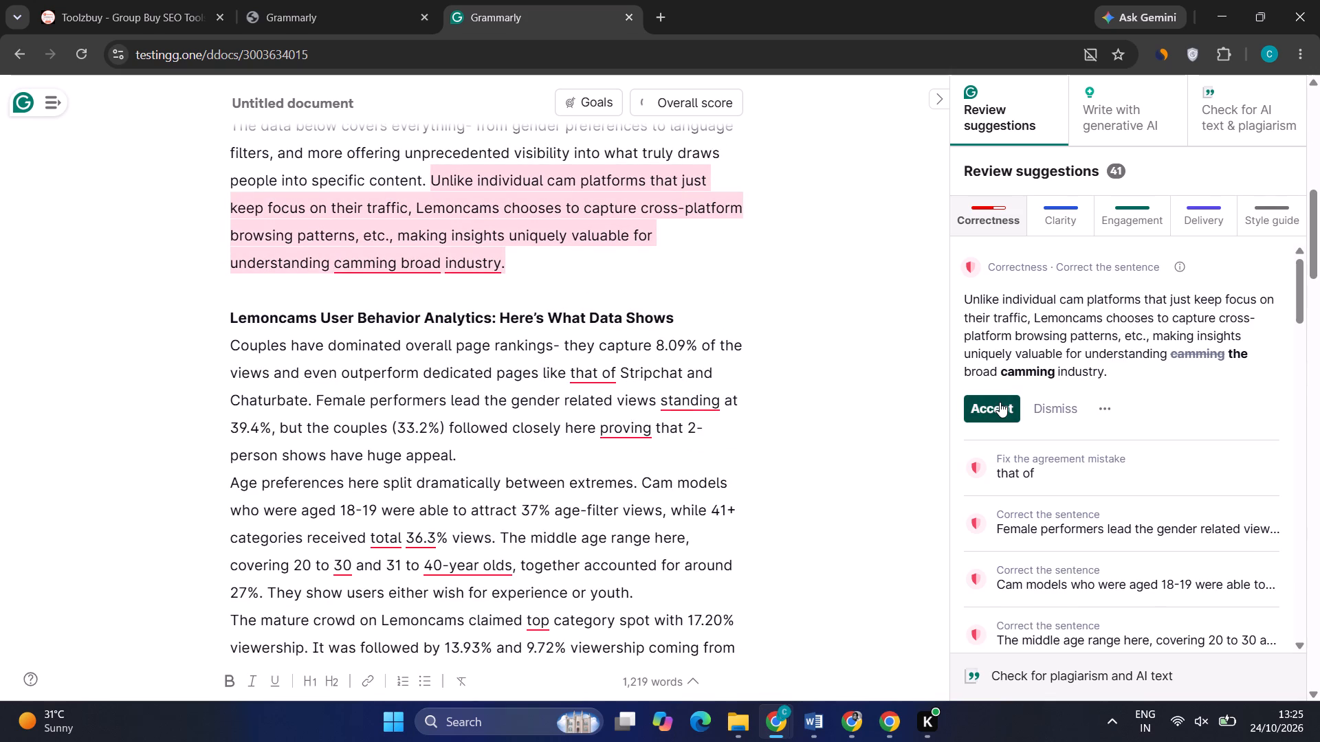
In the User Behavior Analytics section, accept "those of", the commas in the female performers sentence, "a total of" and the "40-year-olds" hyphenation.
left_click(1001, 342)
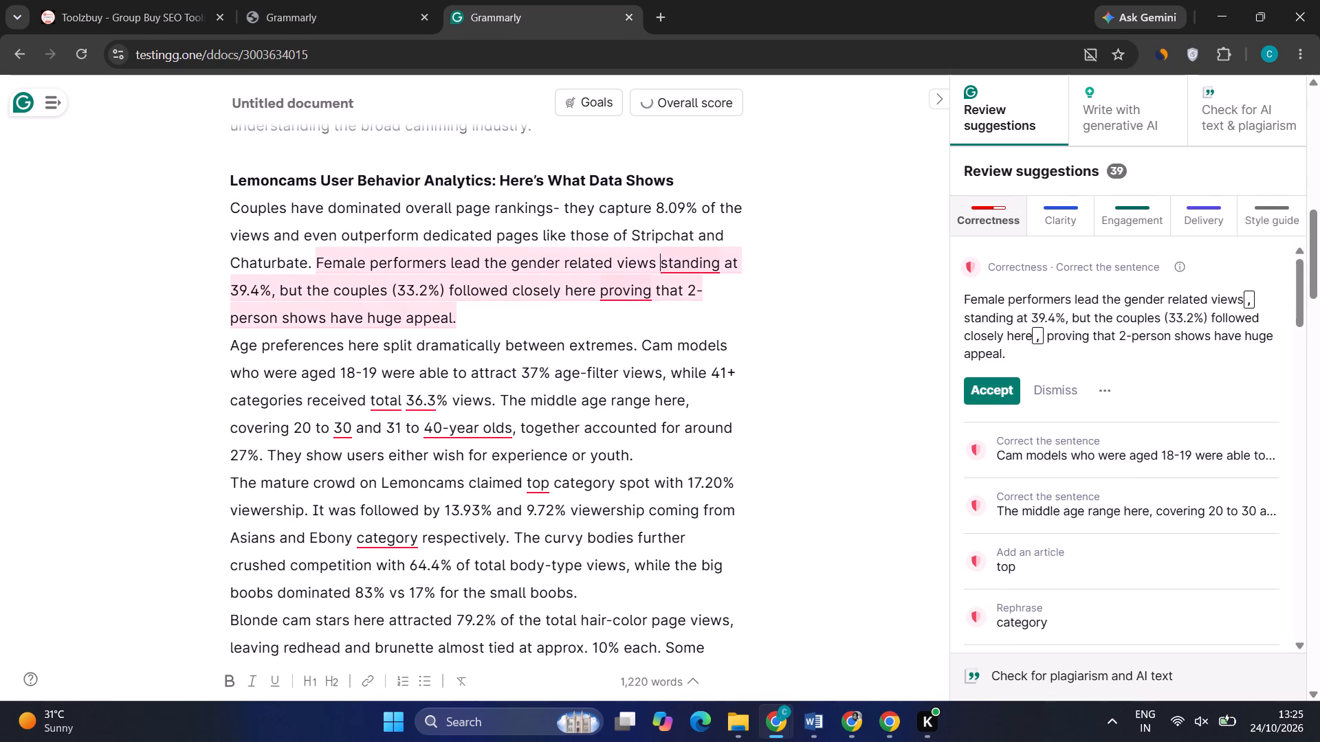
left_click(991, 392)
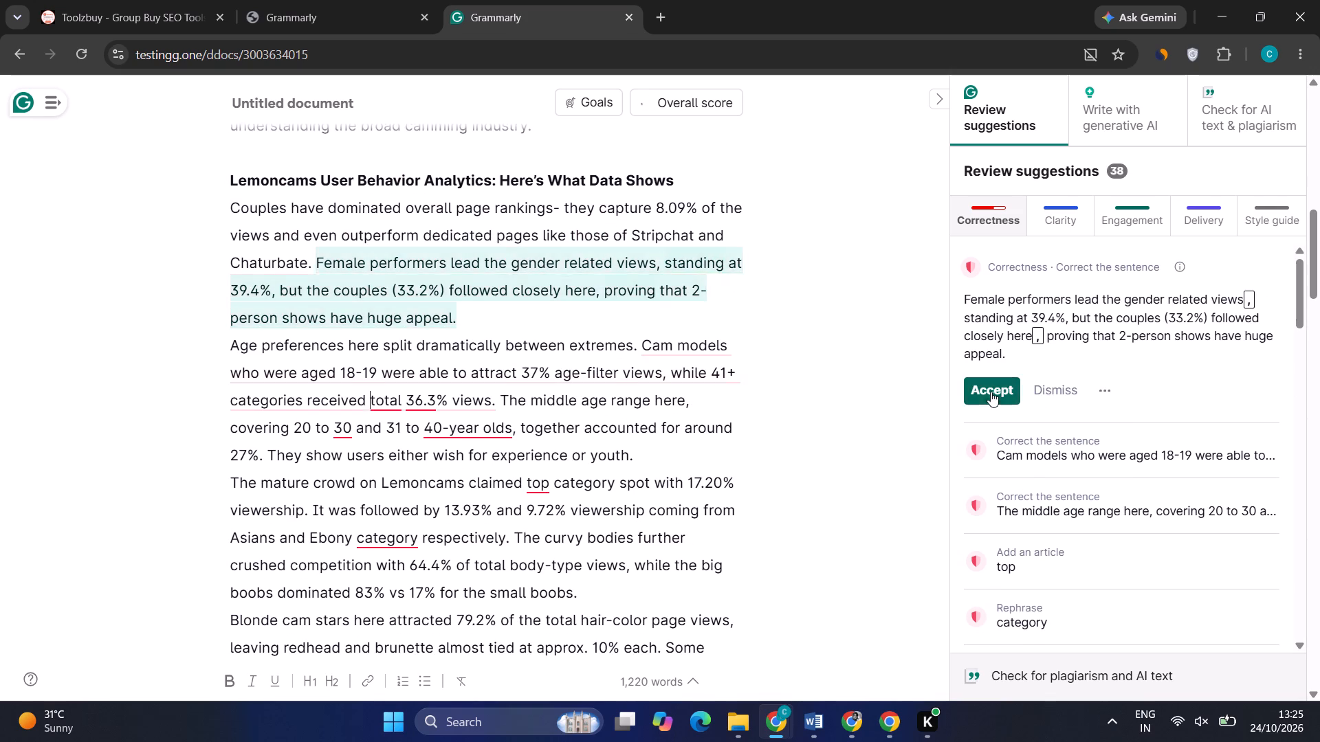
left_click(995, 370)
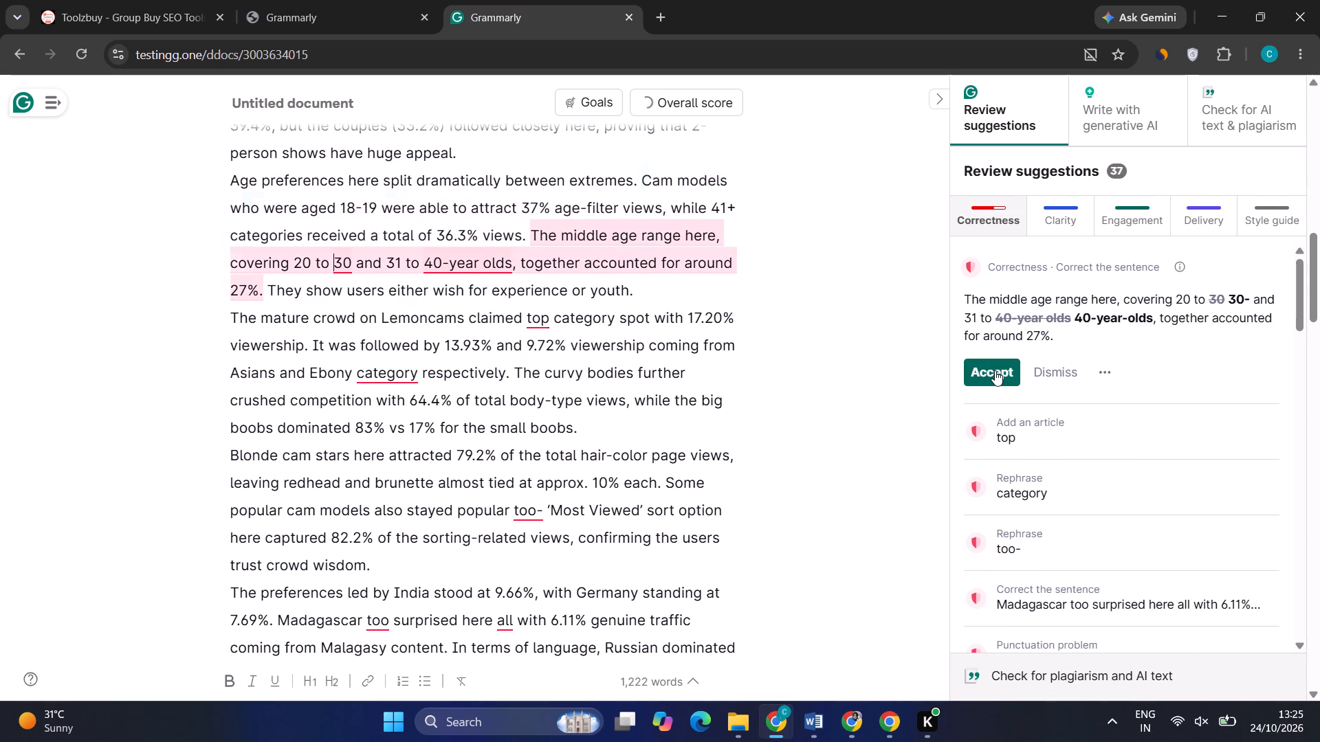
left_click(995, 370)
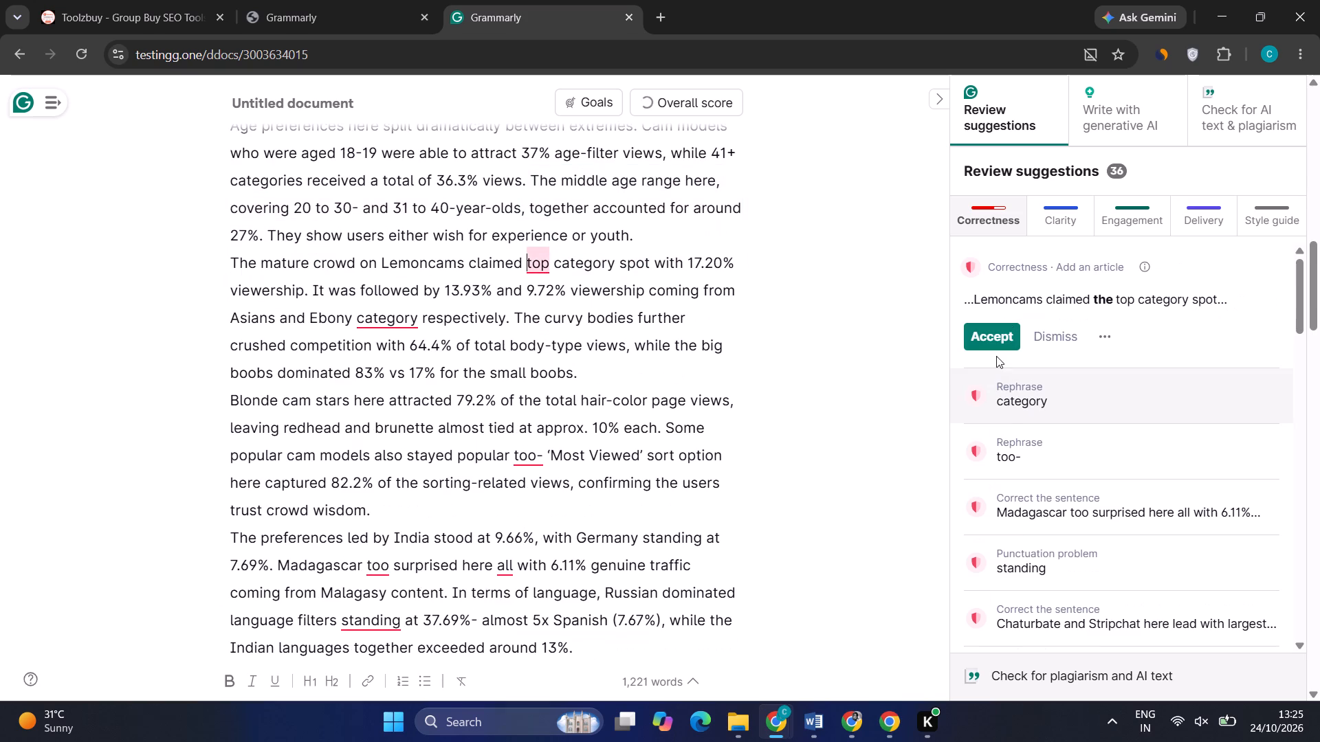
Accept the fixes "the top category", "categories,", "the 'Most Viewed'", "was also surprised here" and the comma before "standing at 37.69%".
left_click(1005, 319)
left_click(1005, 331)
double_click(1005, 331)
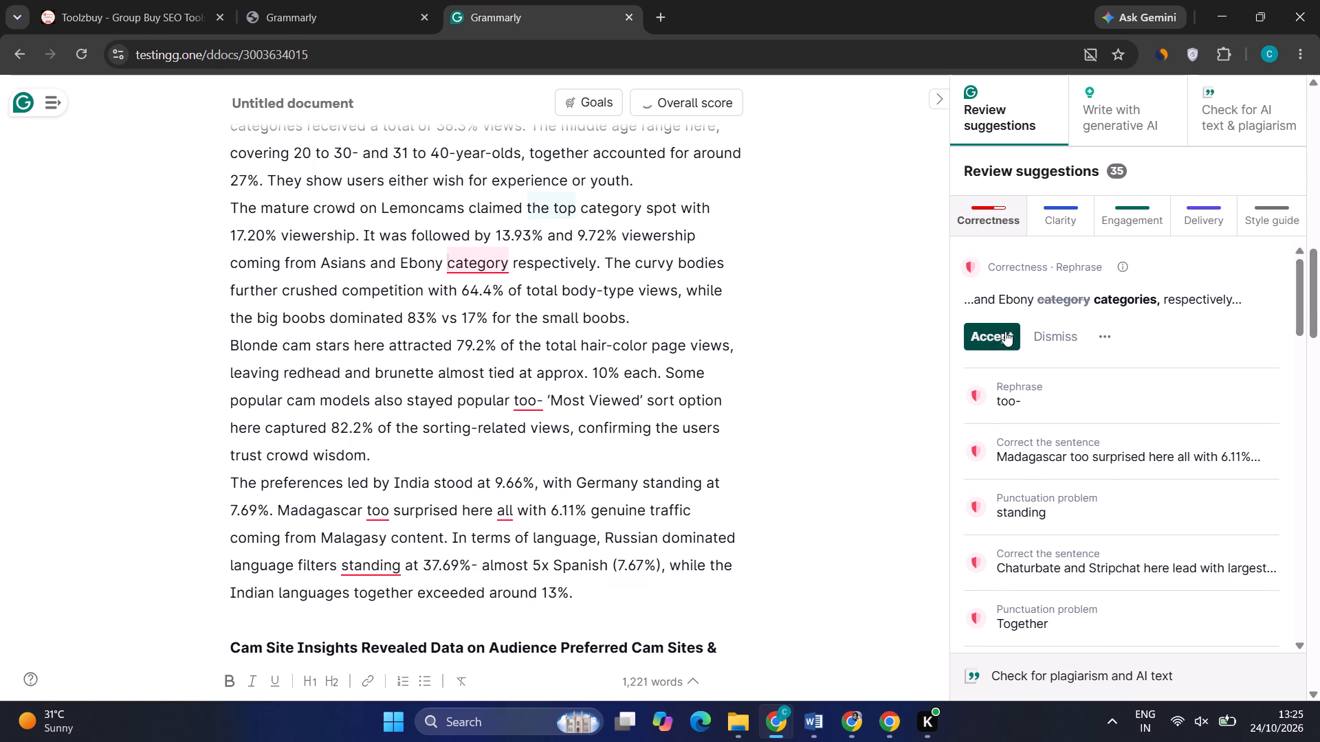
left_click(1005, 331)
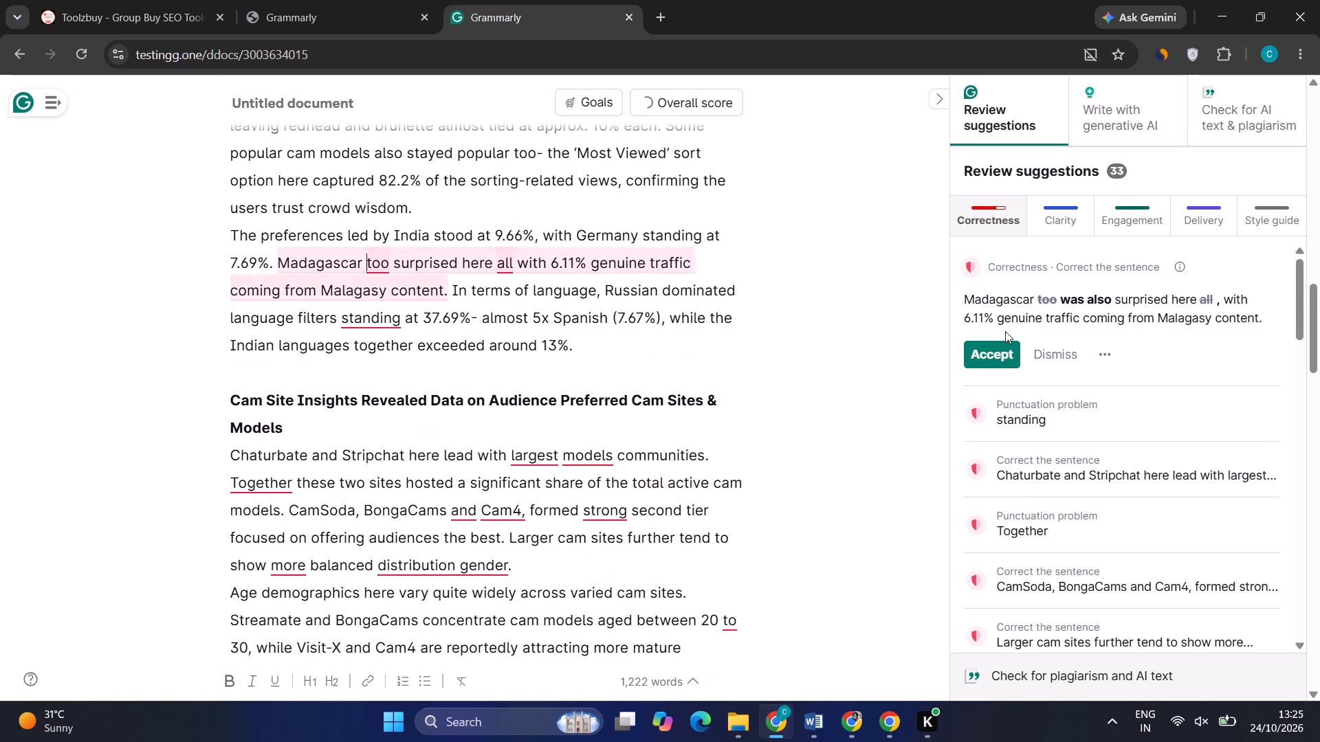
left_click(1000, 352)
left_click(1000, 352)
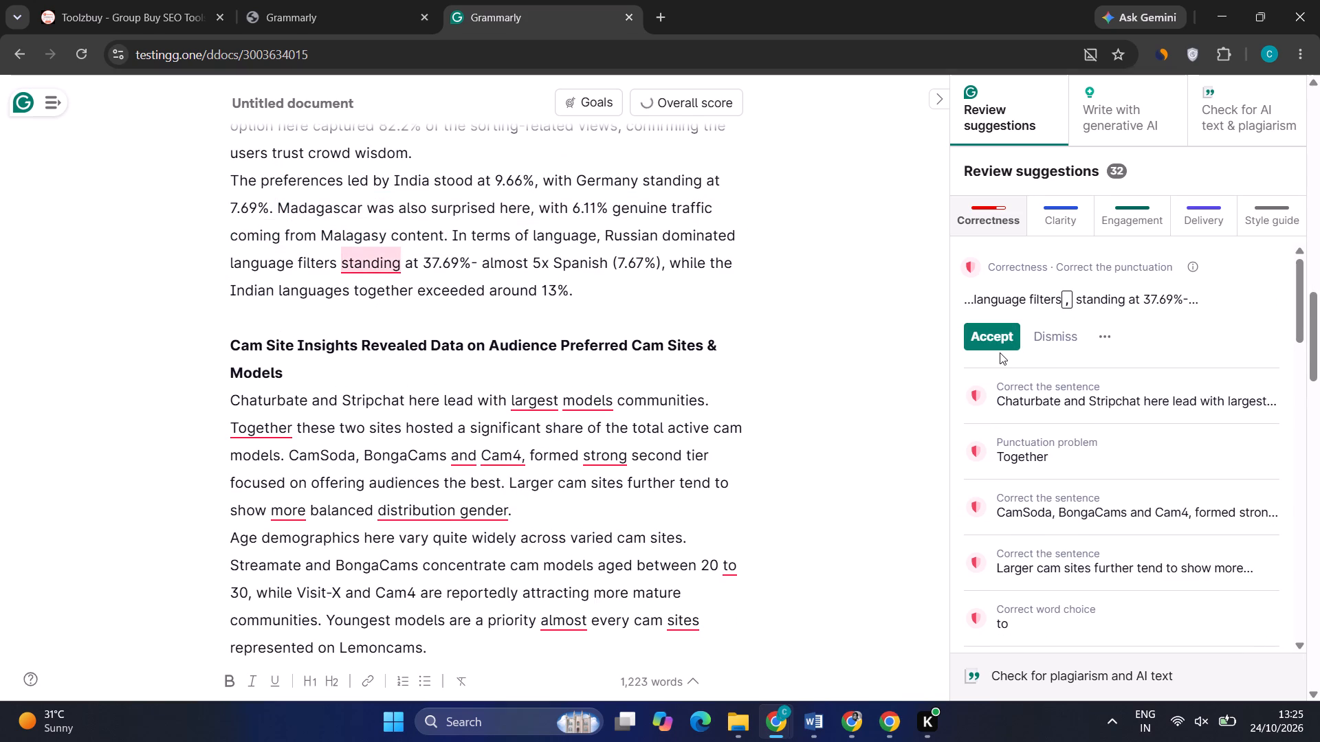
left_click(1002, 340)
left_click(1000, 388)
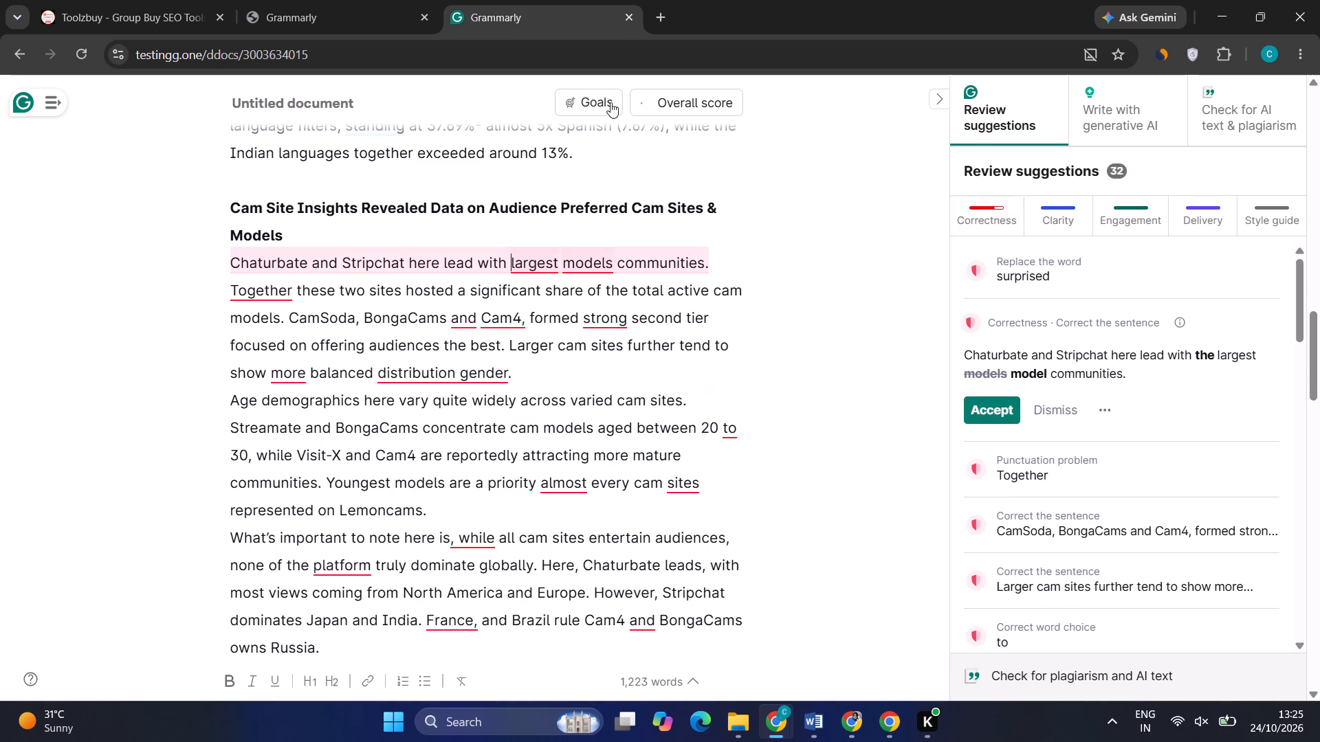
Review the current writing goals without changing them.
left_click(603, 102)
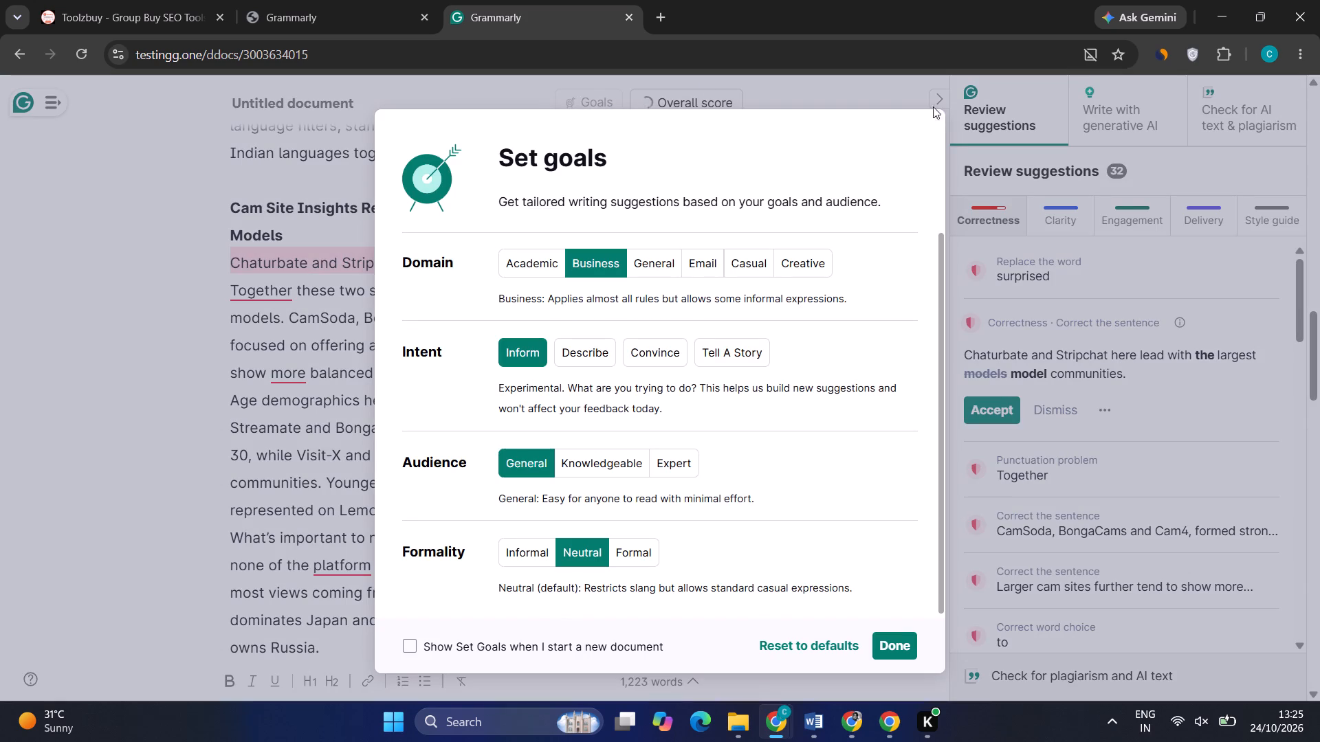
left_click(928, 99)
In the Cam Site Insights section, accept the corrections from "the largest model communities" through "gender distribution" and "20 and 30" to "on almost every cam site".
left_click(993, 414)
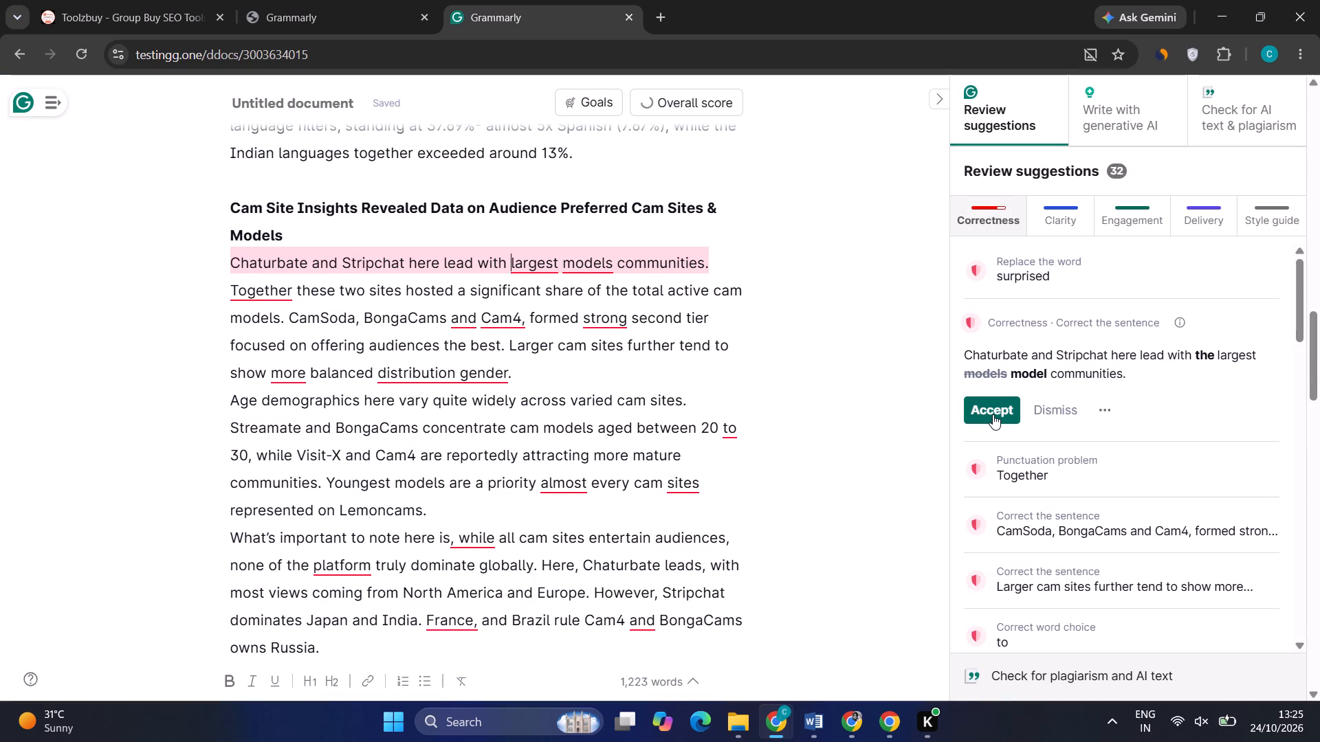
left_click(998, 401)
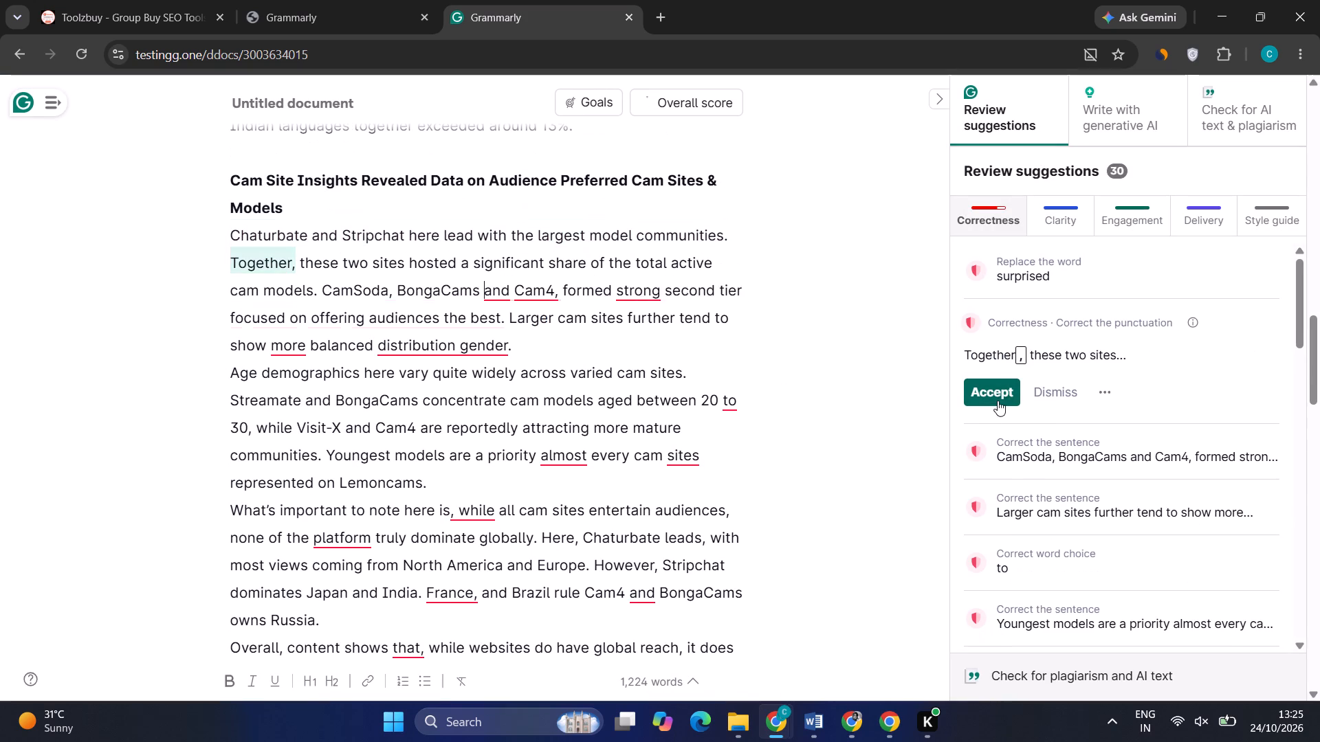
left_click(994, 416)
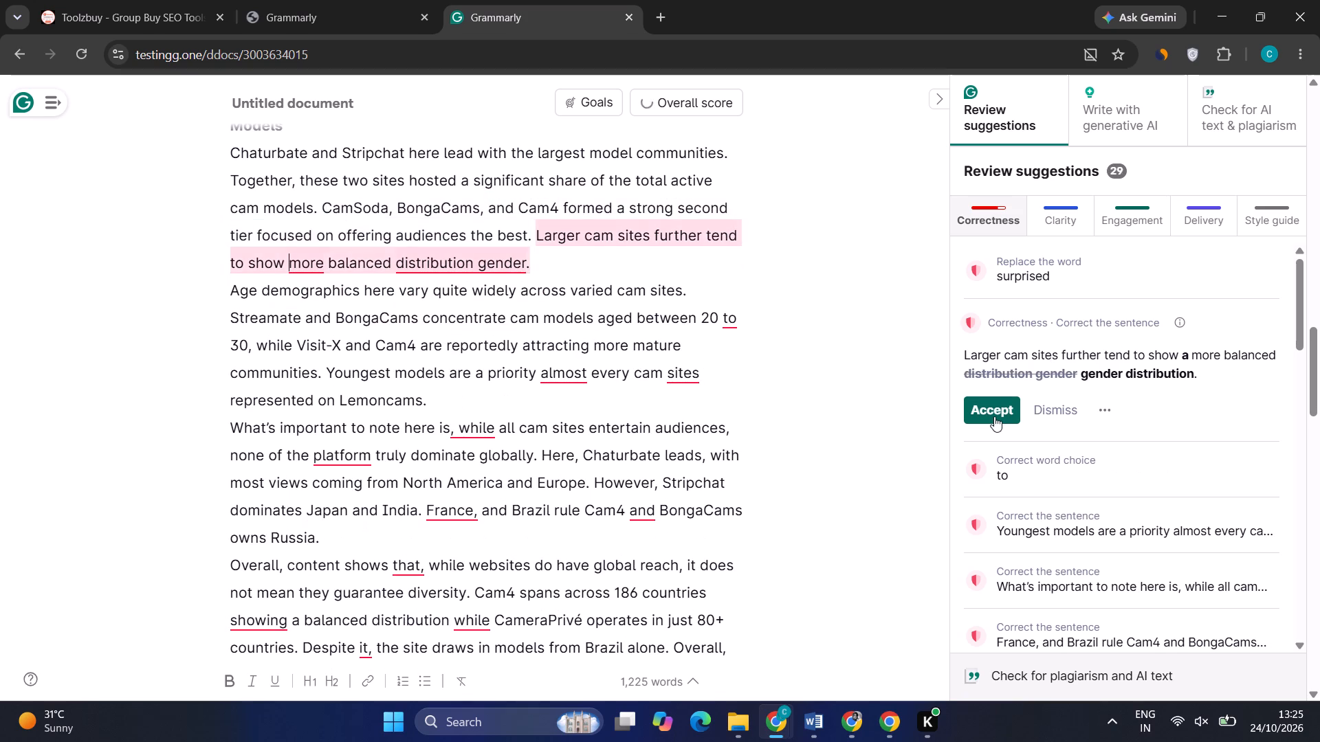
left_click(994, 416)
left_click(998, 399)
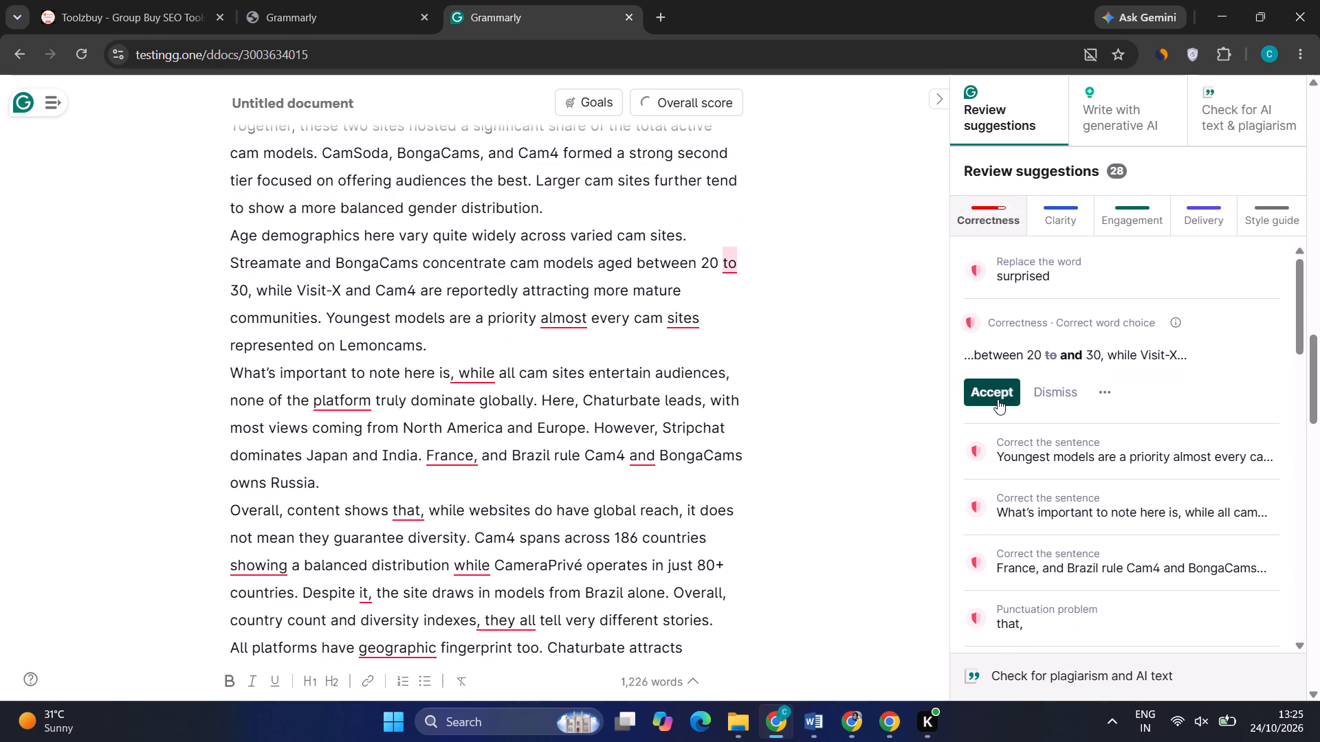
left_click(997, 412)
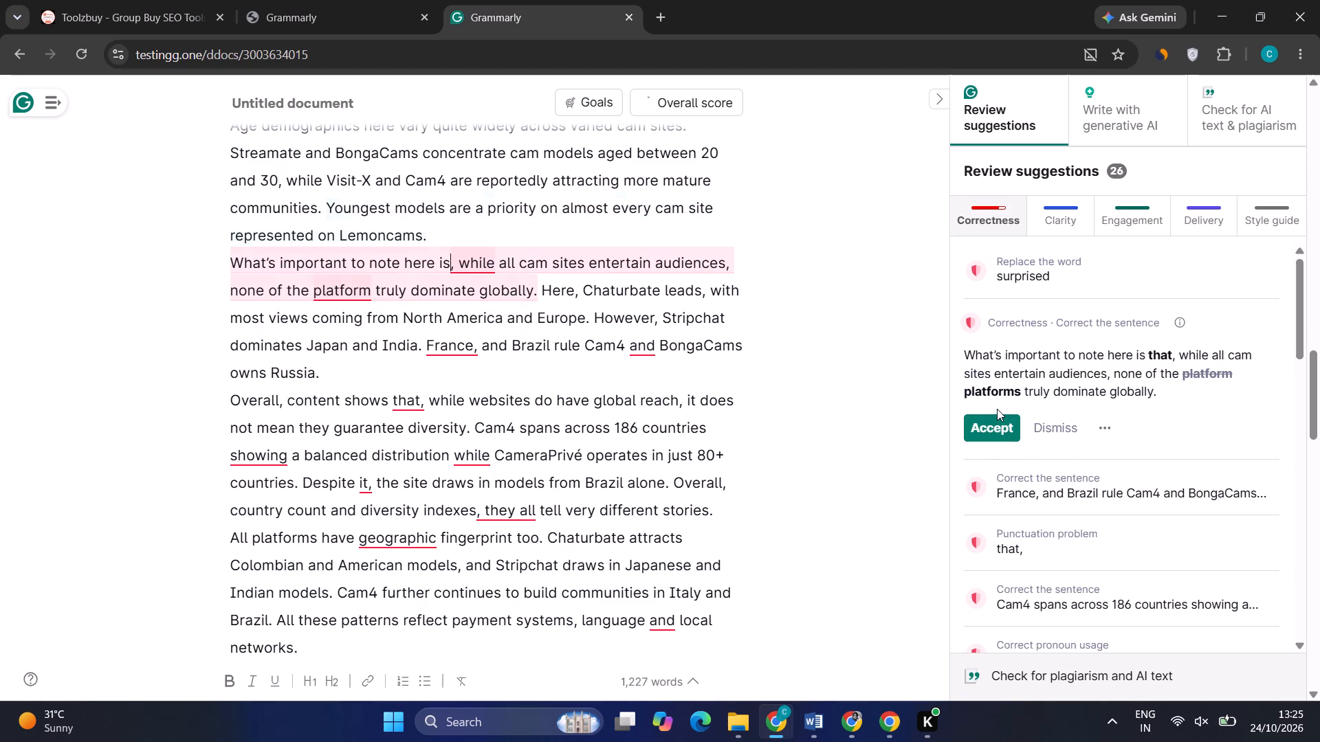
Accept "here is that" with "platforms", the comma corrections in the France and Brazil sentence, and comma removal after "content shows that".
left_click(997, 409)
left_click(995, 432)
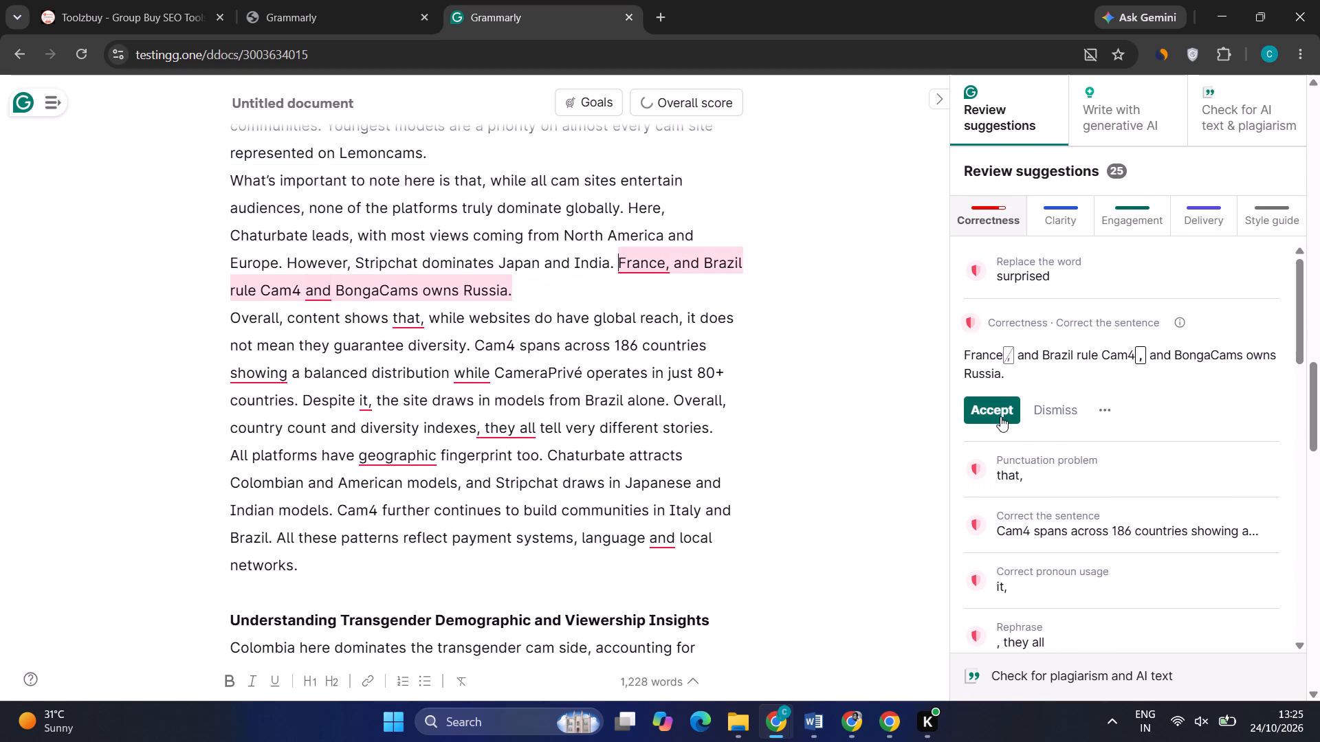
left_click(1000, 416)
left_click(1000, 403)
left_click(1000, 403)
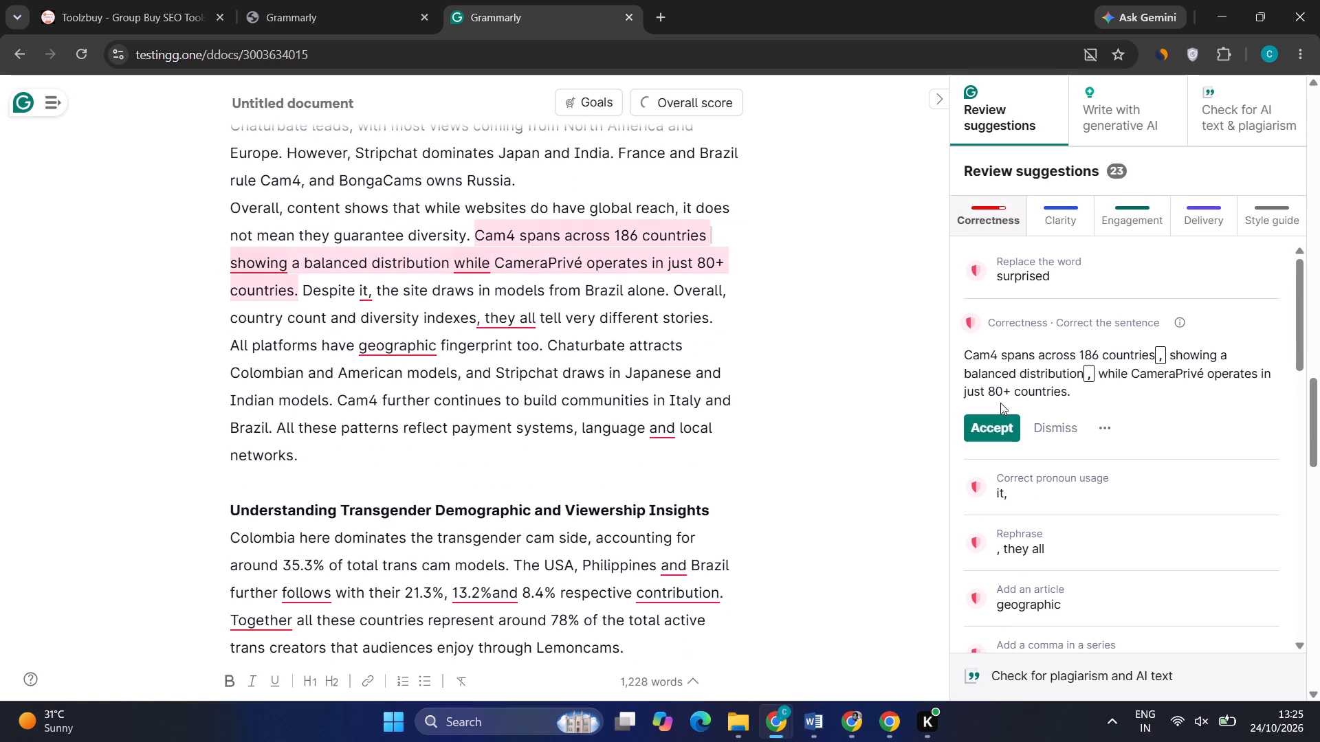
Accept the Cam4 sentence commas, "Despite this,", removal of ", they all", "a geographic" and the comma after "language" in the Cam Site Insights section.
left_click(996, 427)
left_click(996, 404)
left_click(996, 404)
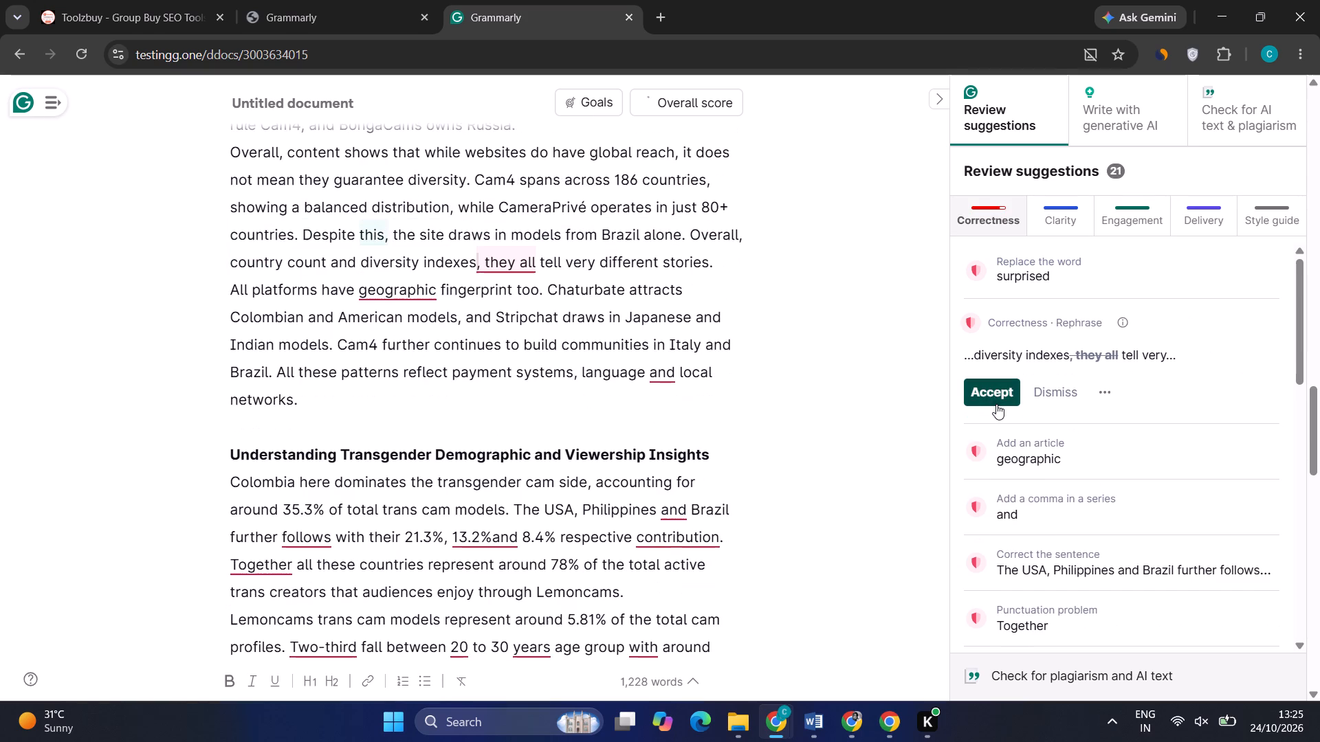
left_click(996, 404)
left_click(996, 404)
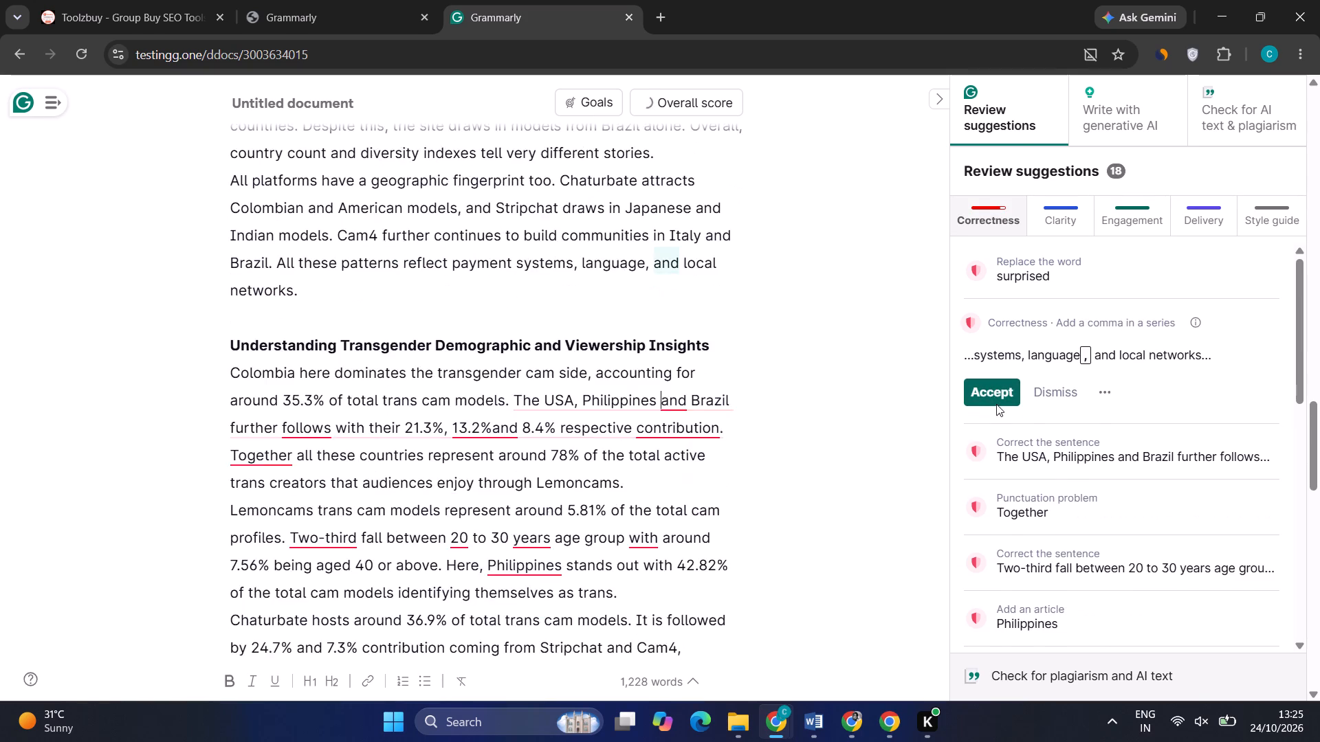
In the Transgender Demographic section, accept the corrections from "The USA, Philippines, and Brazil" through "Two-thirds" and "the highest" to "a notable 29%".
left_click(995, 424)
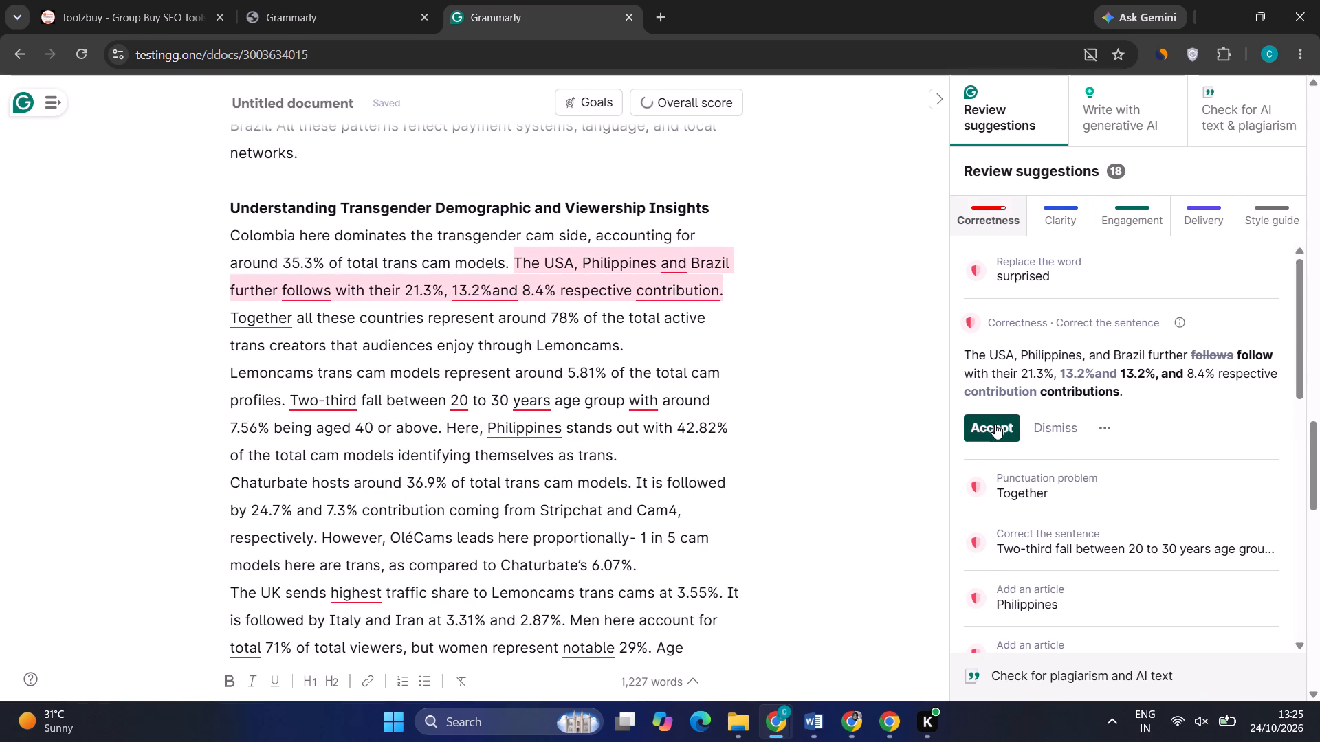
left_click(1000, 390)
left_click(1000, 414)
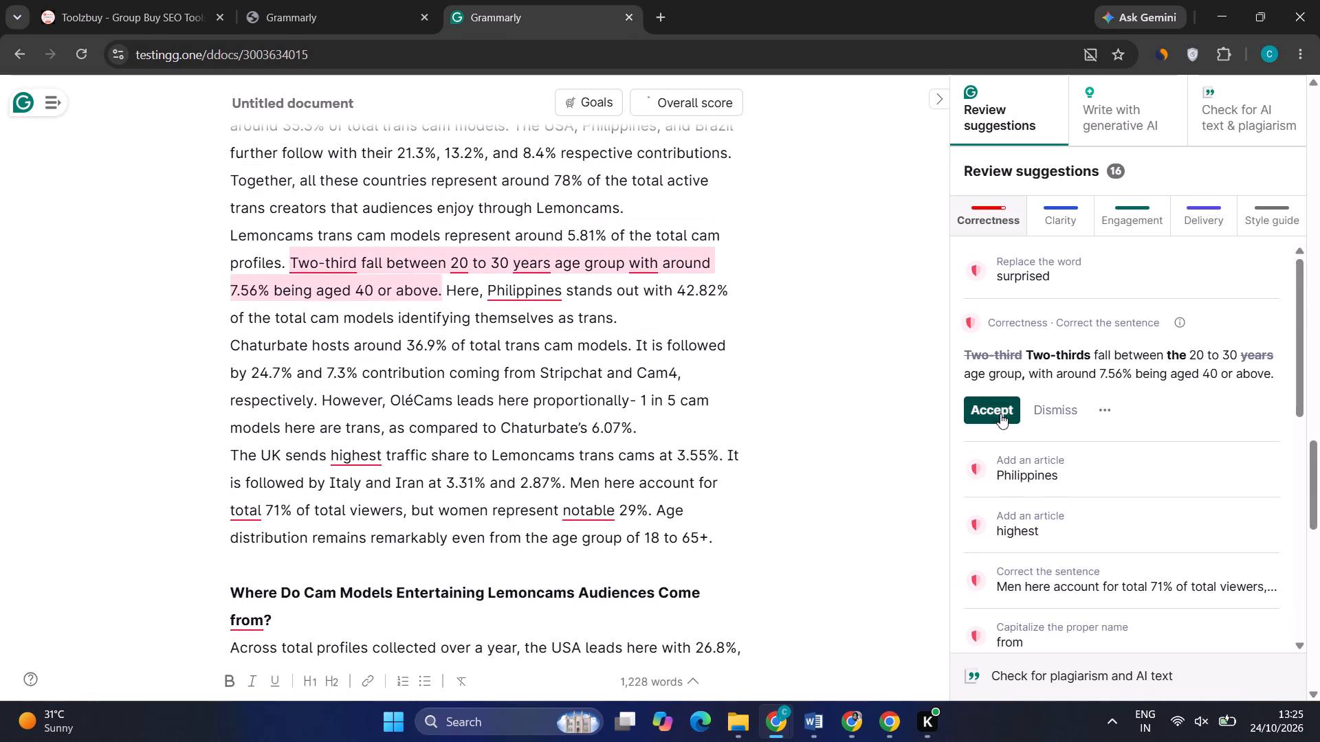
left_click(1009, 386)
left_click(1009, 386)
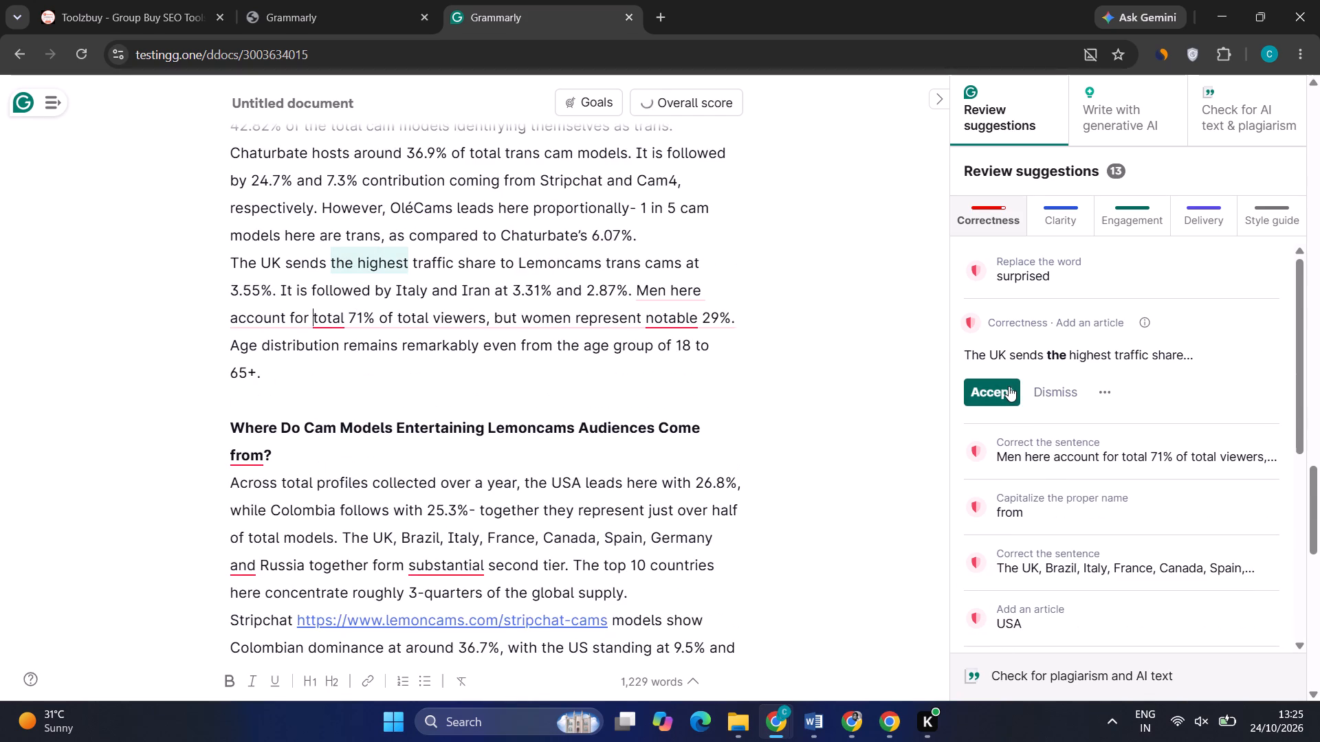
left_click(1005, 417)
In the Where Do Cam Models section, accept the corrections from "From?" and "a substantial" through "Cams.com shows" to "the global cam landscape".
left_click(1005, 398)
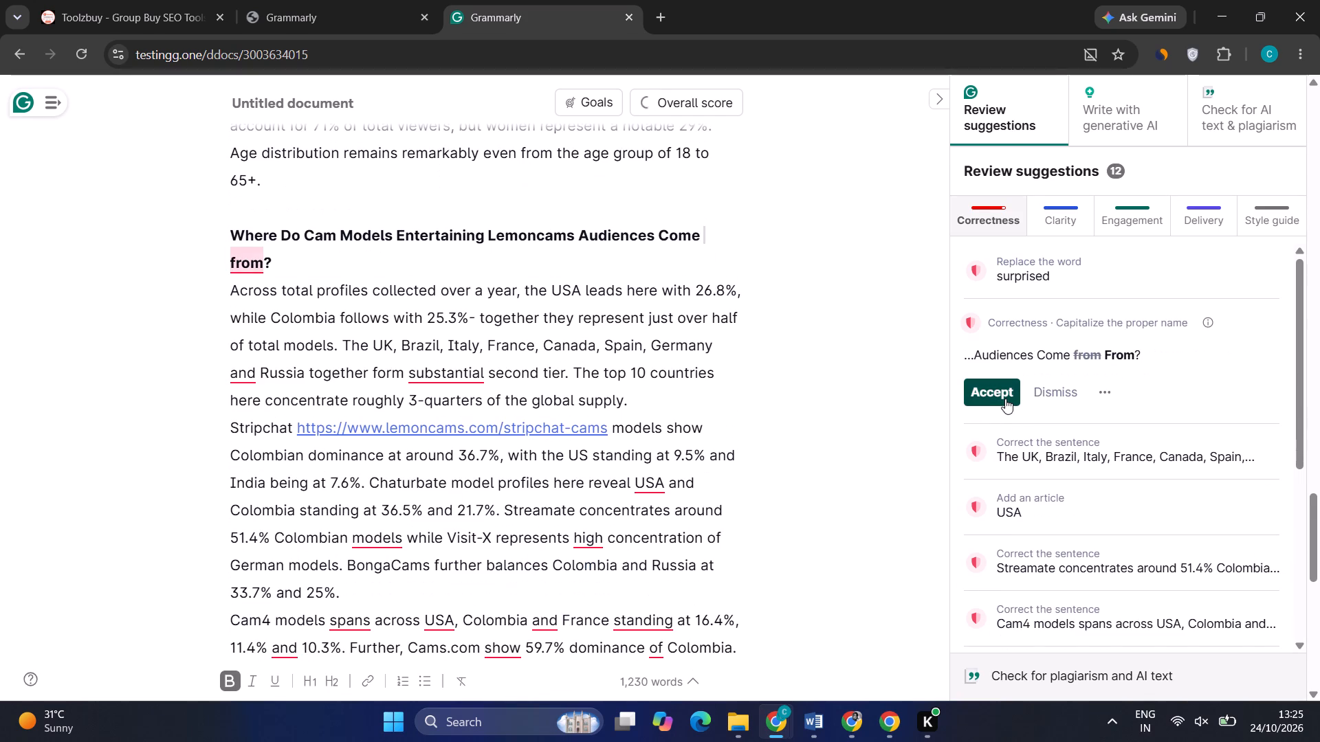
left_click(1000, 410)
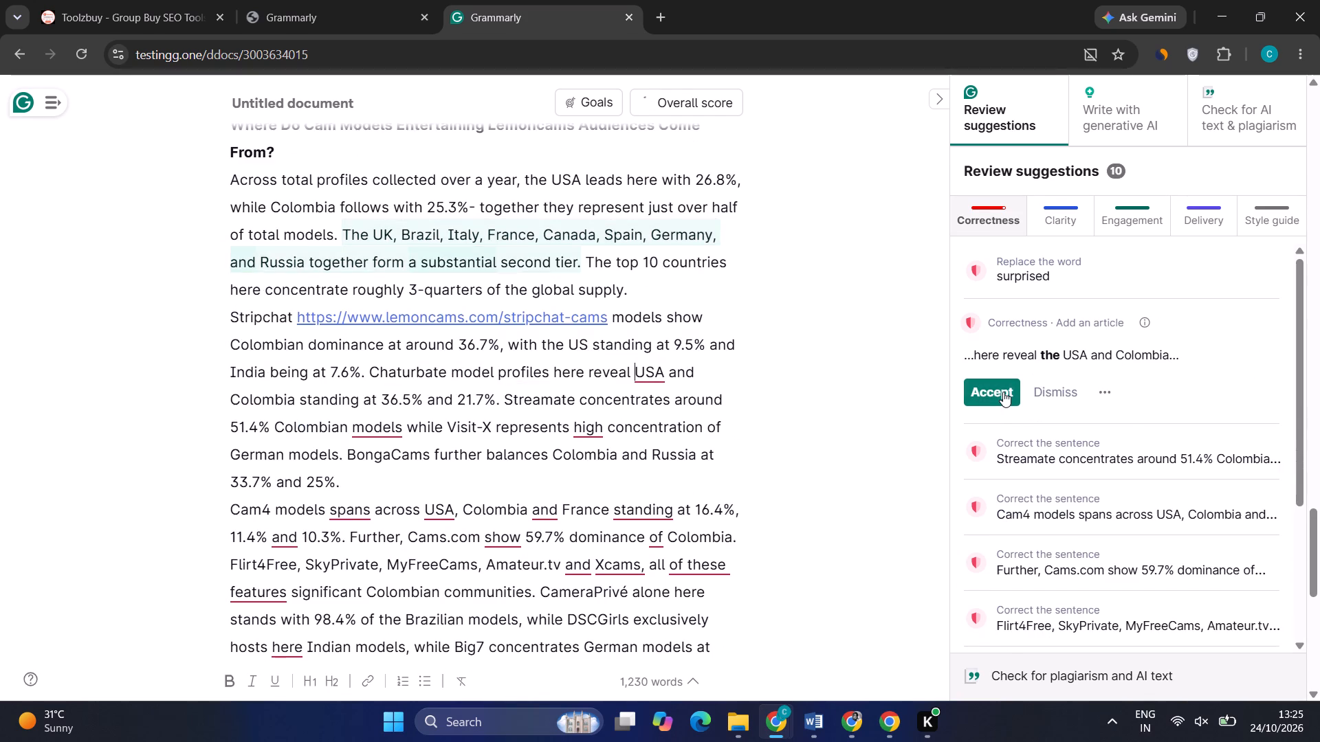
left_click(1003, 391)
left_click(1009, 420)
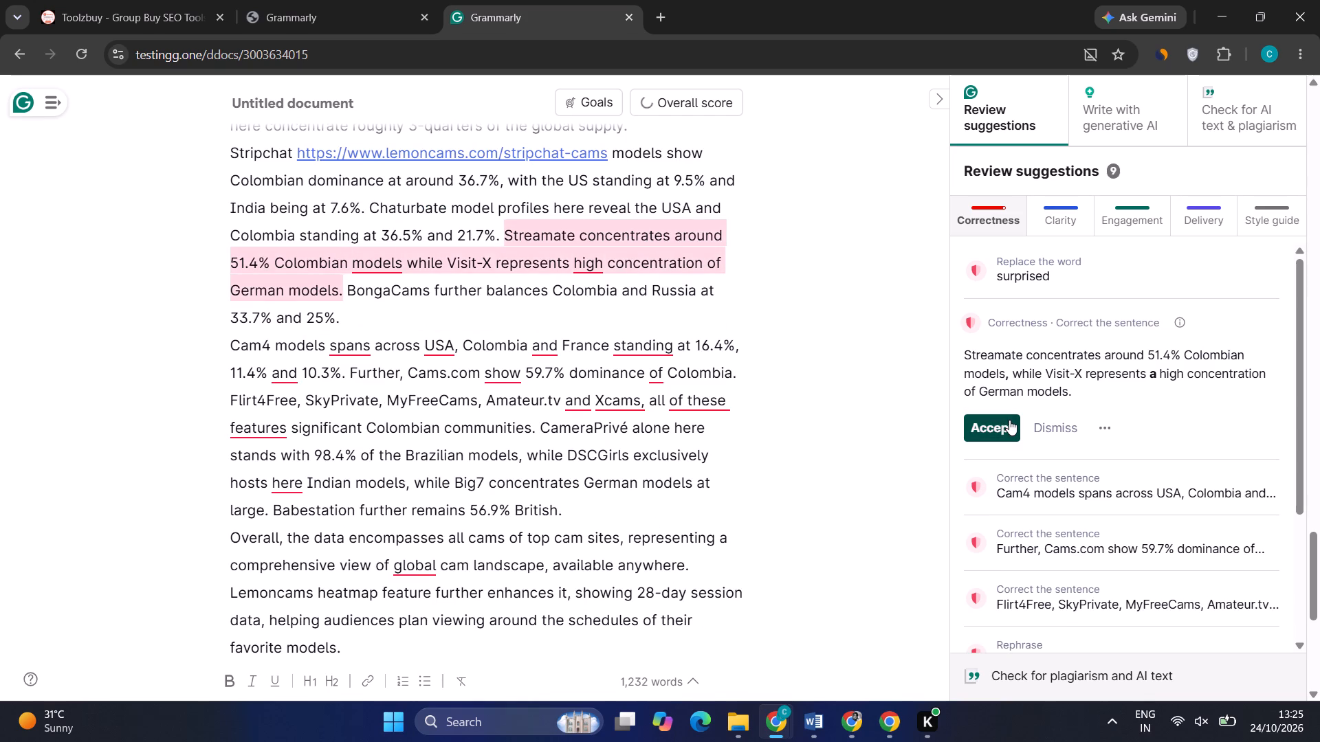
left_click(998, 433)
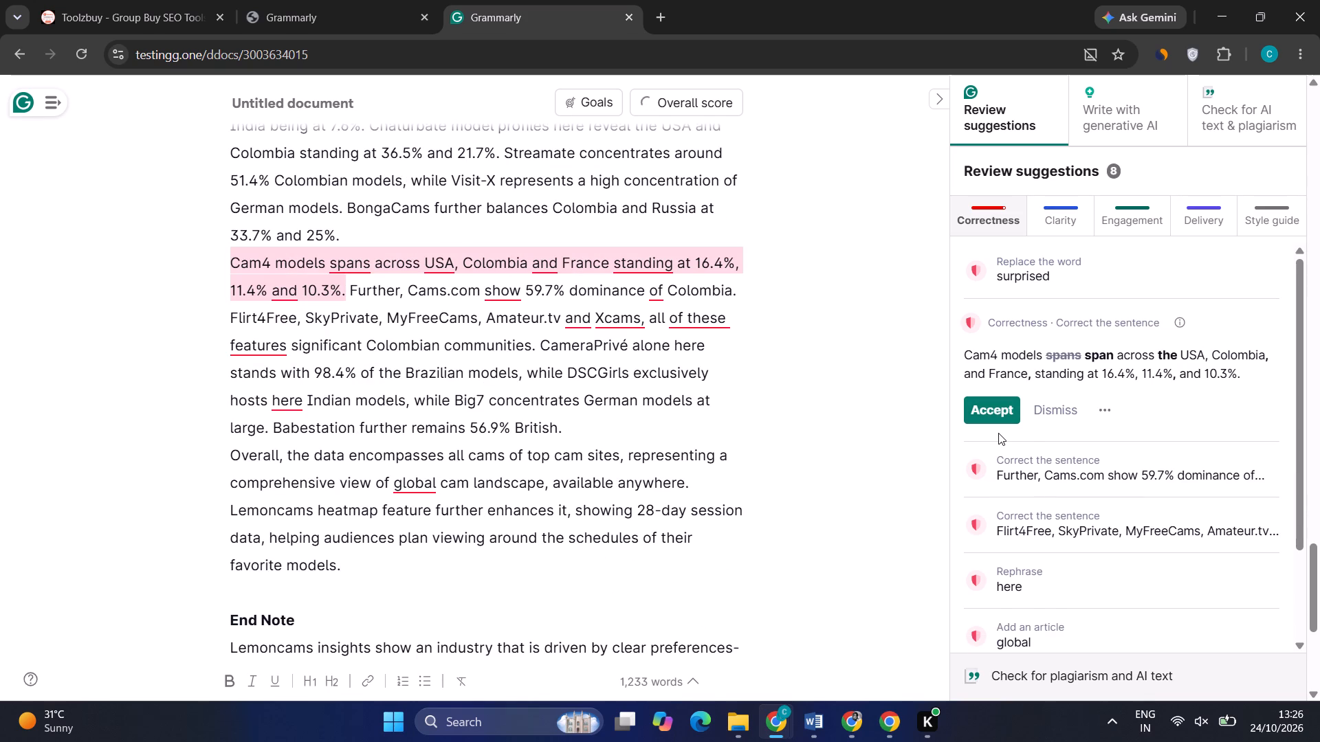
left_click(1006, 408)
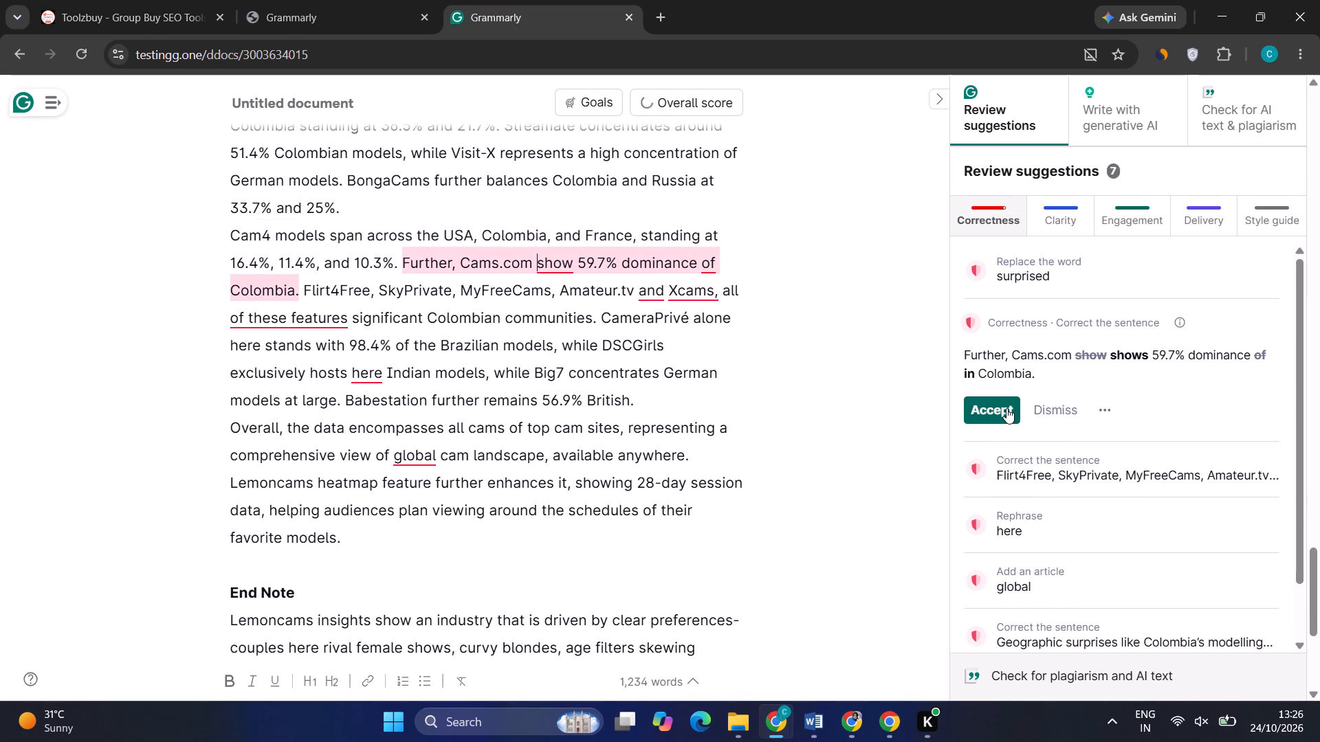
left_click(1006, 408)
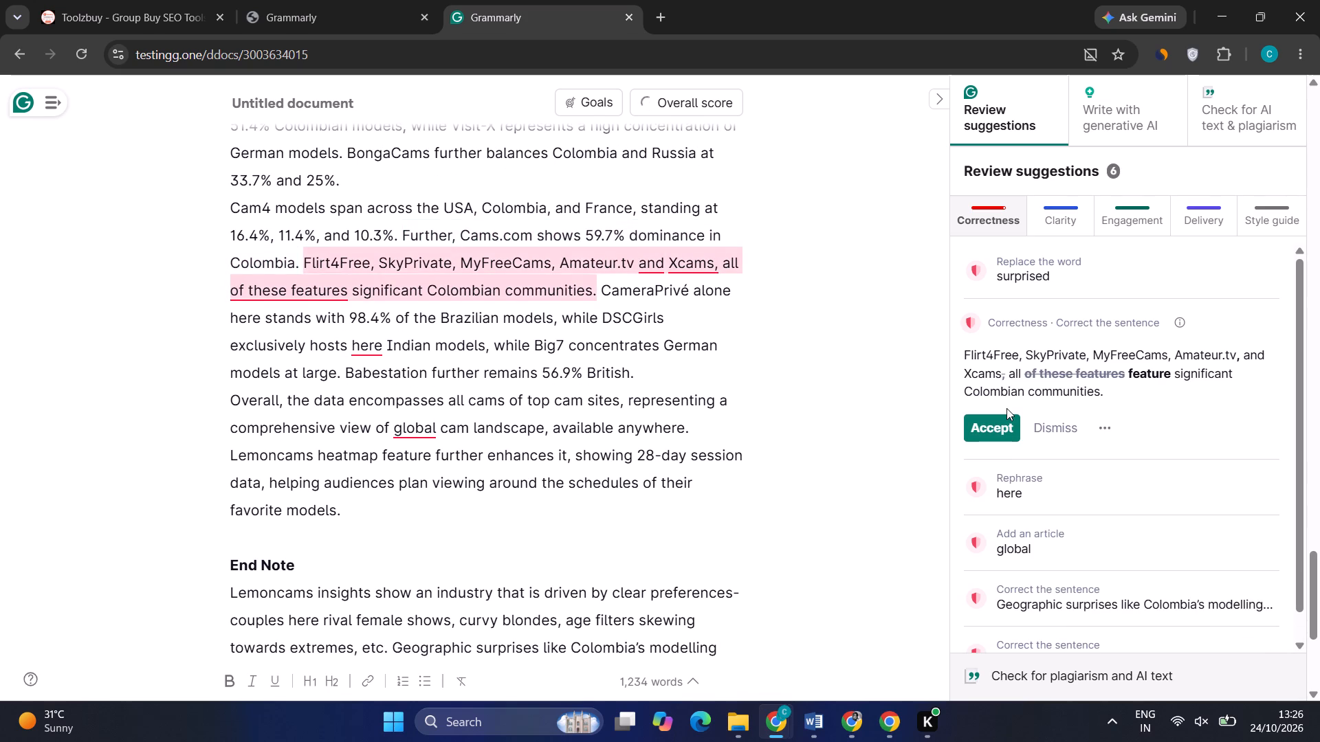
left_click(995, 428)
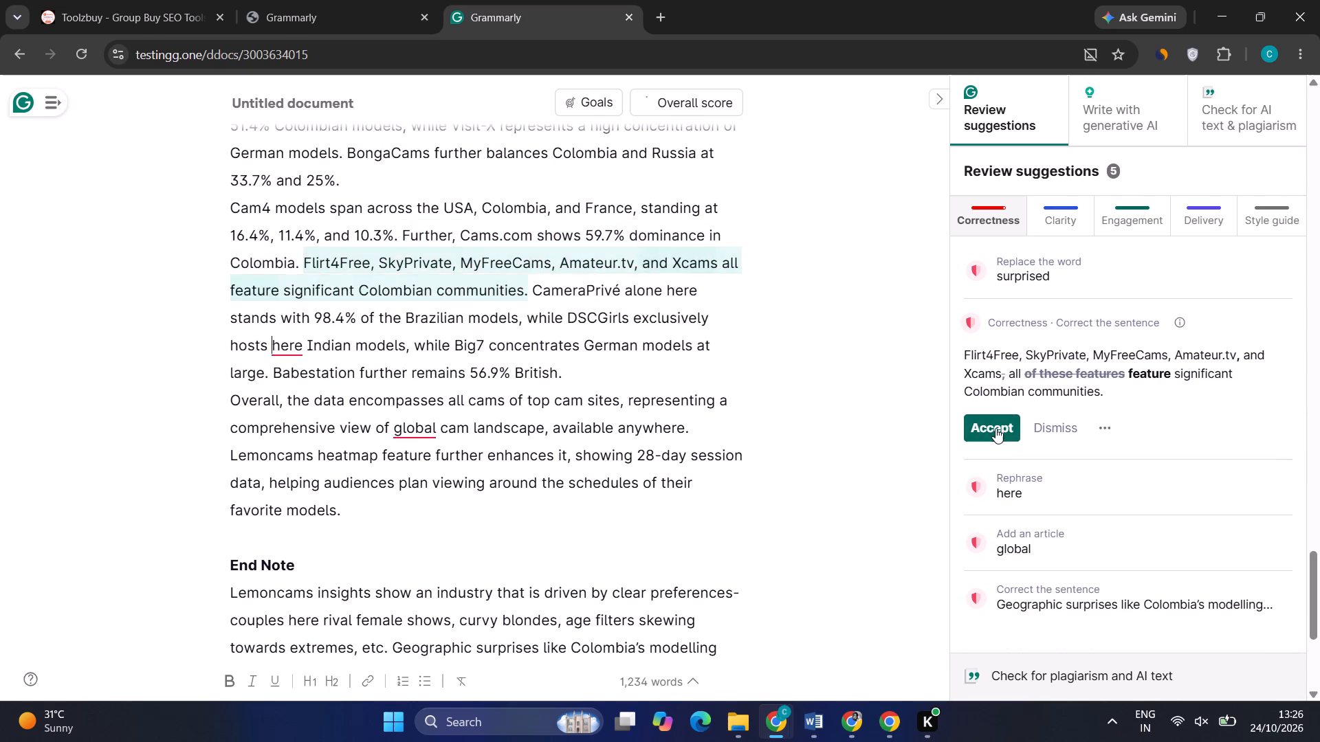
left_click(1003, 400)
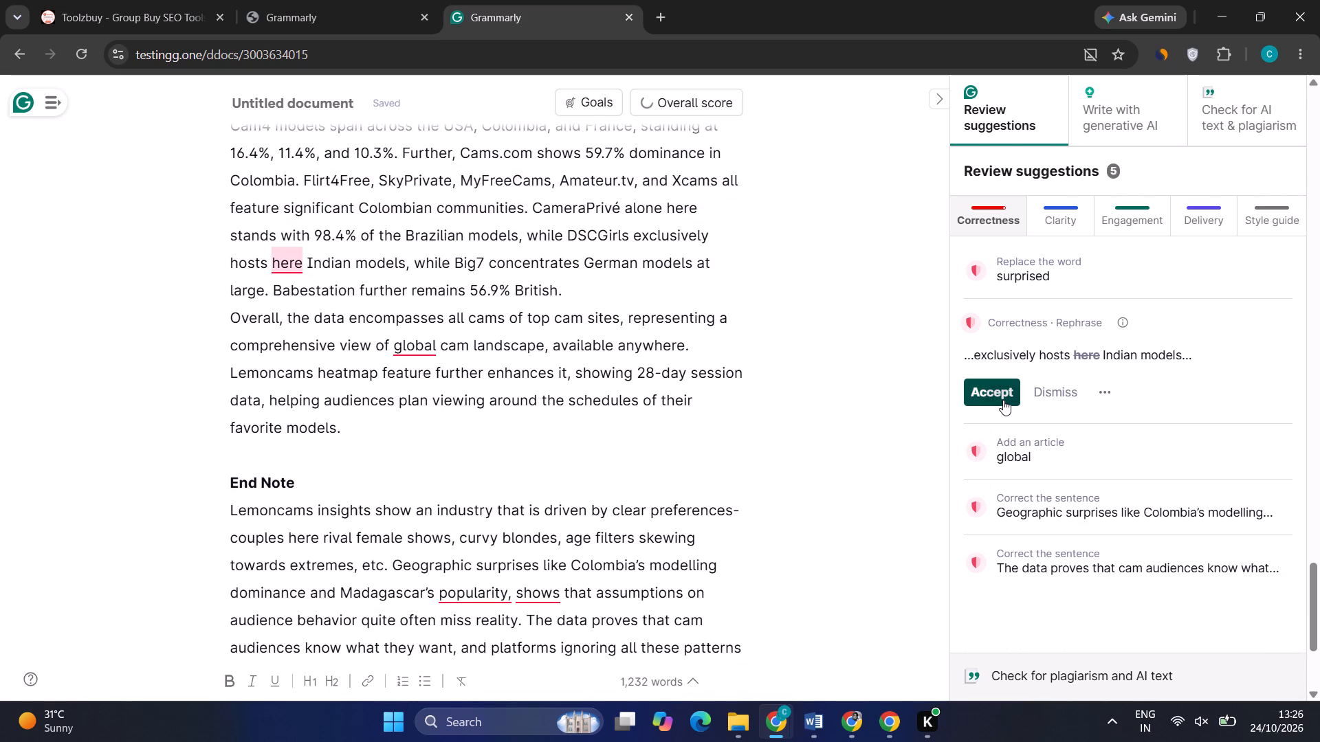
left_click(1003, 400)
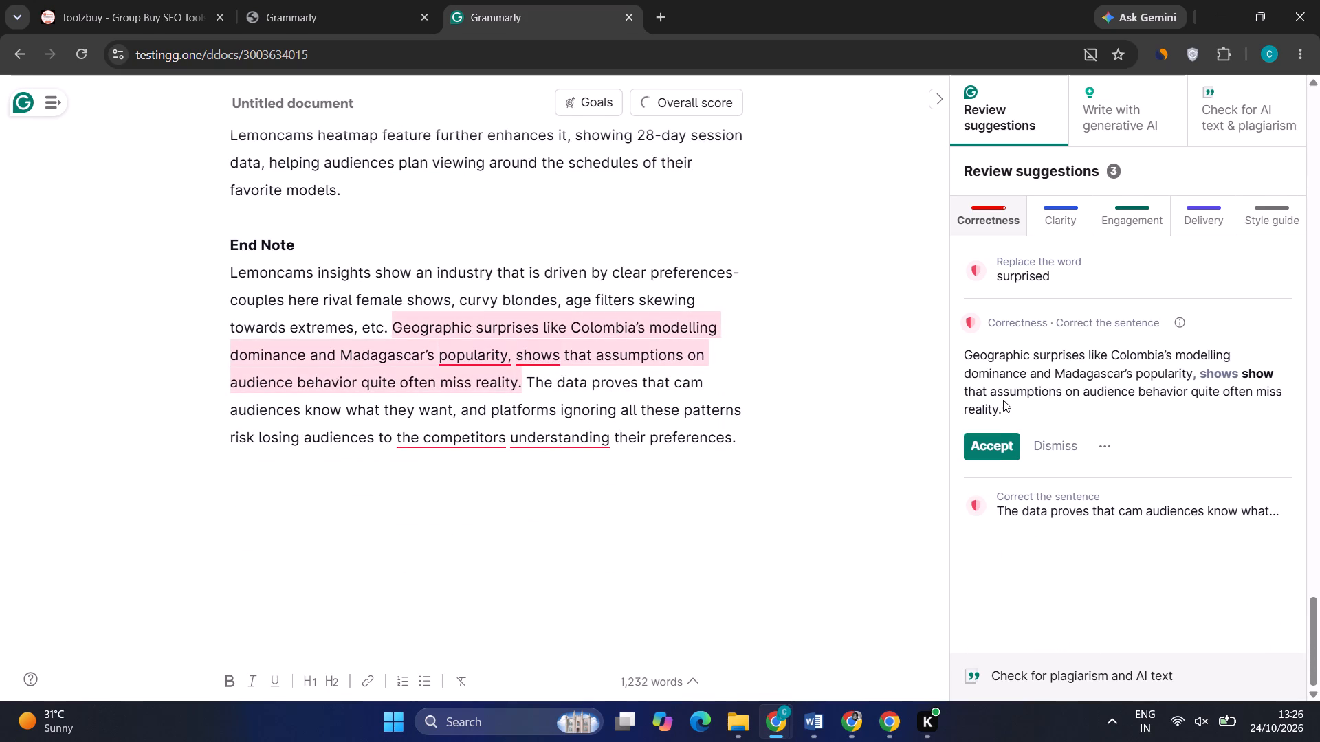
Accept the End Note fixes "popularity show" and "competitors who understand", plus the replacement "surprising" in the Madagascar sentence.
left_click(998, 453)
double_click(998, 453)
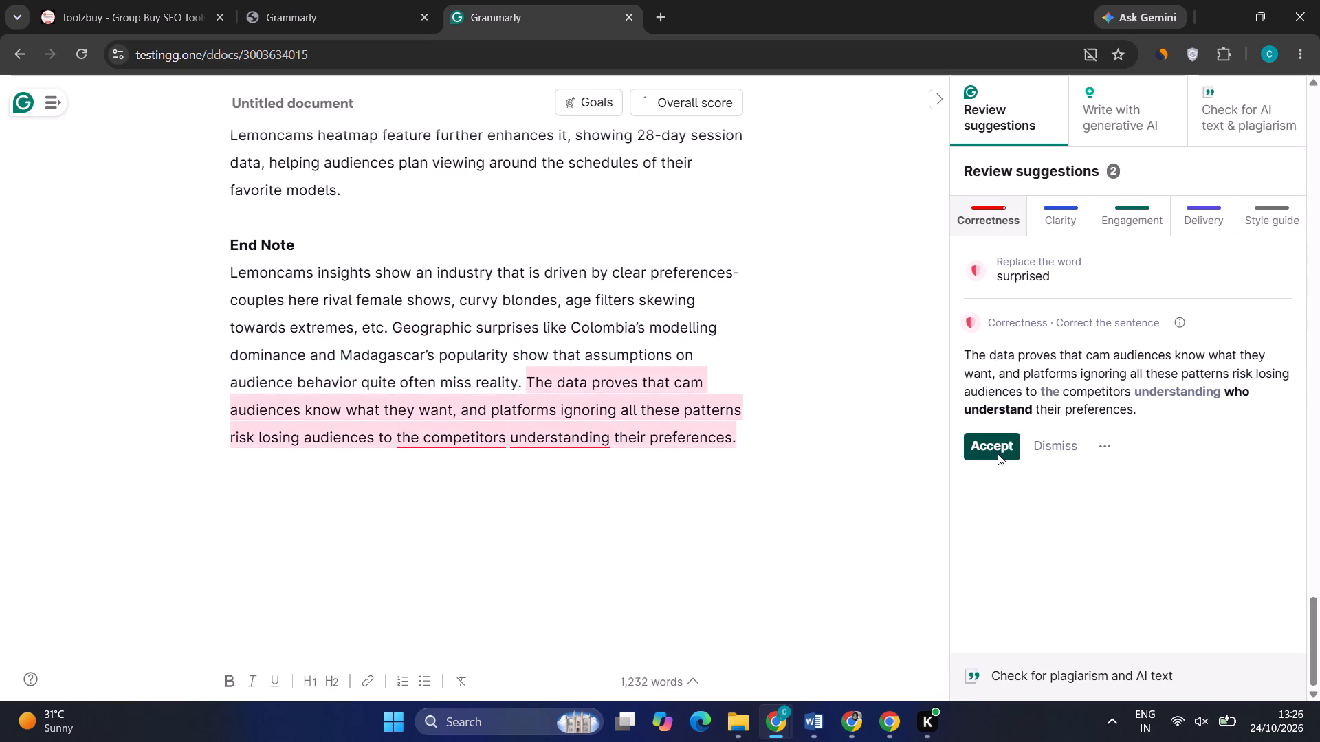
left_click(1001, 343)
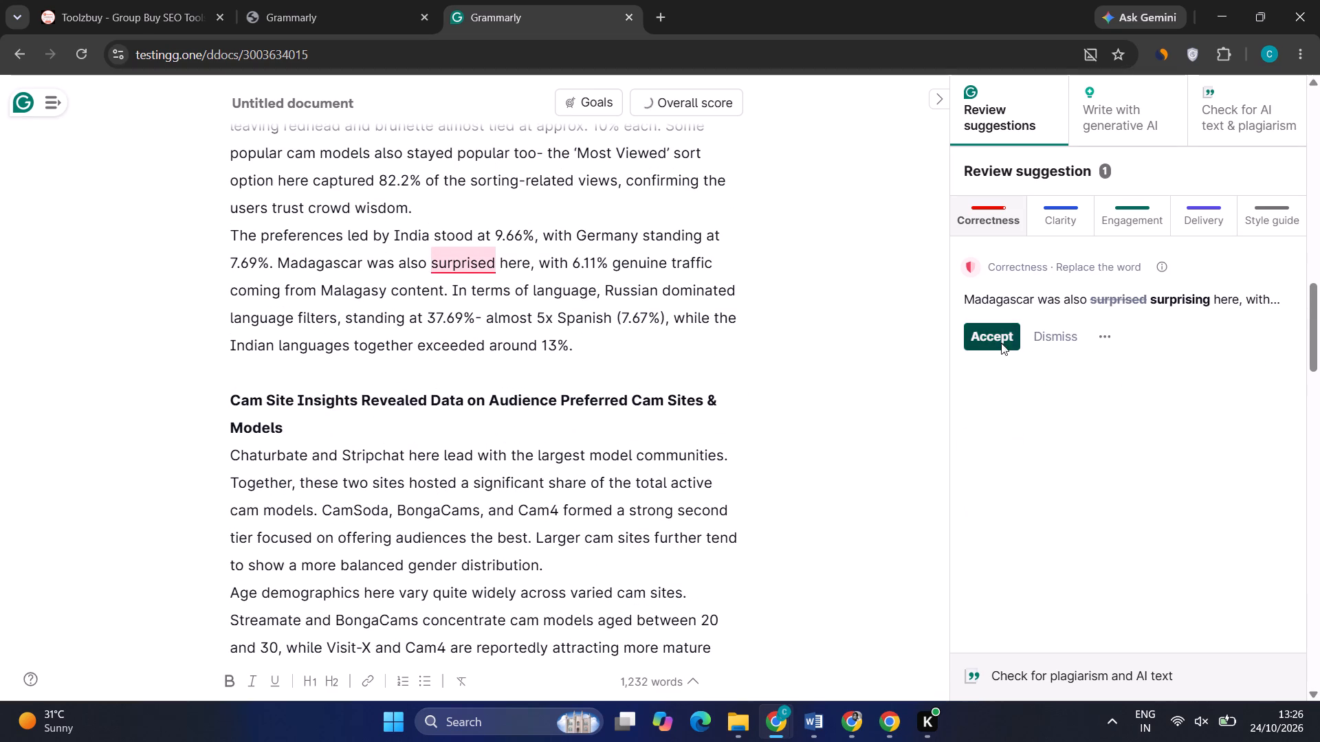
Cut the whole corrected article from Grammarly and paste it into the empty Google Docs document for the Lemoncams article.
left_click(609, 443)
key("ctrl+a")
key("ctrl+x")
key("alt+Tab")
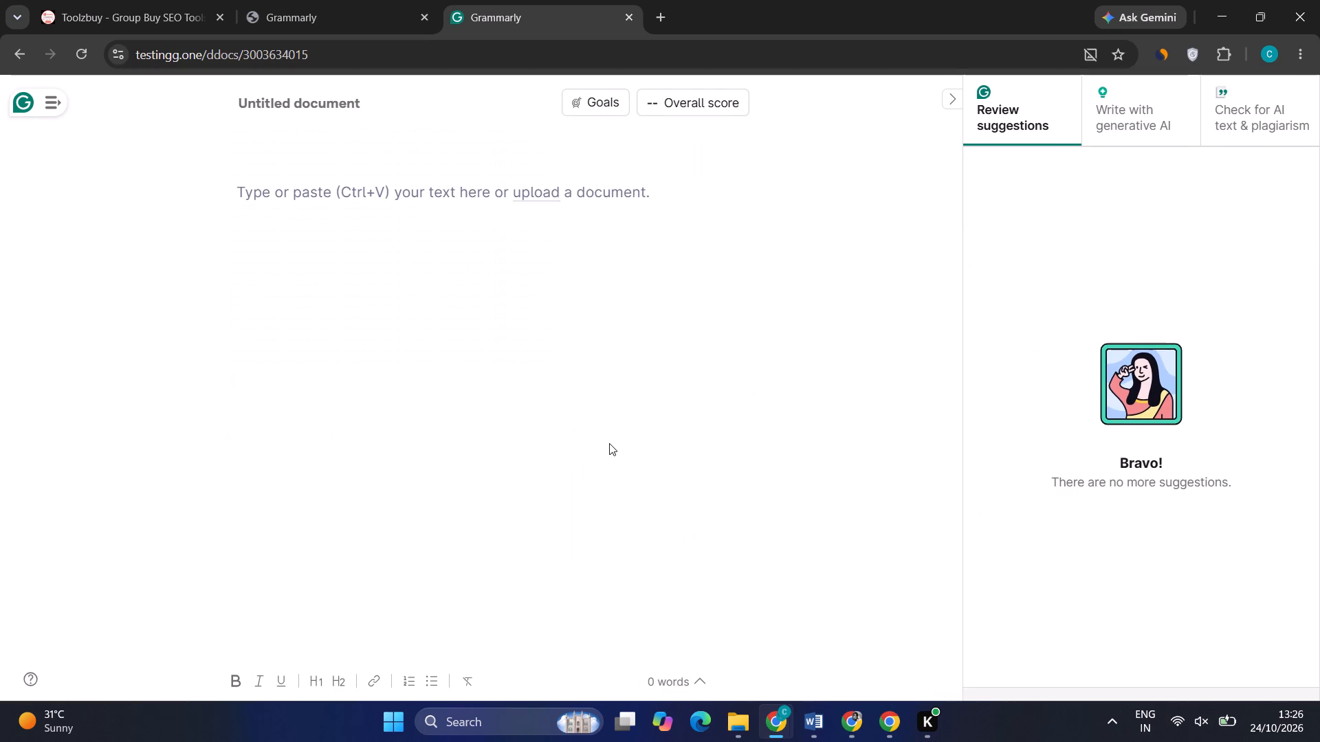
key("alt+Down")
key("alt+Right")
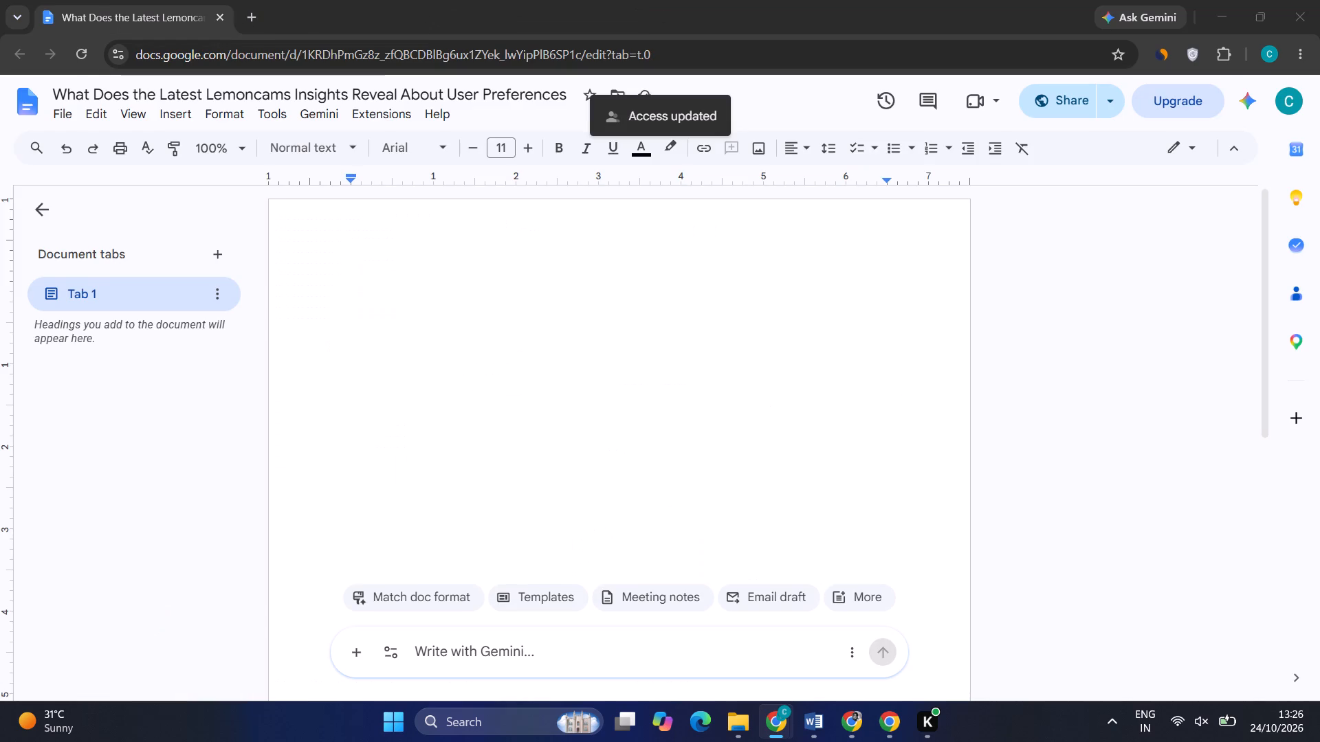
left_click(565, 356)
key("ctrl+a")
key("ctrl+v")
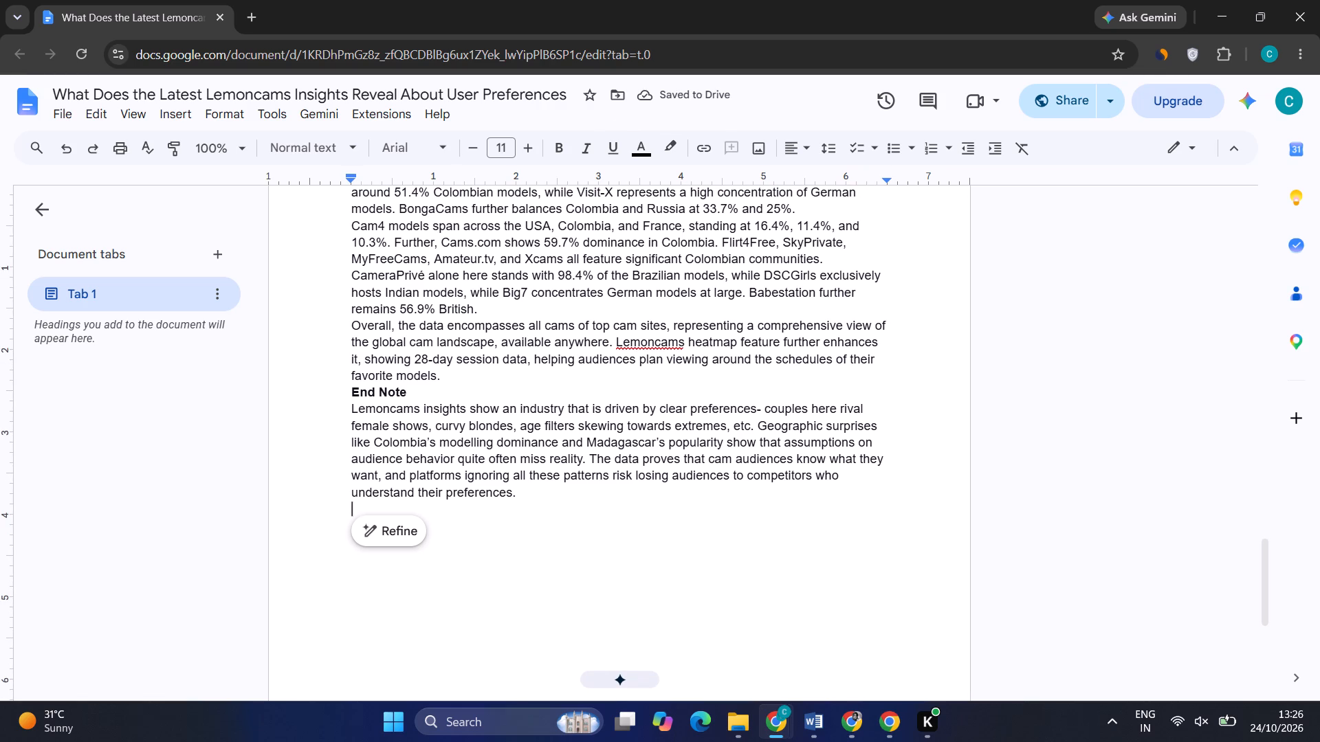
Format the whole article with font size 12, line spacing 1.5 and the Times New Roman font.
key("ctrl+a")
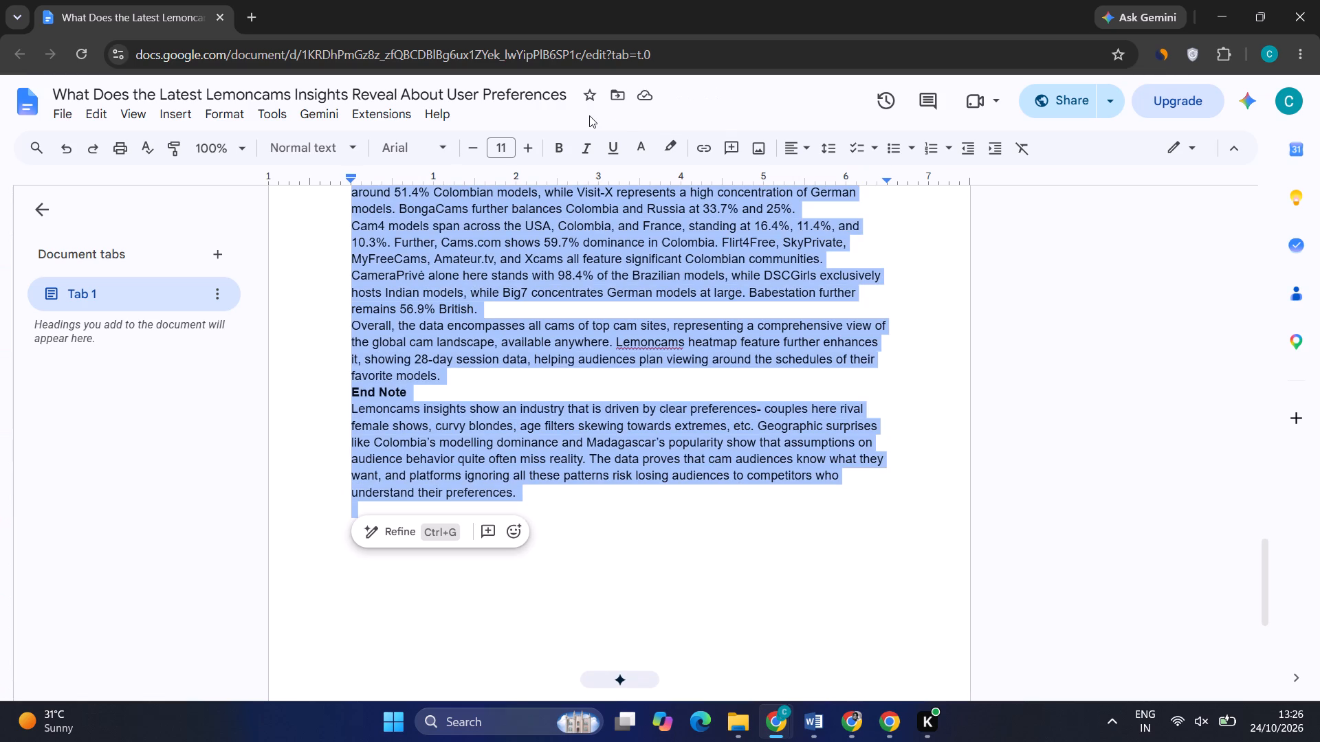
left_click(530, 144)
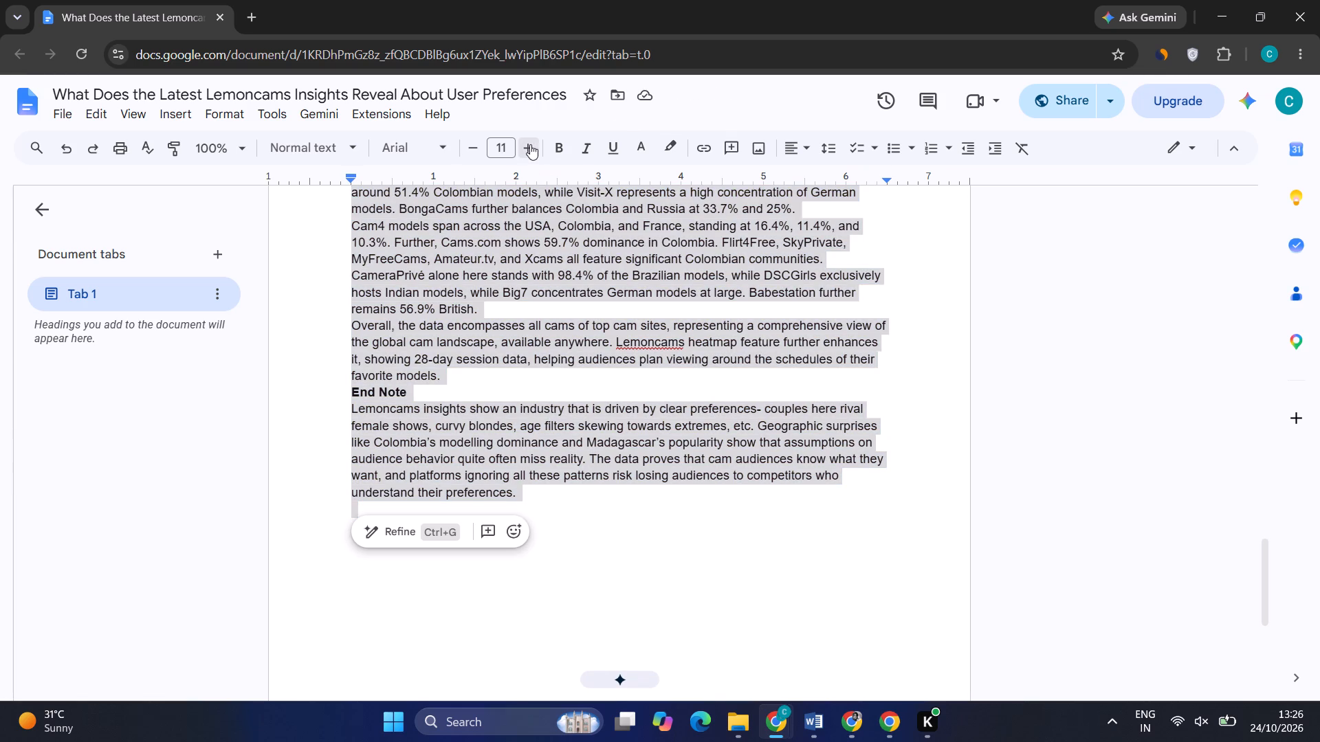
left_click(824, 150)
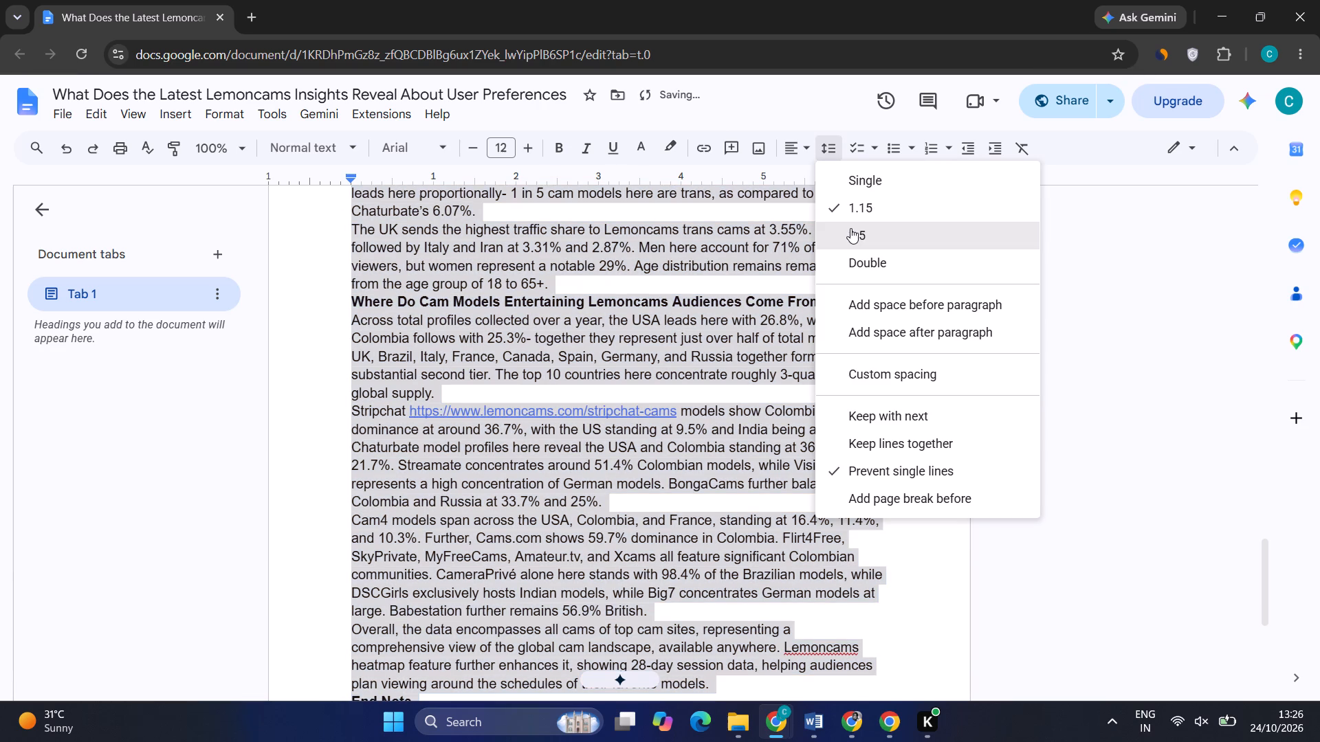
left_click(850, 228)
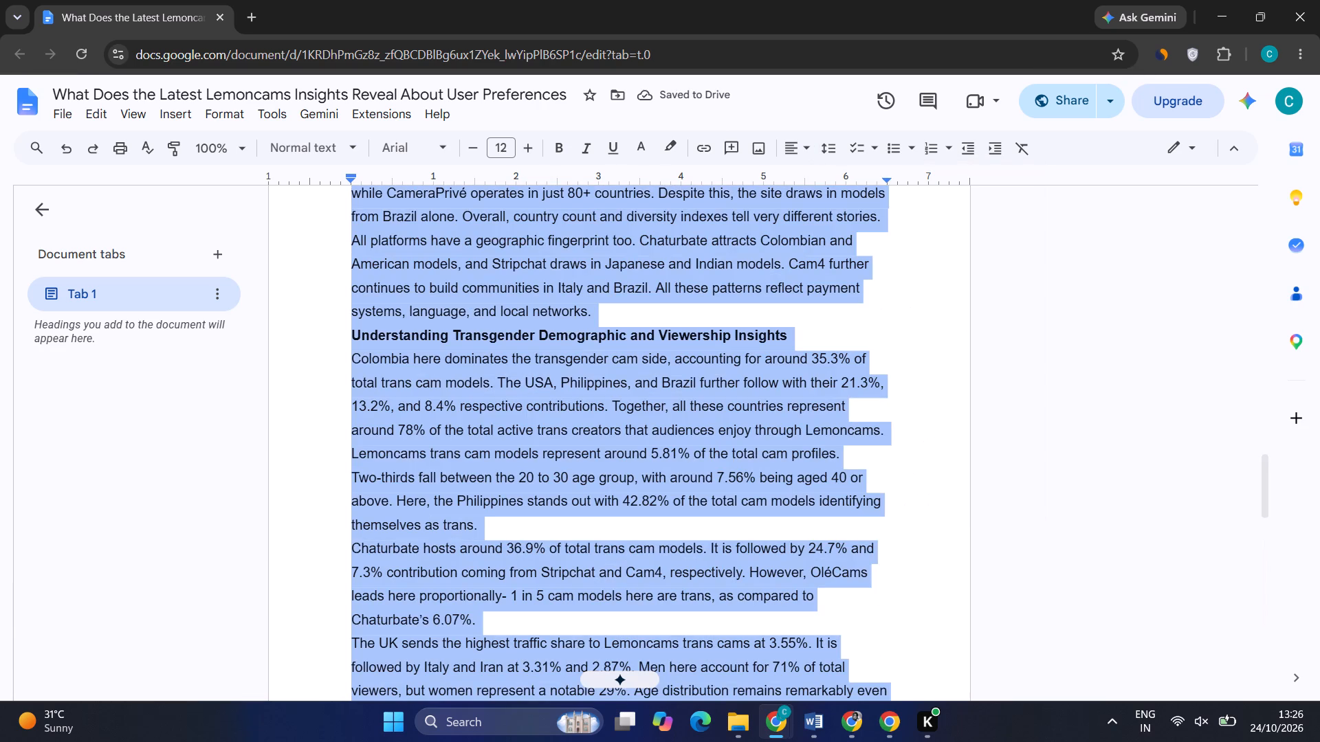
left_click(428, 138)
left_click(445, 259)
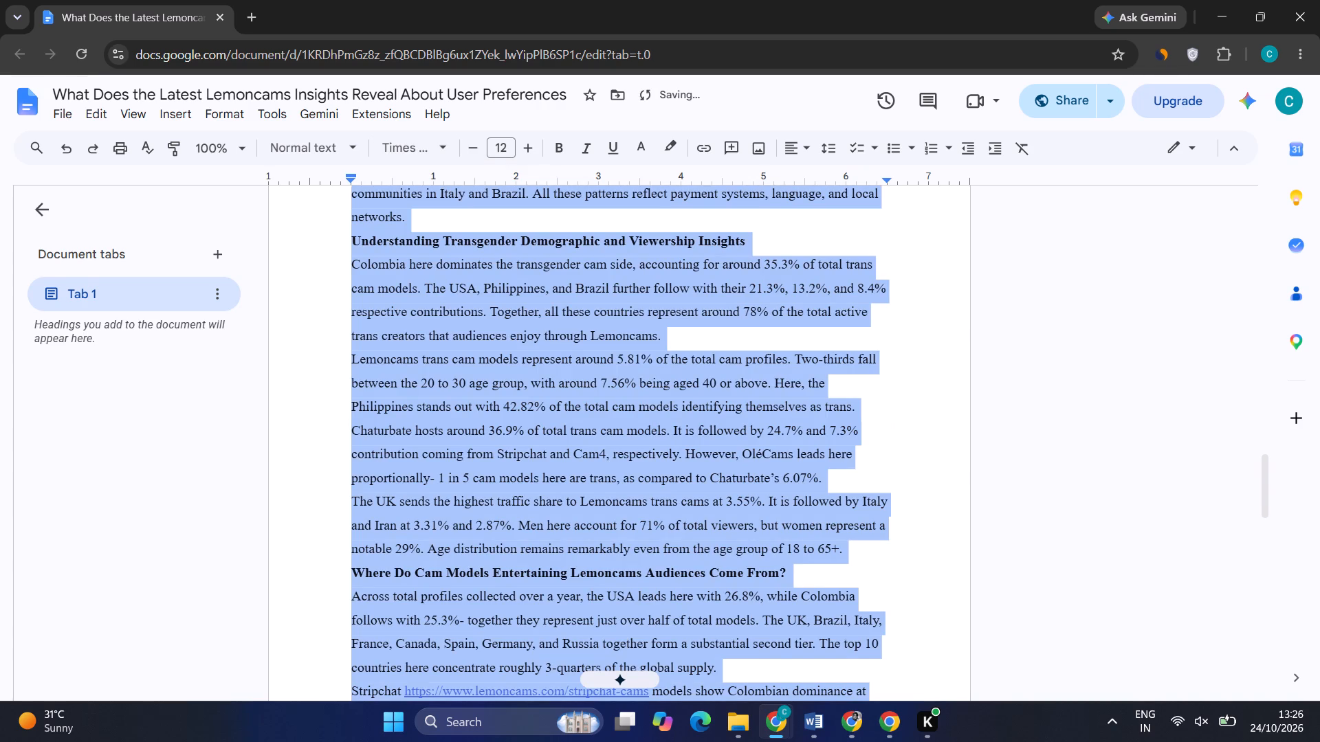
Make the article's title line a bold Heading 1 at font size 14.
key("Left")
key("ctrl+shift+Down")
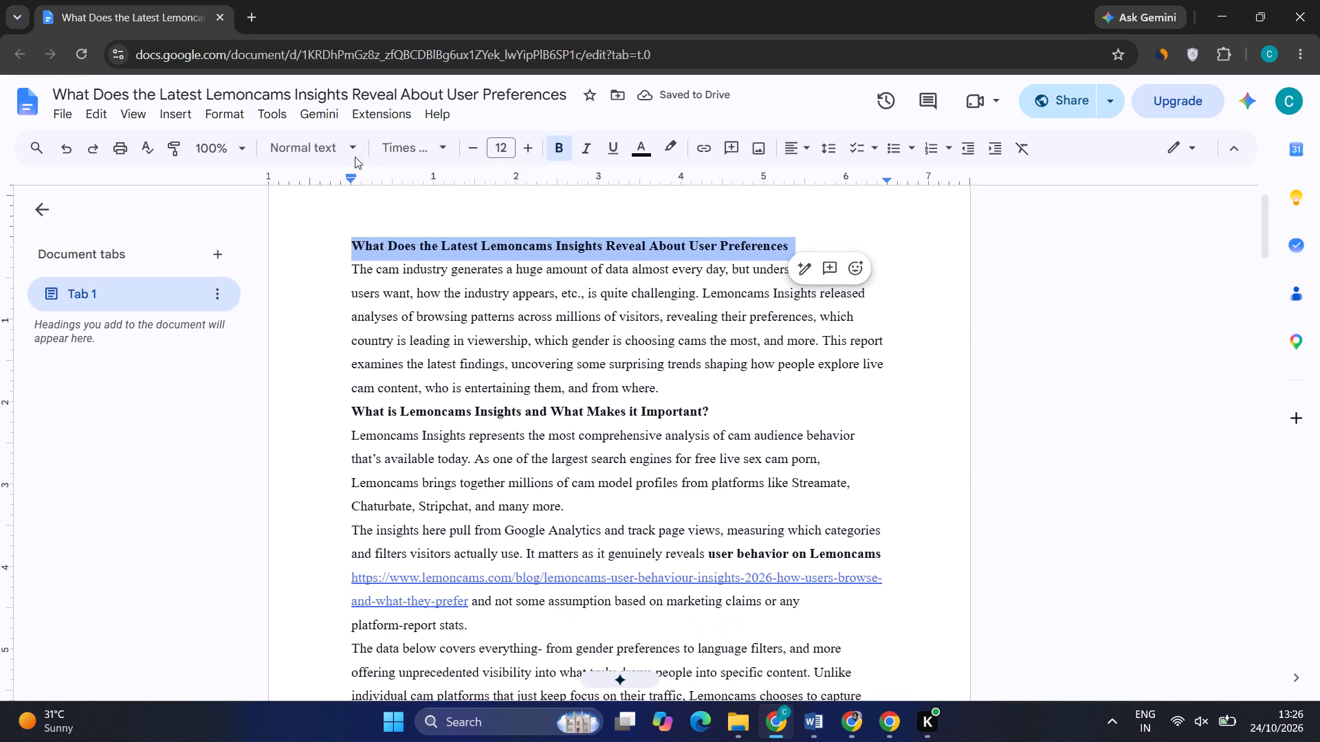
left_click(320, 145)
left_click(349, 375)
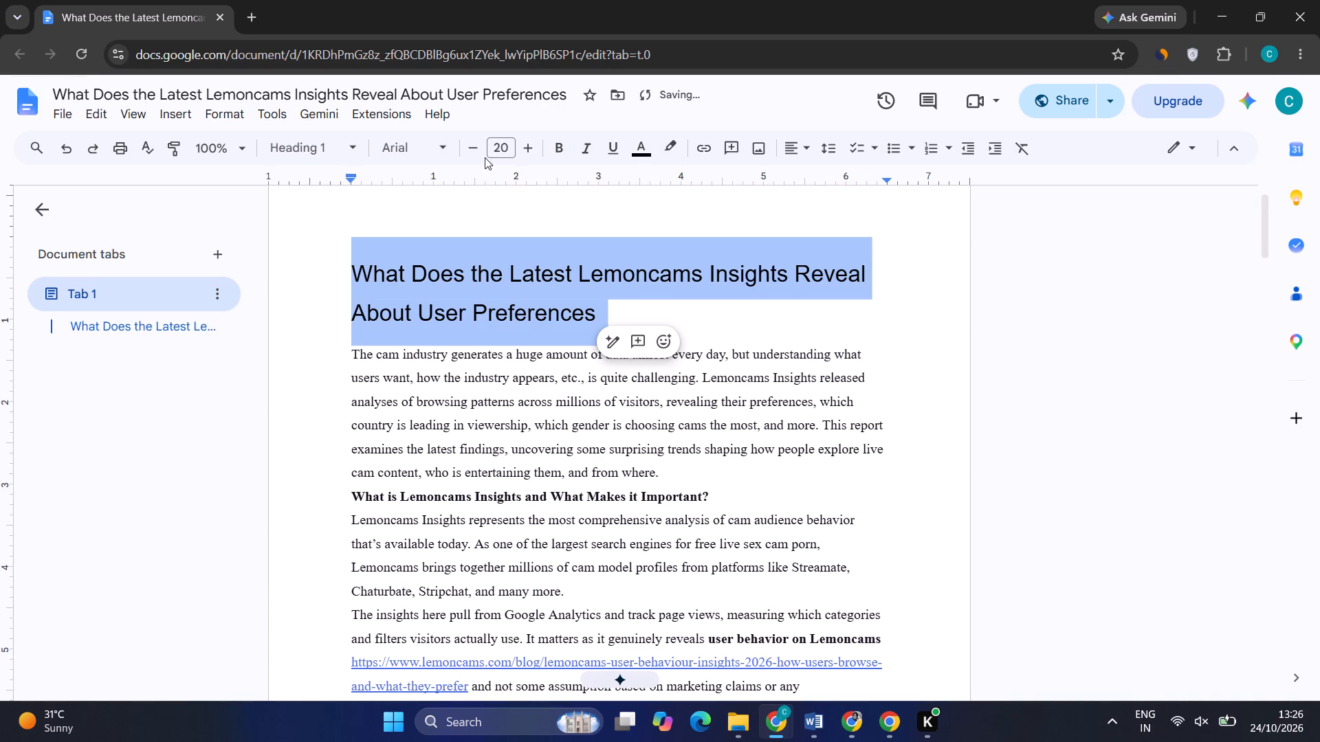
left_click(501, 150)
type("14")
key("Return")
key("ctrl+b")
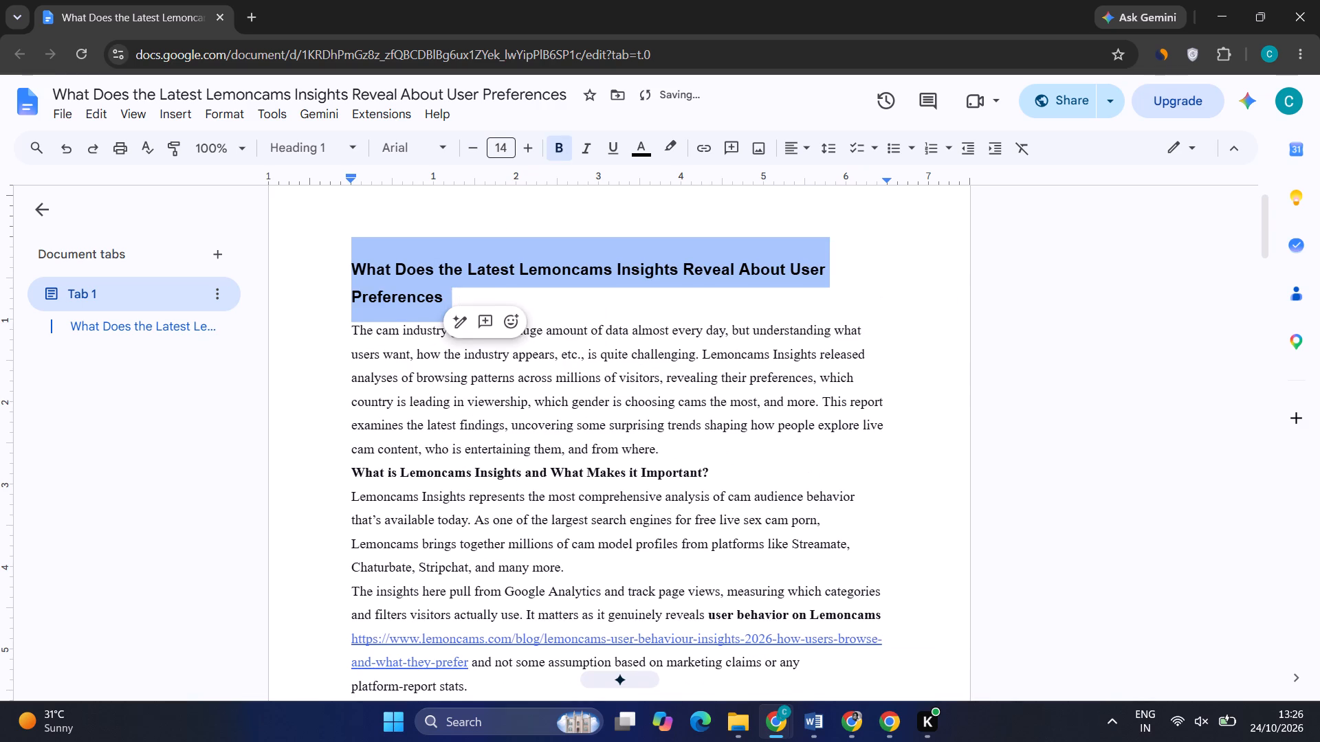
Insert a blank line between the title and the introduction, and two blank lines after the introduction.
key("Right")
key("Return")
key("ctrl+shift+Down")
key("Right")
key("Return")
key("Return")
Separate the paragraphs of the "What is Lemoncams Insights" section with blank lines, adding two blank lines after its last paragraph.
key("ctrl+shift+Down")
key("ctrl+shift+Down")
key("Right")
key("Return")
key("ctrl+shift+Down")
key("Right")
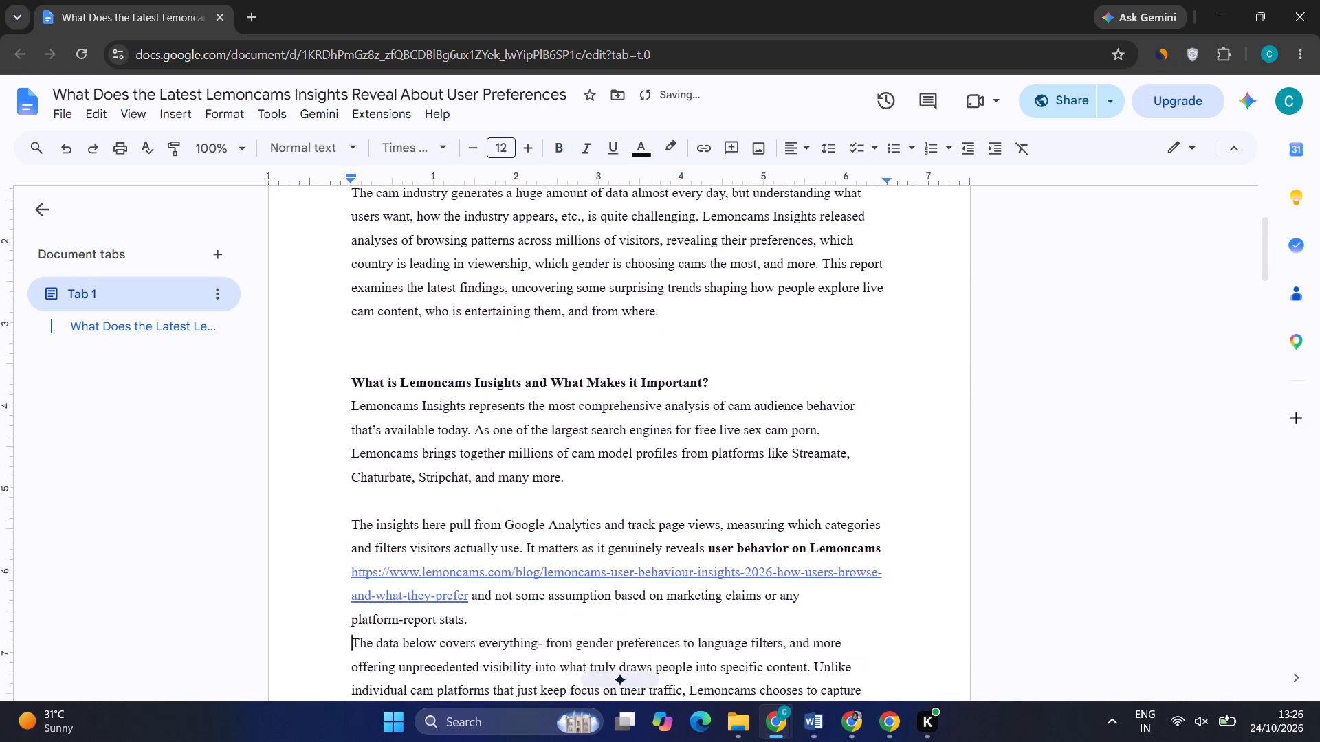
key("Return")
key("ctrl+shift+Down")
key("Right")
key("Return")
key("Return")
Separate the paragraphs of the Lemoncams User Behavior Analytics section with single blank lines, adding two blank lines after its last paragraph.
key("ctrl+shift+Down")
key("ctrl+shift+Down")
key("Right")
key("Return")
key("ctrl+shift+Down")
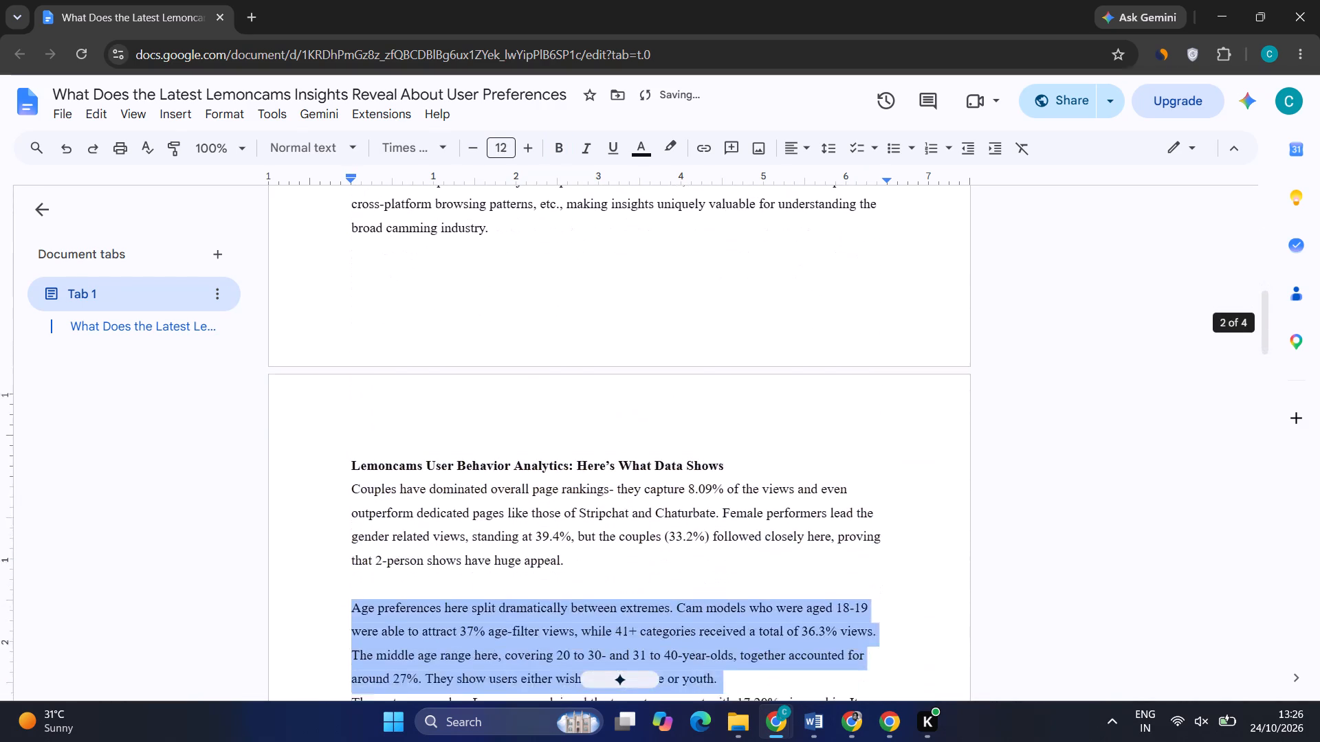
key("Right")
key("Return")
key("ctrl+shift+Down")
key("Right")
key("Return")
key("ctrl+shift+Down")
key("Right")
key("Return")
key("Return")
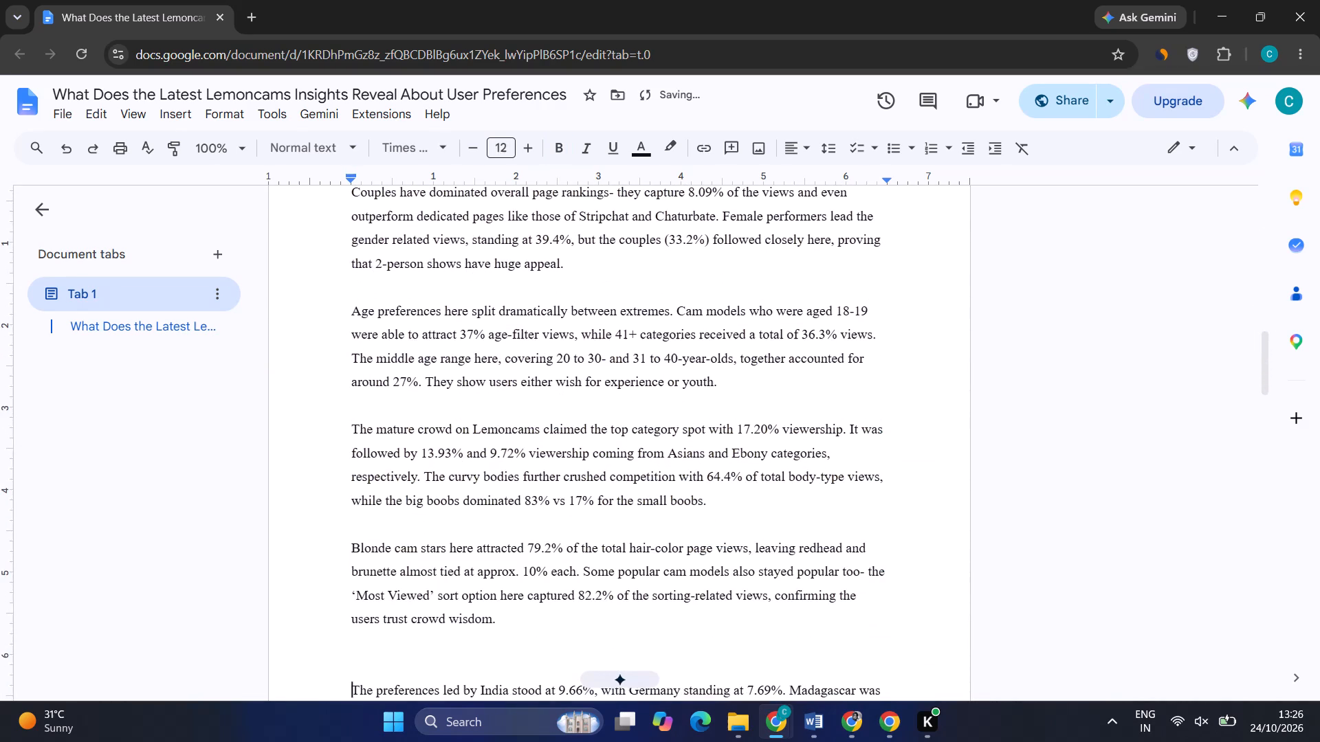
key("BackSpace")
key("ctrl+shift+Down")
key("Right")
key("Return")
key("Return")
Separate the paragraphs of the Cam Site Insights section with single blank lines, adding two blank lines after its last paragraph.
key("ctrl+shift+Down")
key("ctrl+shift+Down")
key("Right")
key("Return")
key("ctrl+shift+Down")
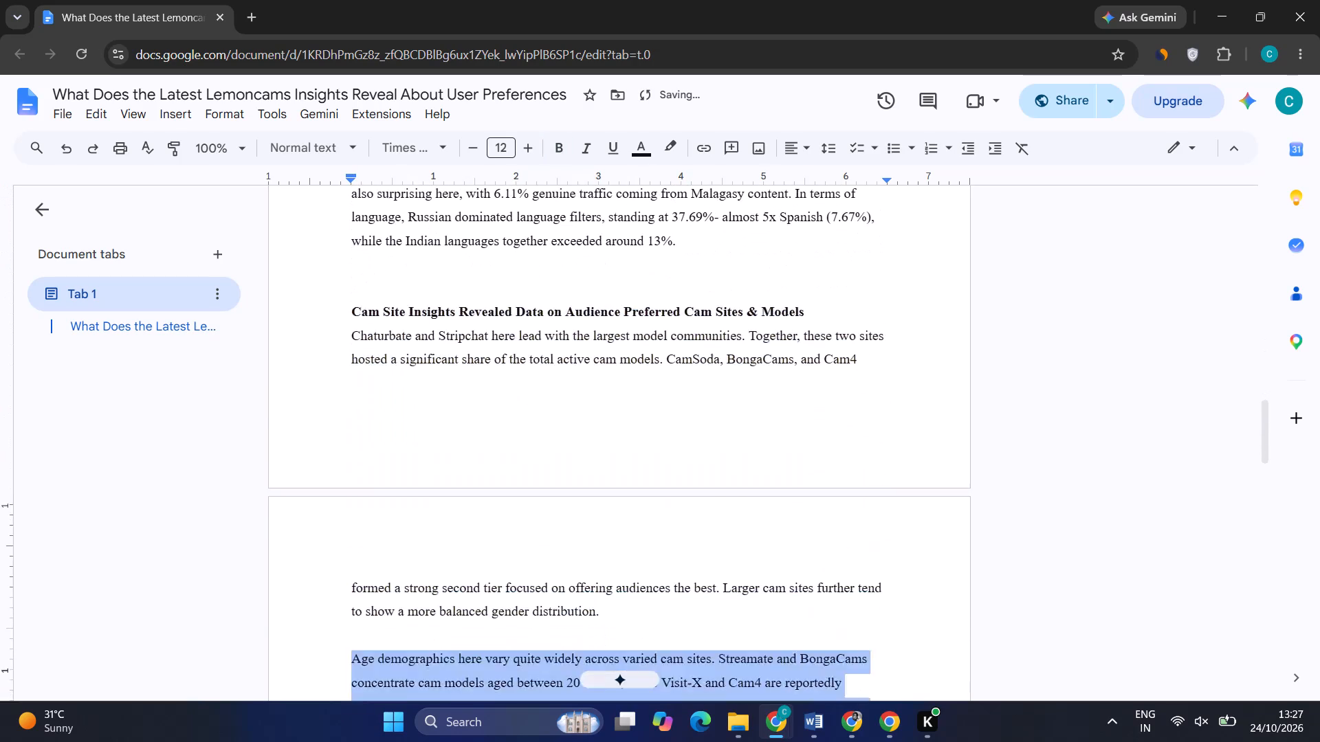
key("Right")
key("Return")
key("ctrl+shift+Down")
key("Right")
key("Return")
key("Return")
key("BackSpace")
key("ctrl+shift+Down")
key("Right")
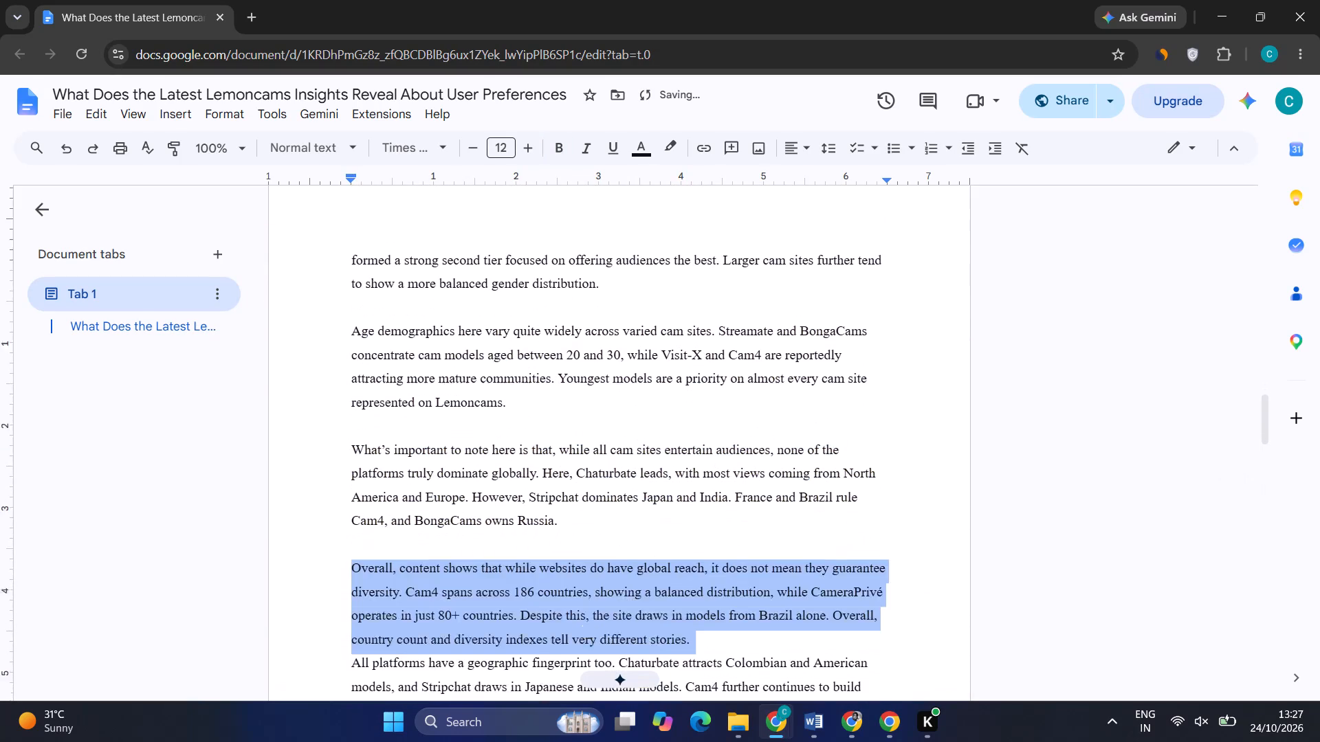
key("Return")
key("ctrl+shift+Down")
key("Right")
key("Return")
key("Return")
Separate the paragraphs of the "Understanding Transgender Demographic and Viewership Insights" section with single blank lines, adding two blank lines after its last paragraph.
key("ctrl+shift+Down")
key("ctrl+shift+Down")
key("Right")
key("Return")
key("ctrl+shift+Down")
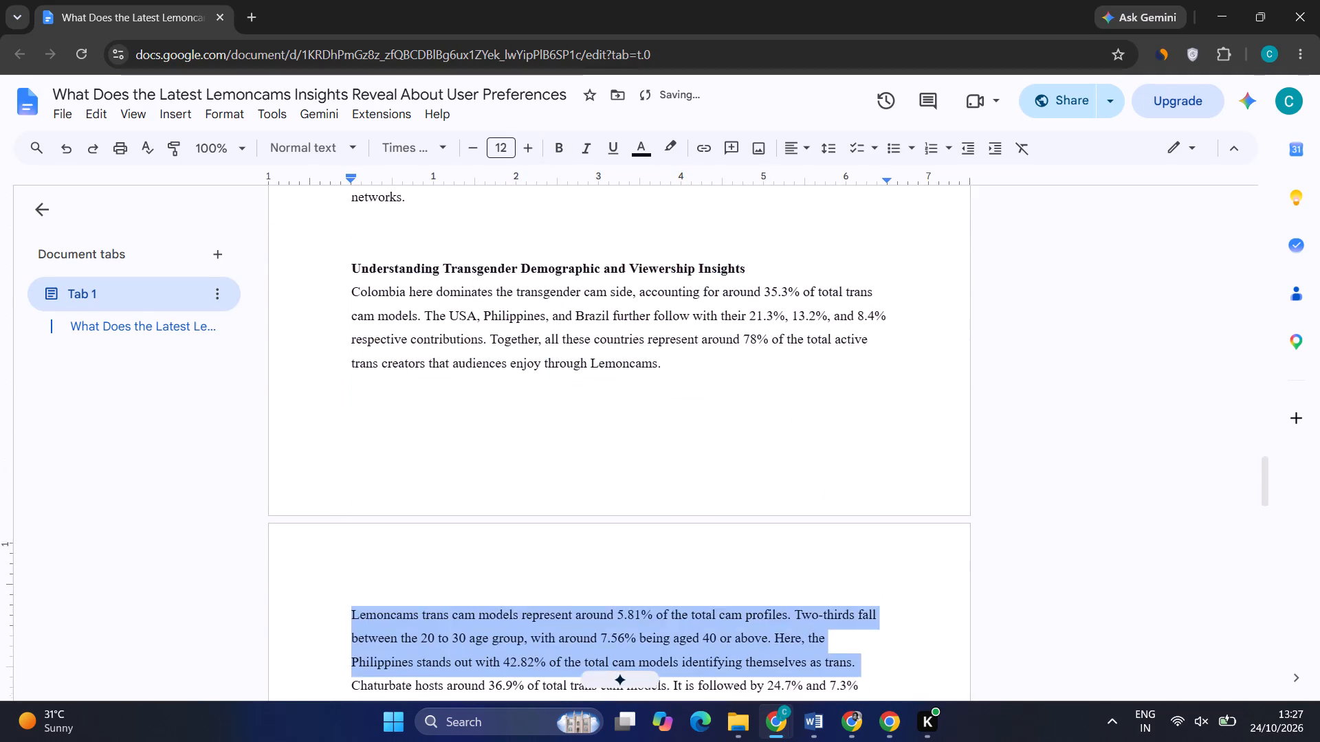
key("Right")
key("Return")
key("ctrl+shift+Down")
key("Right")
key("Return")
key("ctrl+shift+Down")
key("Right")
key("Return")
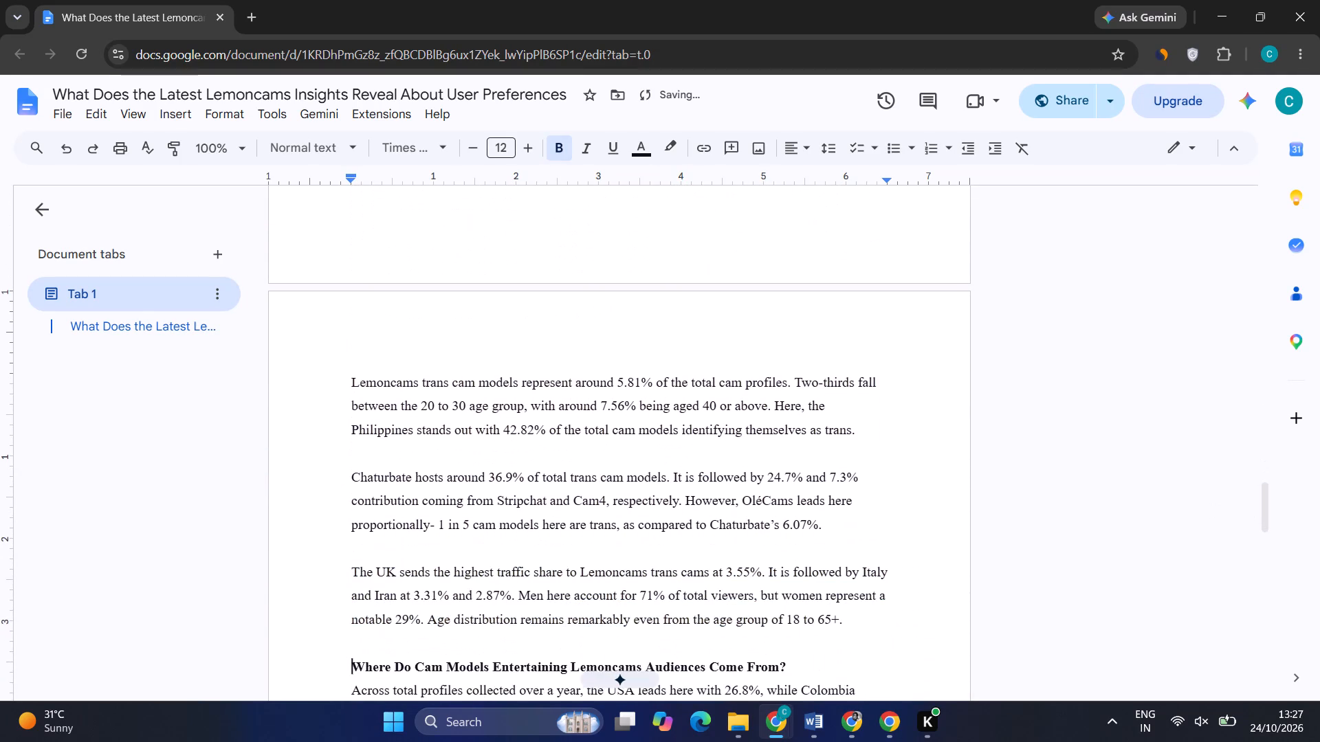
key("Return")
Separate the paragraphs of the "Where Do Cam Models" section with single blank lines, adding two blank lines before the End Note.
key("ctrl+shift+Down")
key("ctrl+shift+Down")
key("Right")
key("Return")
key("ctrl+shift+Down")
key("Right")
key("Return")
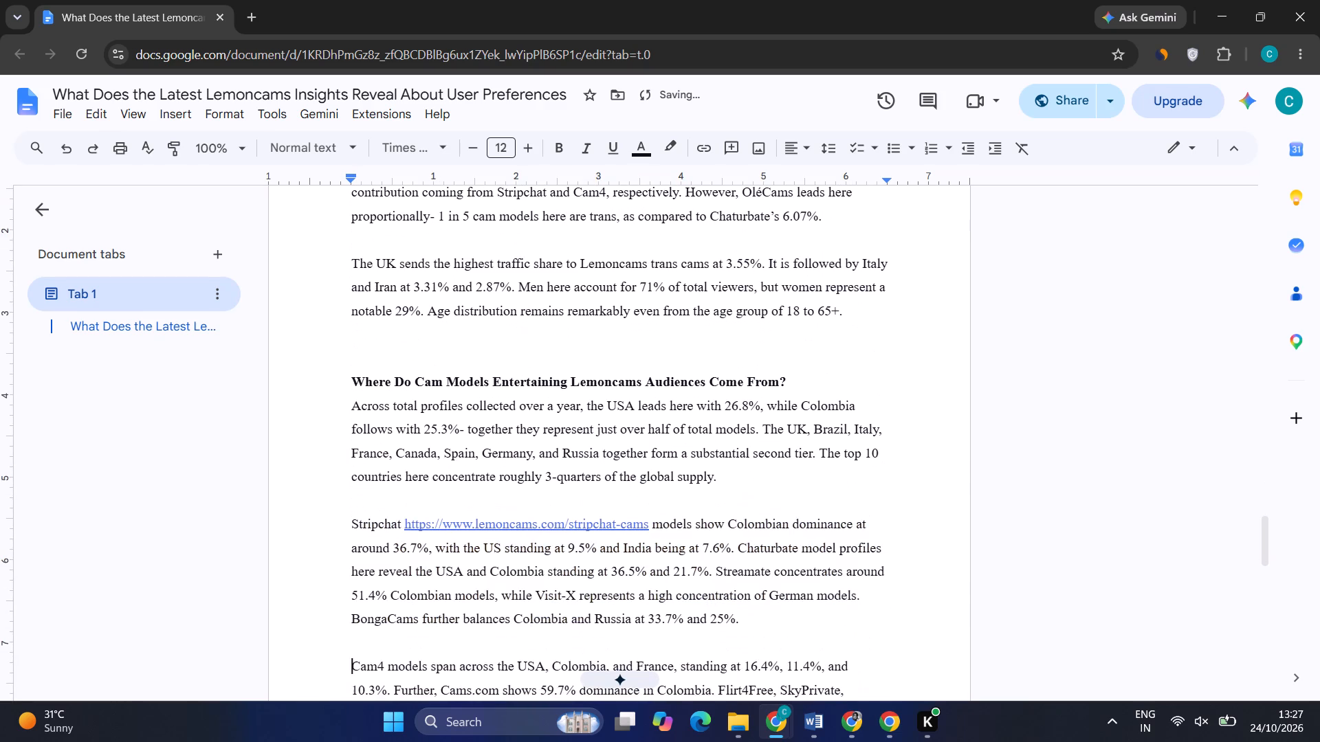
key("ctrl+shift+Down")
key("Right")
key("Return")
key("ctrl+shift+Down")
key("Right")
key("Return")
key("Return")
key("ctrl+shift+Down")
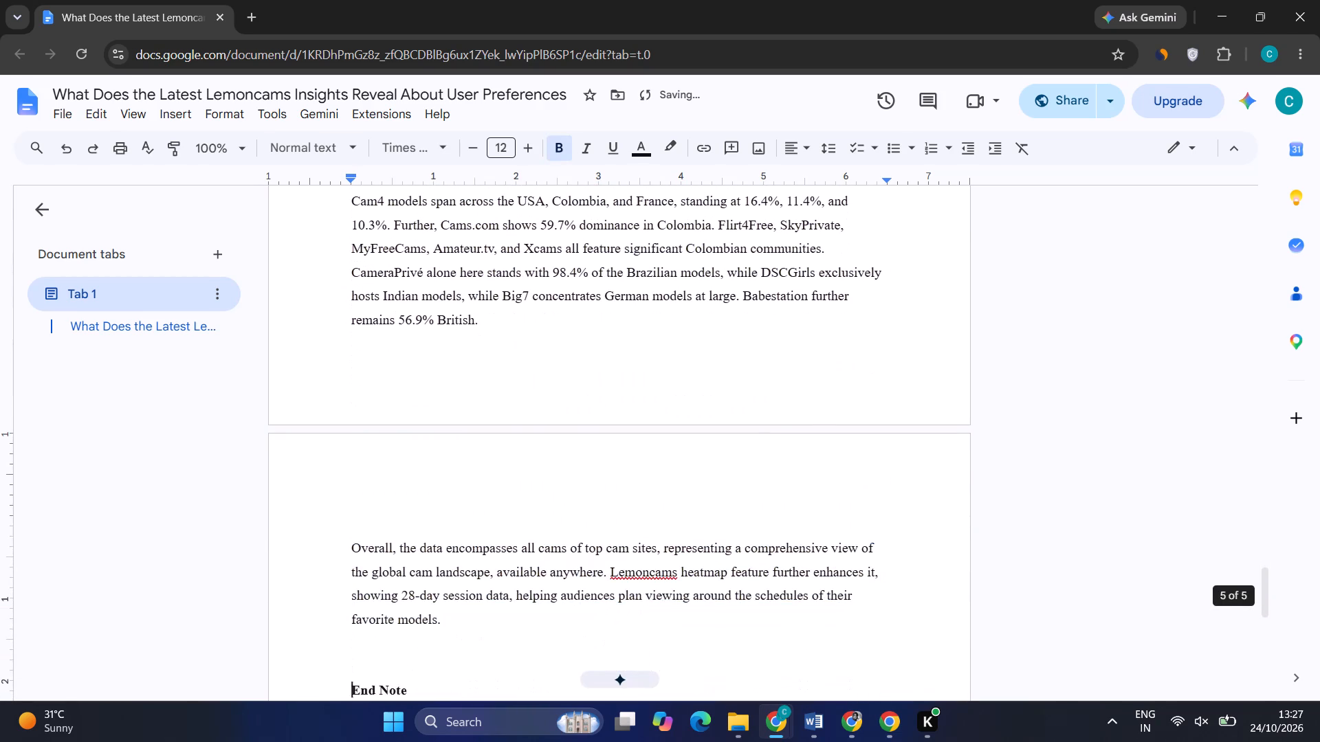
key("ctrl+shift+Down")
key("Right")
Format the "What is Lemoncams Insights and What Makes it Important?" line as Heading 2, size 13, bold.
key("ctrl+a")
key("Up")
key("ctrl+shift+Down")
key("ctrl+shift+Down")
key("ctrl+shift+Down")
key("ctrl+shift+Down")
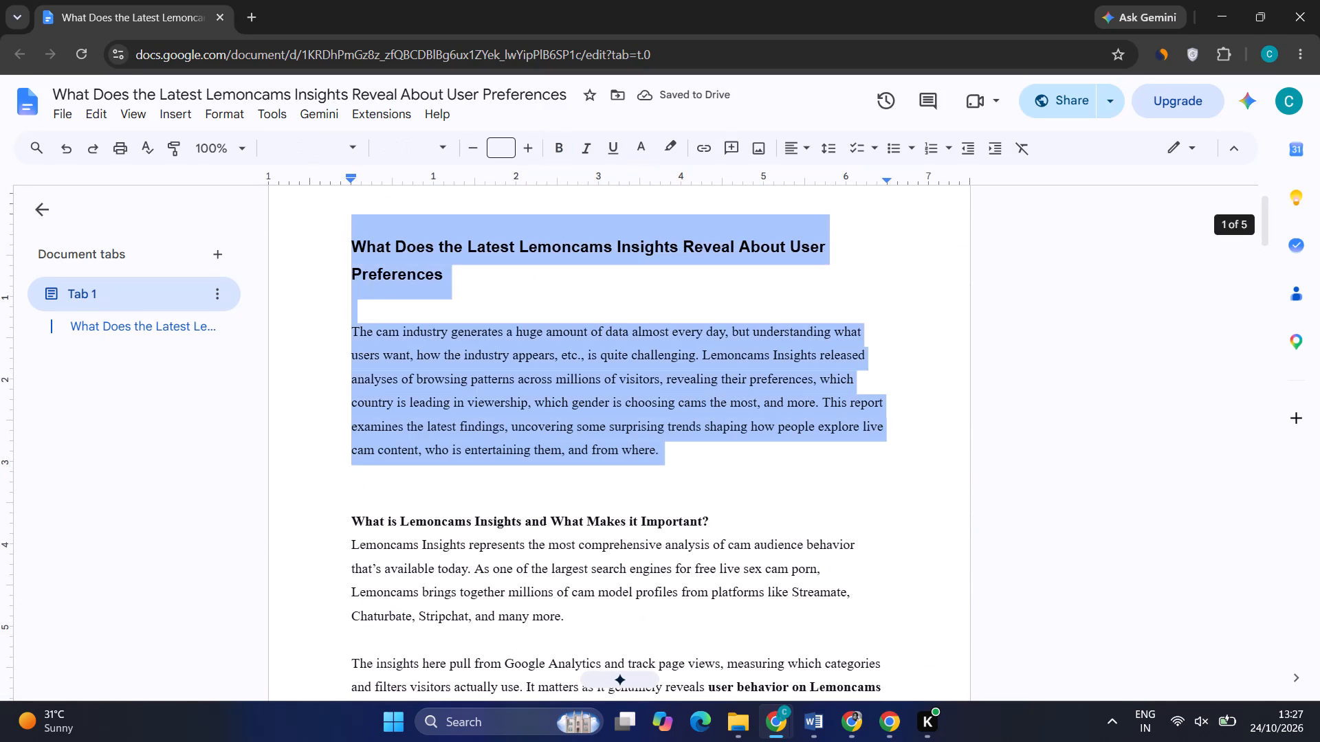
key("ctrl+shift+Down")
key("Right")
key("ctrl+shift+Down")
left_click(291, 145)
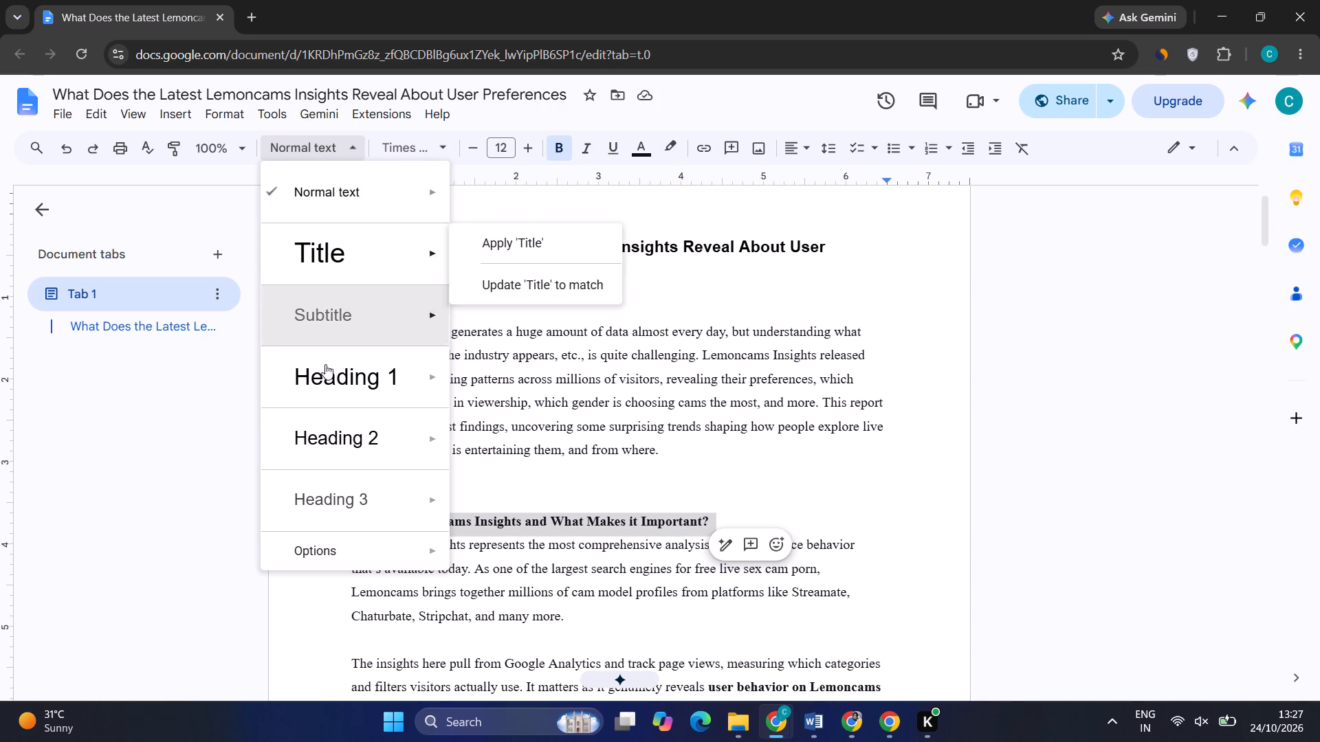
left_click(327, 425)
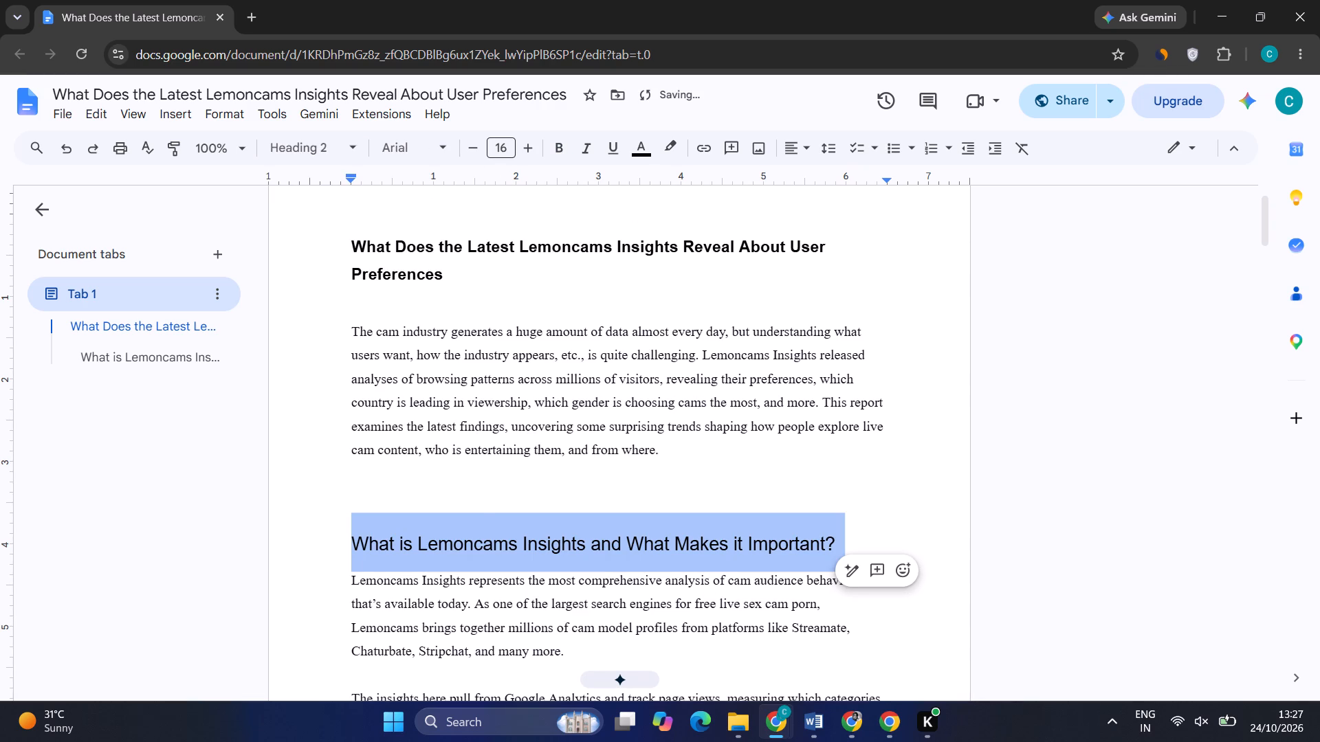
left_click(503, 148)
type("13")
key("Return")
key("ctrl+b")
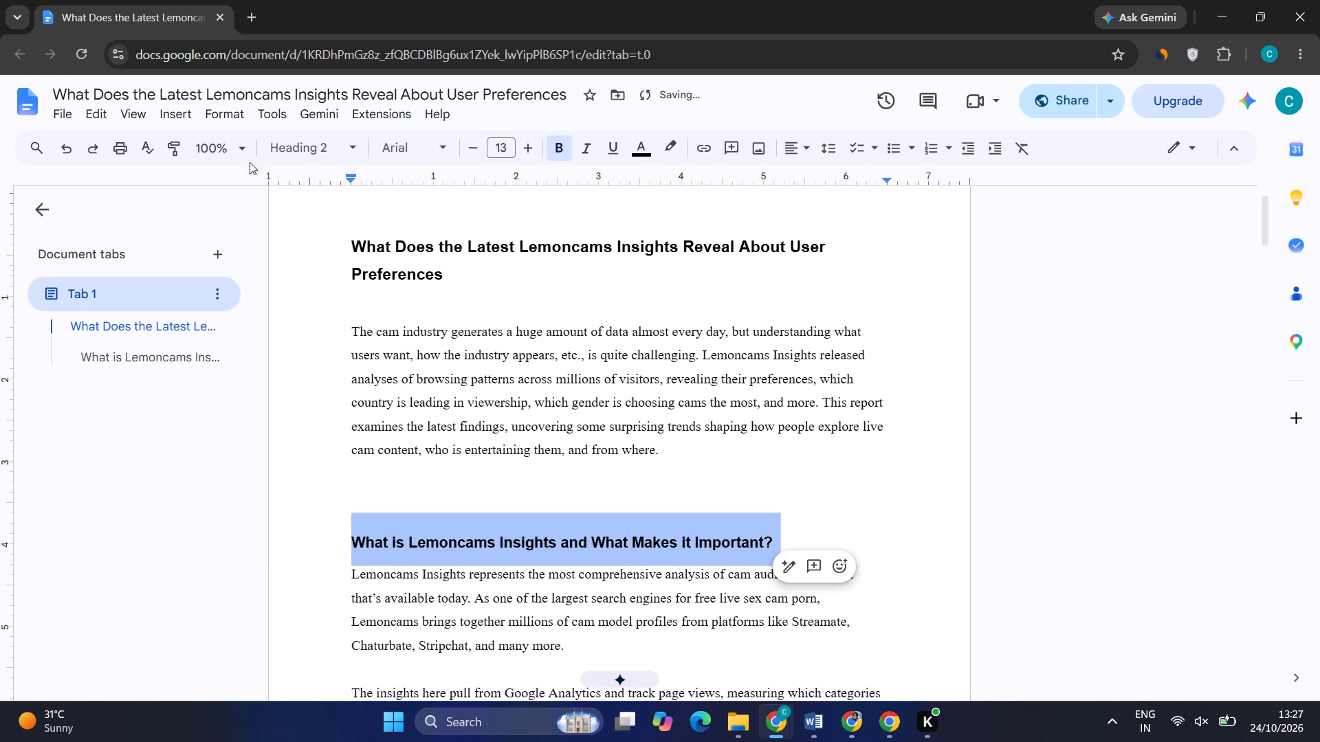
Copy that heading's format onto the Lemoncams User Behavior Analytics, Cam Site Insights and Understanding Transgender Demographic headings.
double_click(179, 153)
scroll(453, 468, "down", 4)
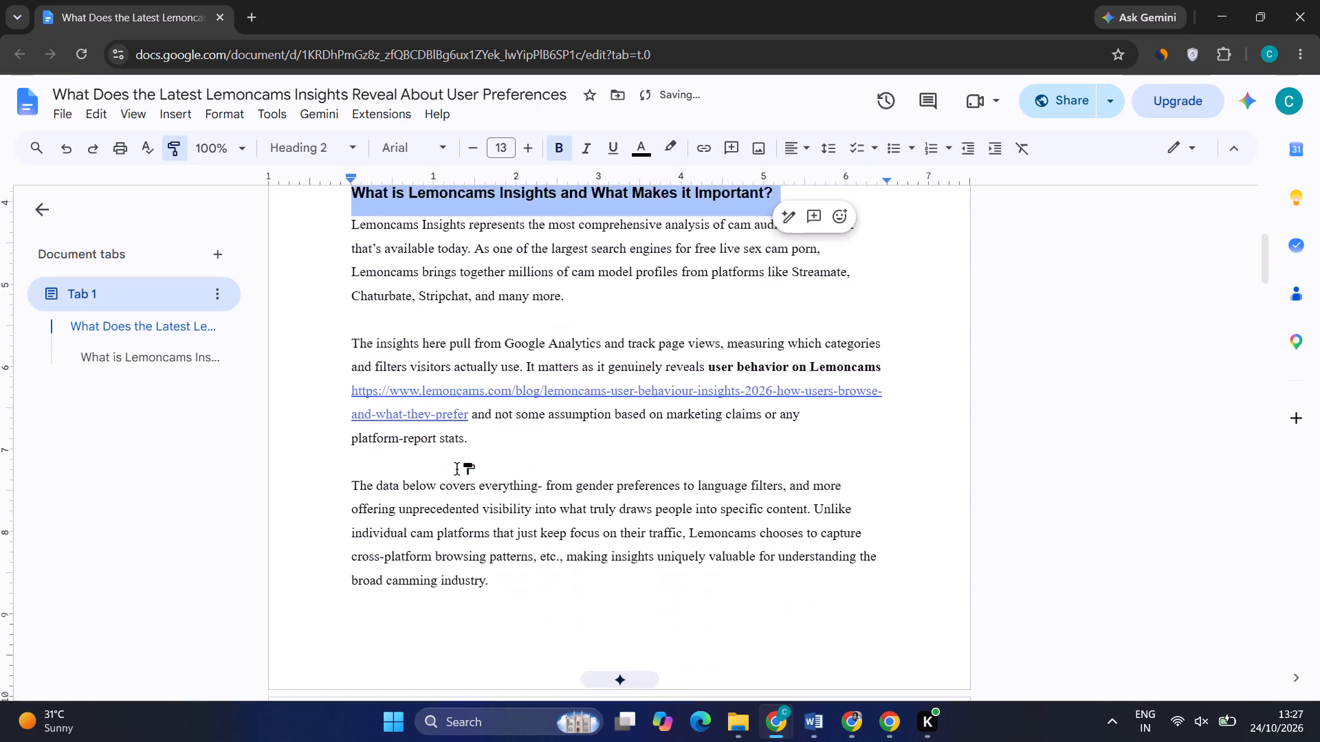
scroll(453, 468, "down", 3)
left_click_drag(339, 502, 531, 500)
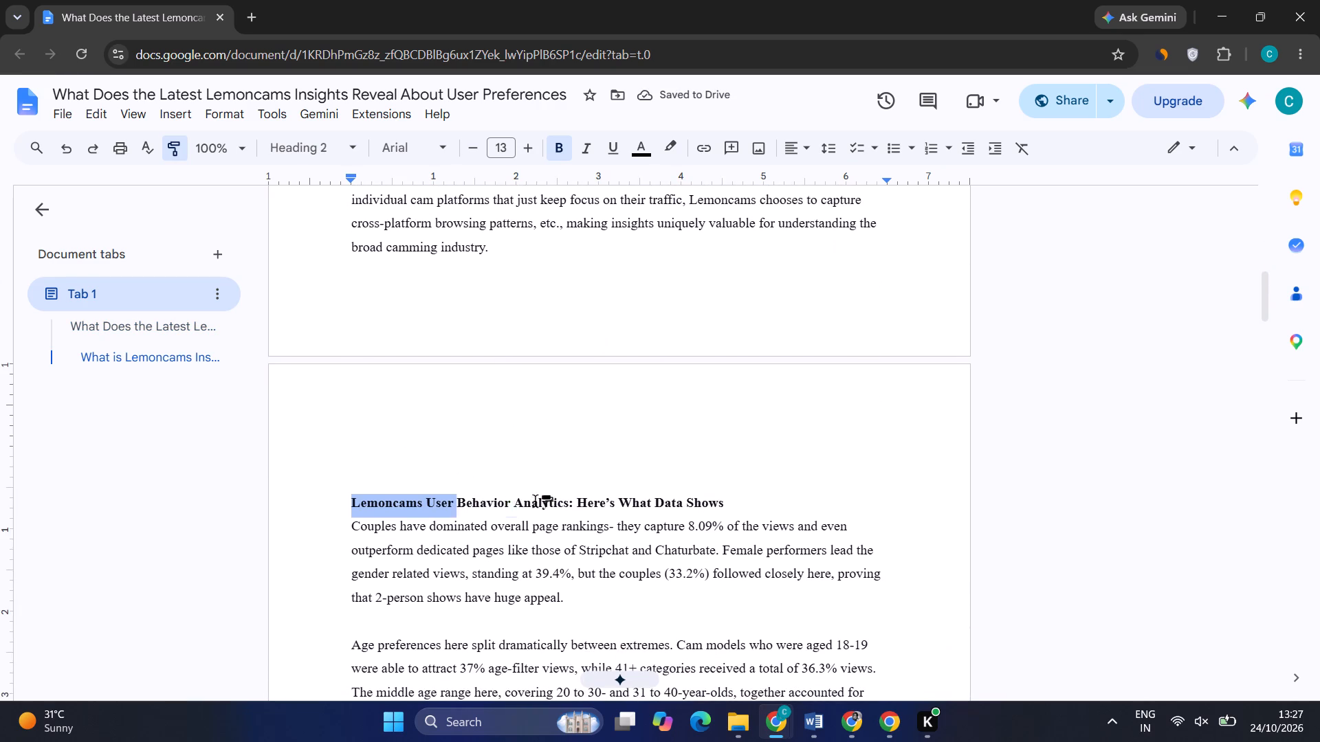
left_click_drag(531, 500, 753, 508)
scroll(753, 508, "down", 6)
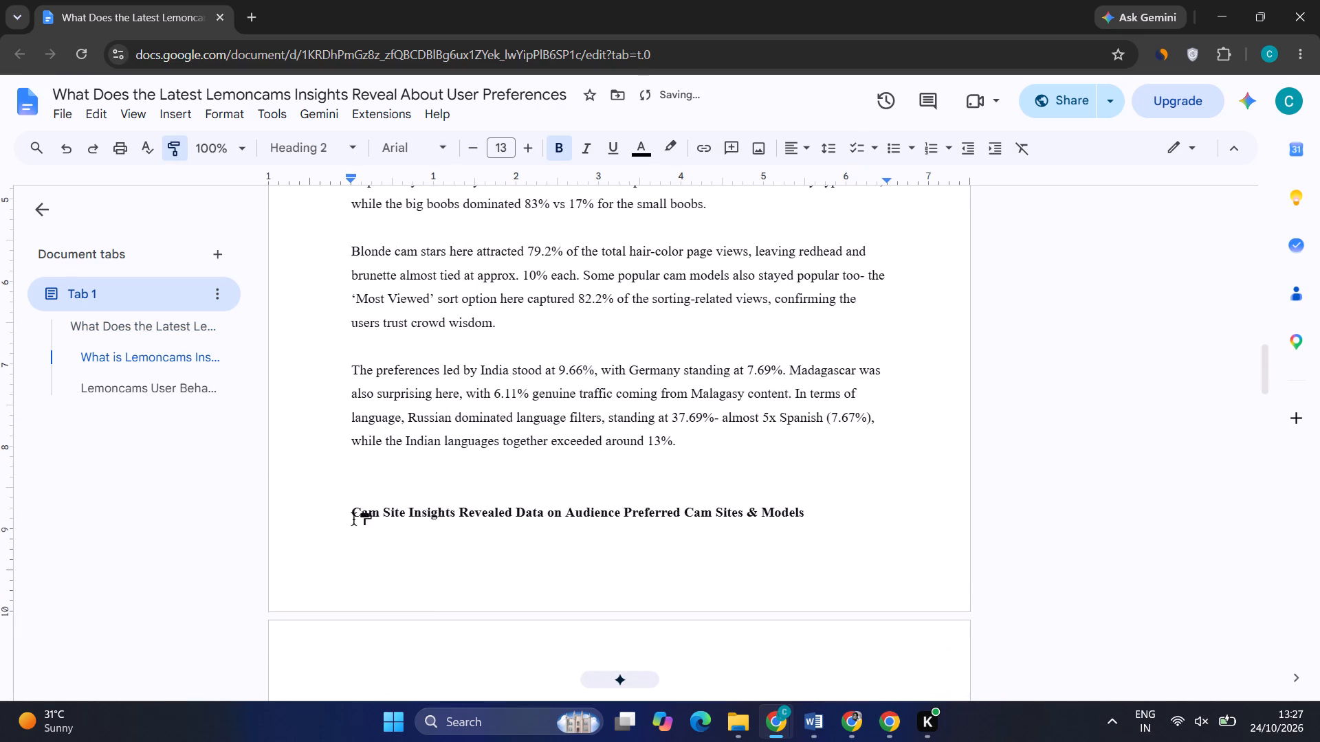
left_click_drag(344, 518, 868, 521)
scroll(868, 521, "down", 7)
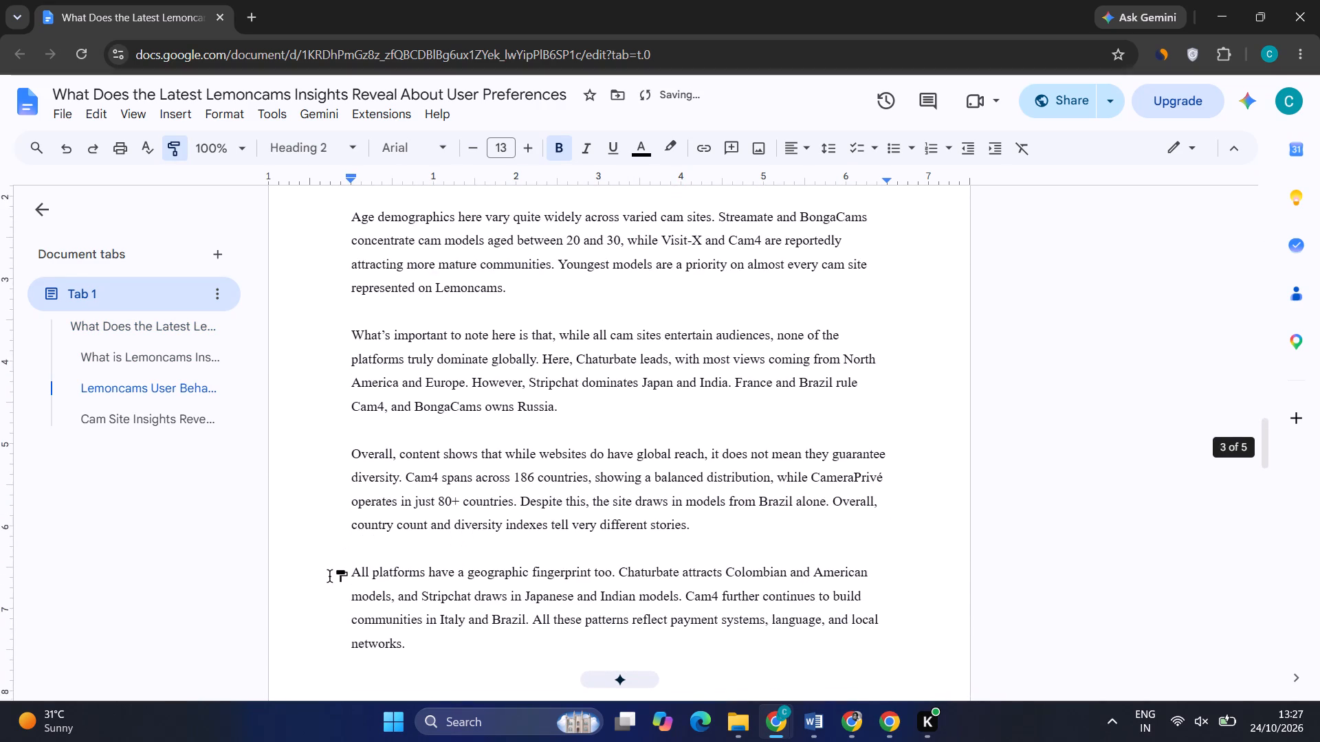
scroll(326, 575, "down", 4)
left_click_drag(338, 329, 786, 320)
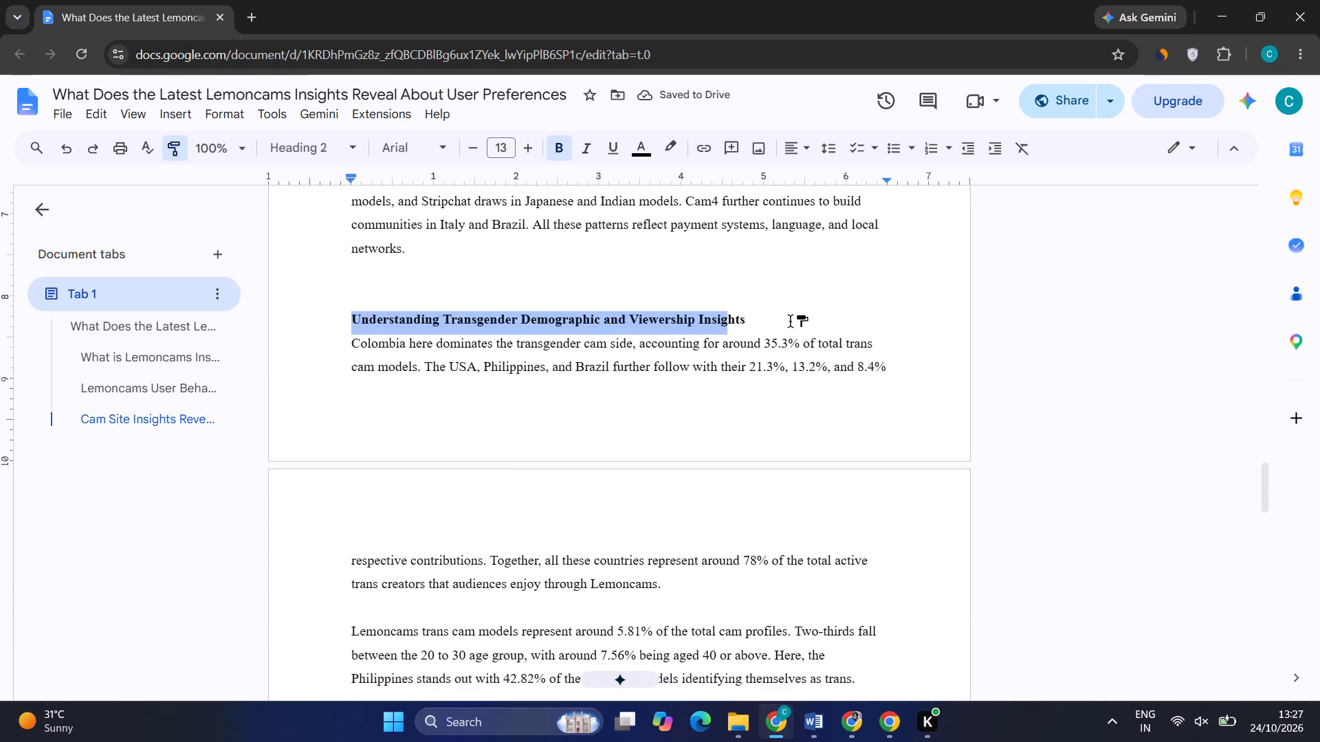
left_click_drag(786, 320, 789, 319)
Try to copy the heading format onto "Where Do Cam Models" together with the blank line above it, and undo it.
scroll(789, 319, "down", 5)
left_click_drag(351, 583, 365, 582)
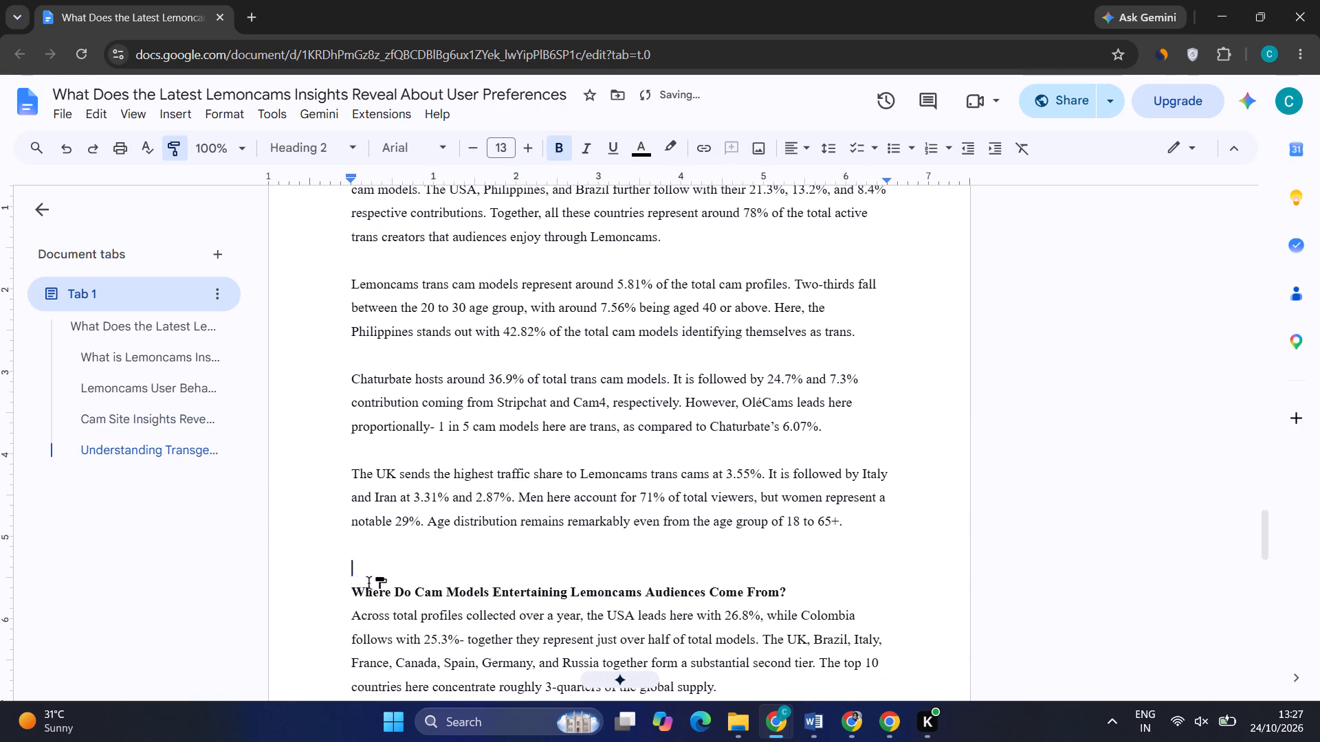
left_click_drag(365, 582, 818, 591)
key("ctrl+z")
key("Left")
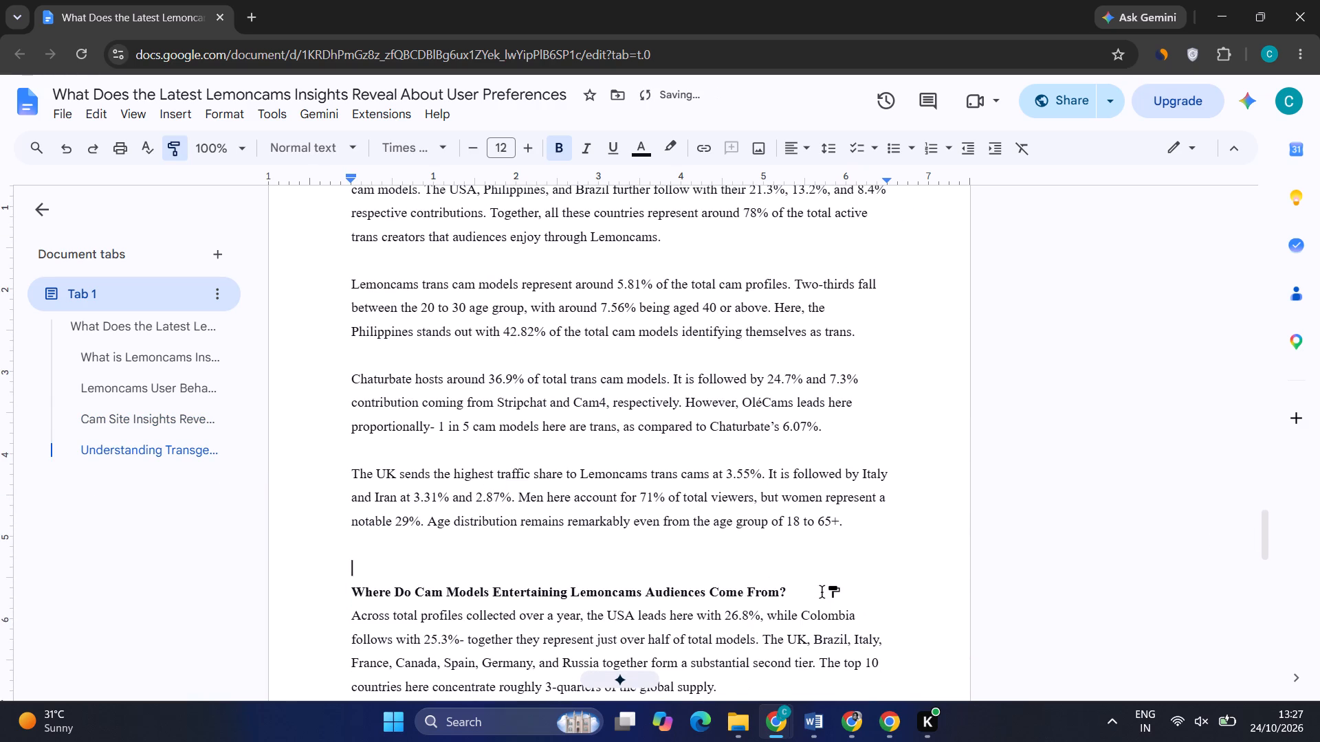
Copy the heading format onto only the "Where Do Cam Models" heading and the "End Note" heading, and end format painting.
left_click_drag(324, 594, 817, 595)
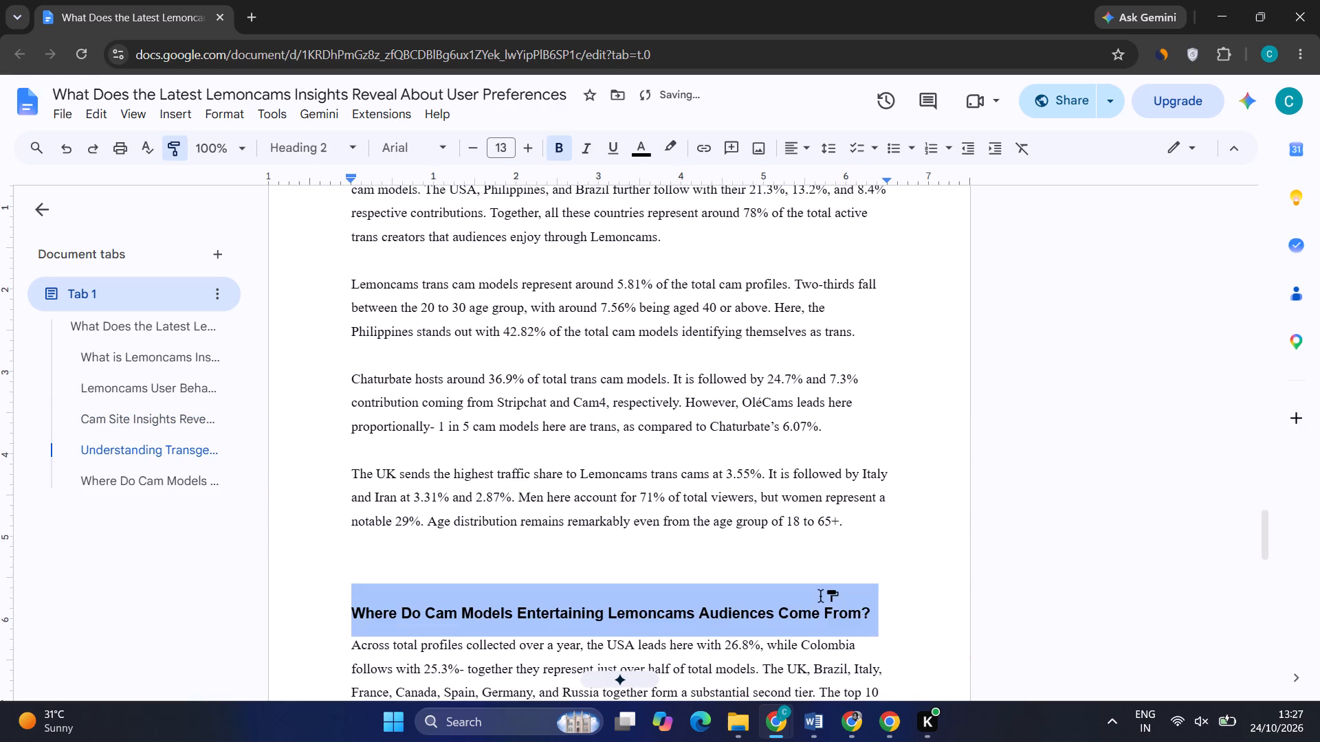
scroll(817, 595, "down", 6)
scroll(451, 554, "down", 3)
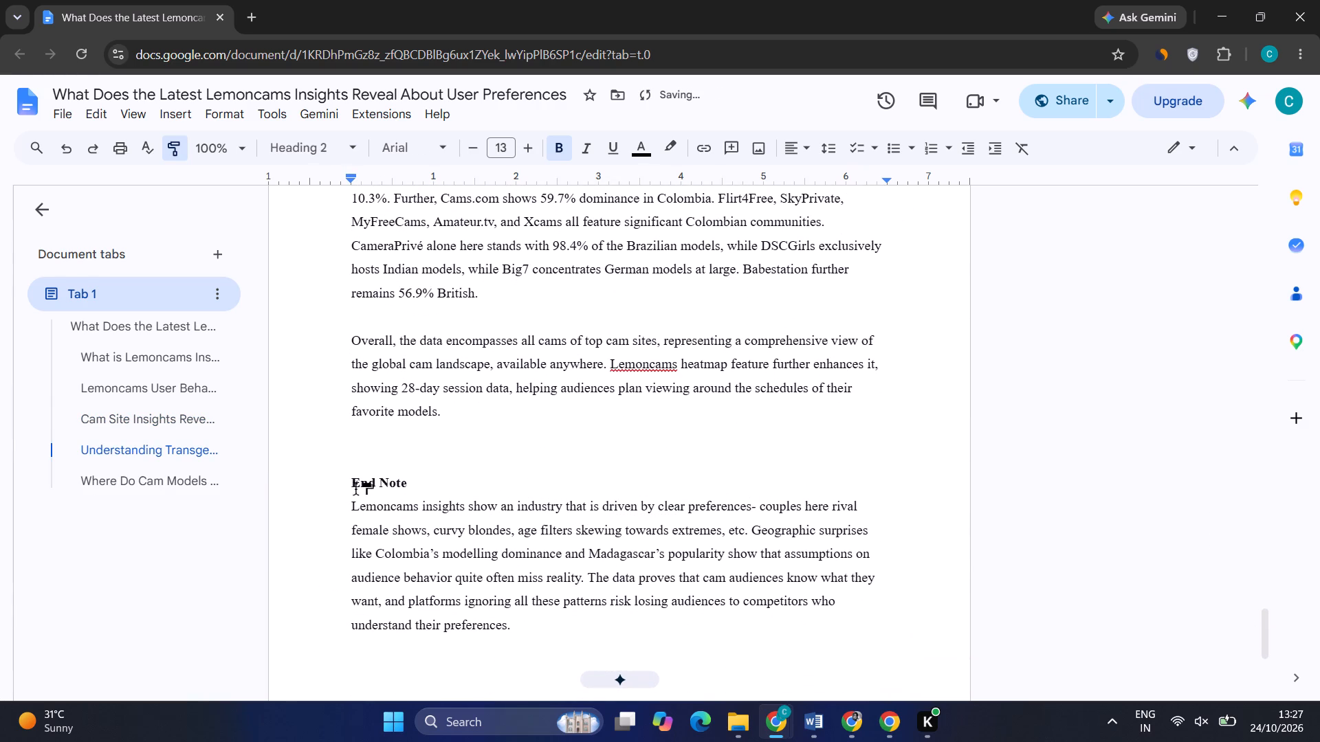
left_click_drag(346, 487, 448, 480)
left_click(174, 154)
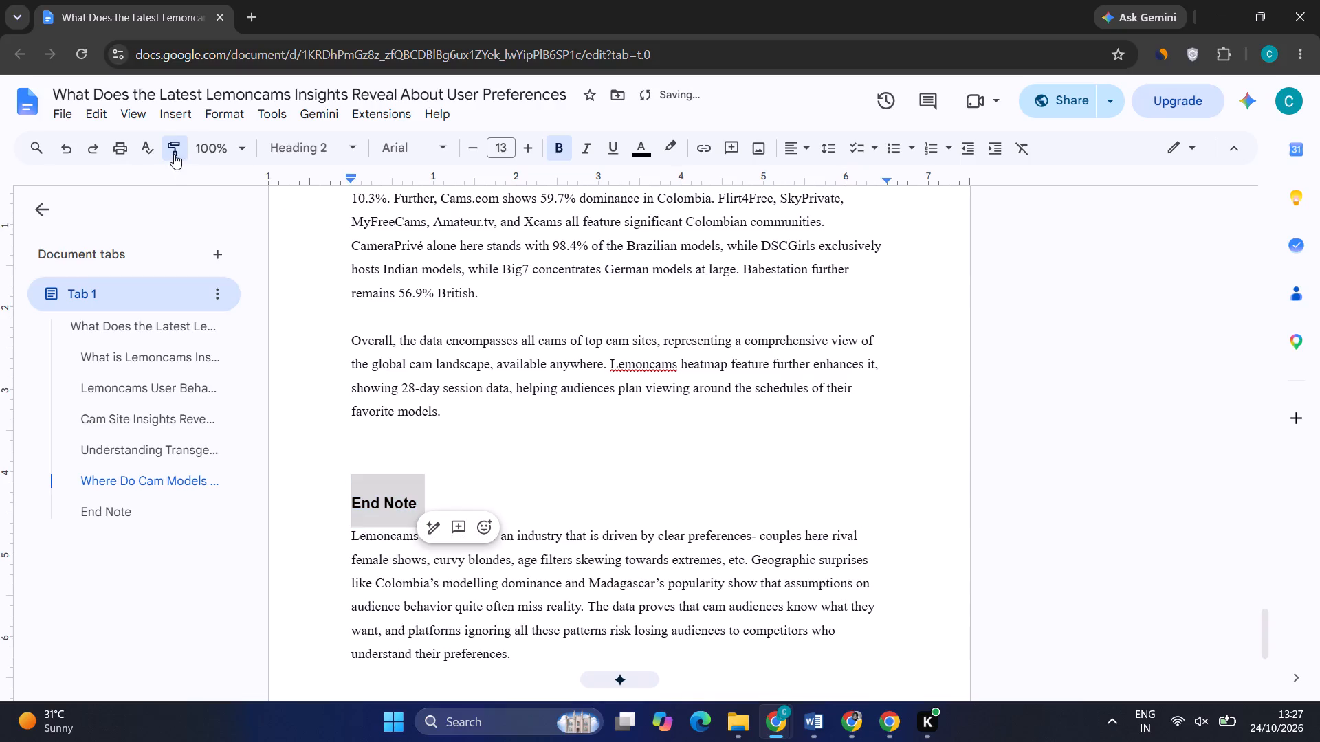
Return to the start of the article, open the document's sharing settings and dismiss them.
left_click(577, 408)
key("ctrl+a")
key("Up")
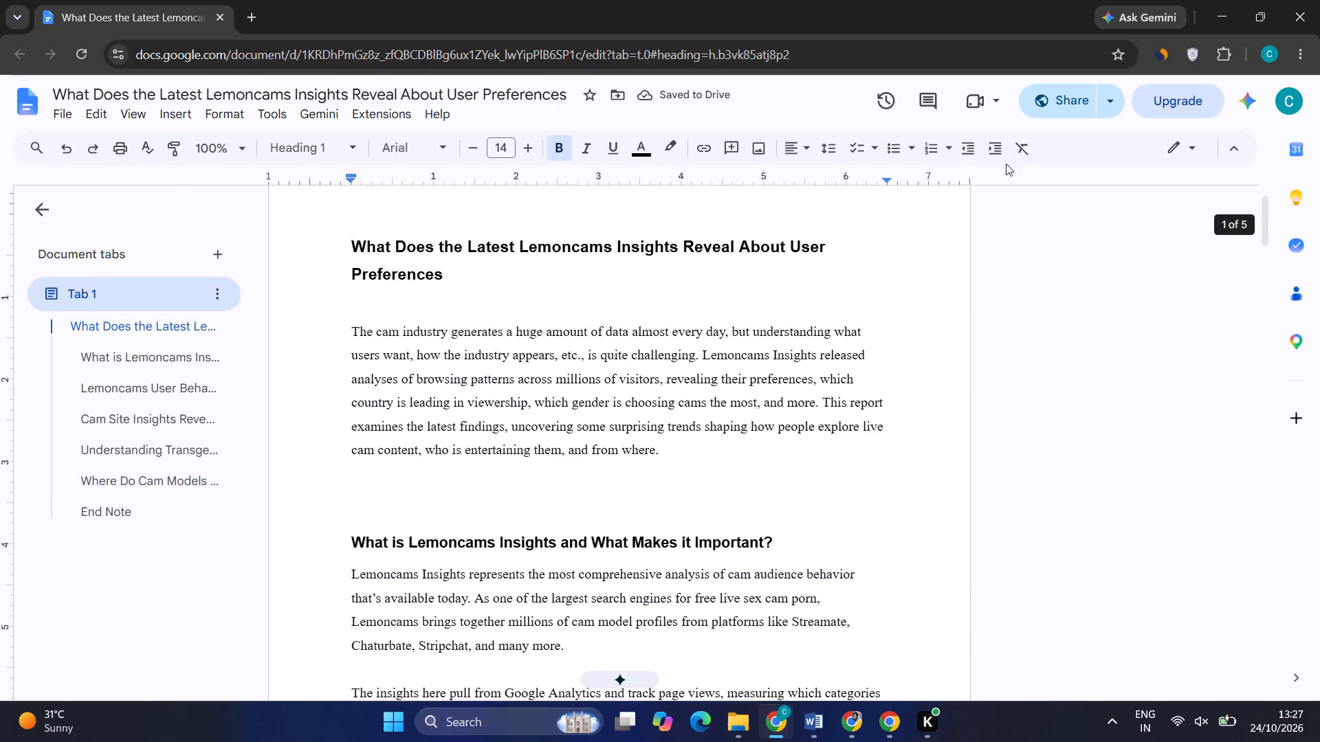
left_click(1065, 109)
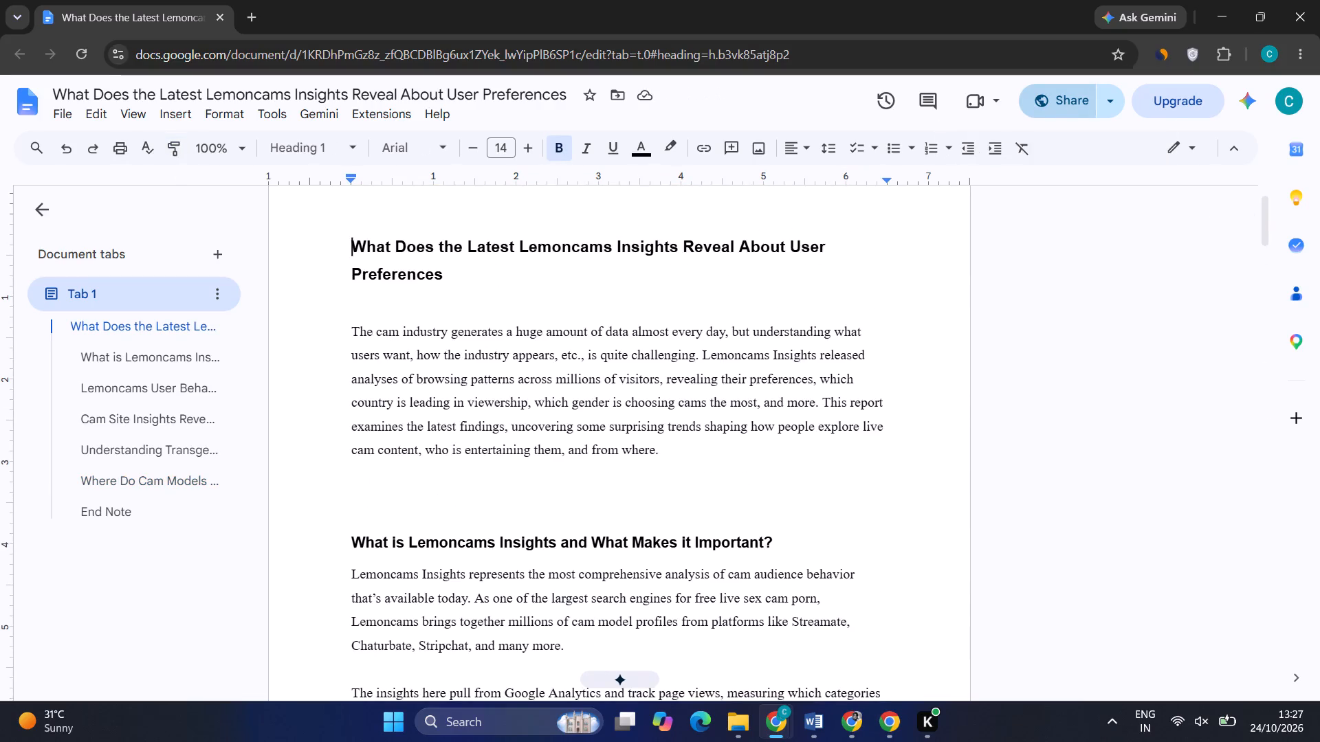
left_click(417, 337)
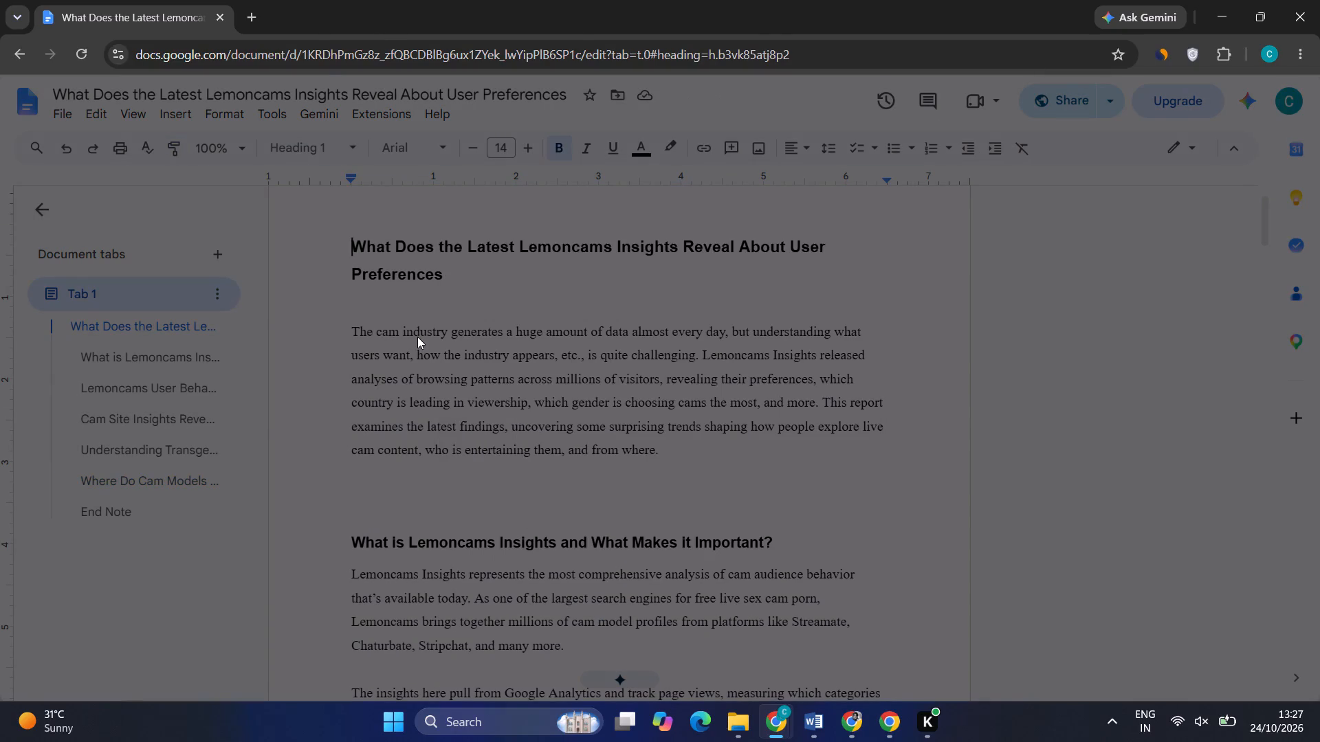
Switch to the Chahat Lemoncams spreadsheet and replace the row 106 status note in column I with "Covered on 23.10.2026".
key("alt+Tab")
key("alt+Down")
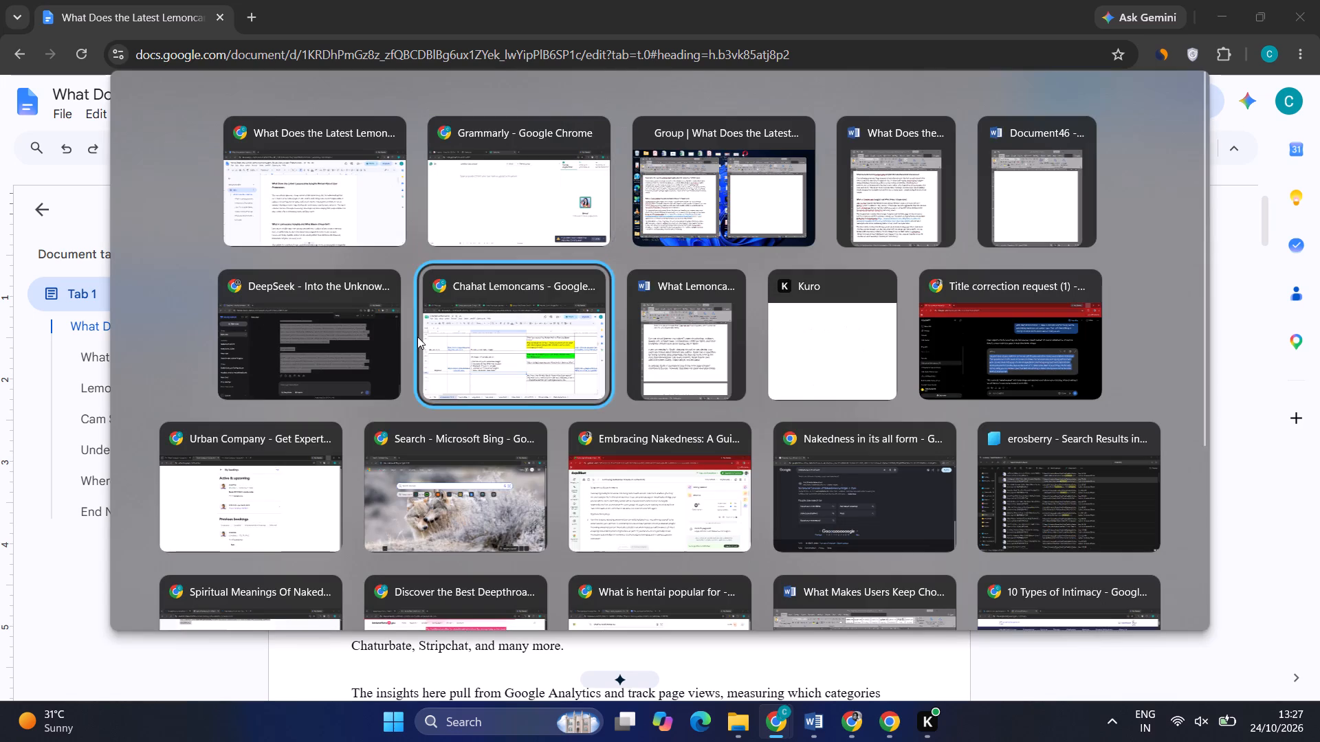
left_click(749, 488)
key("Right")
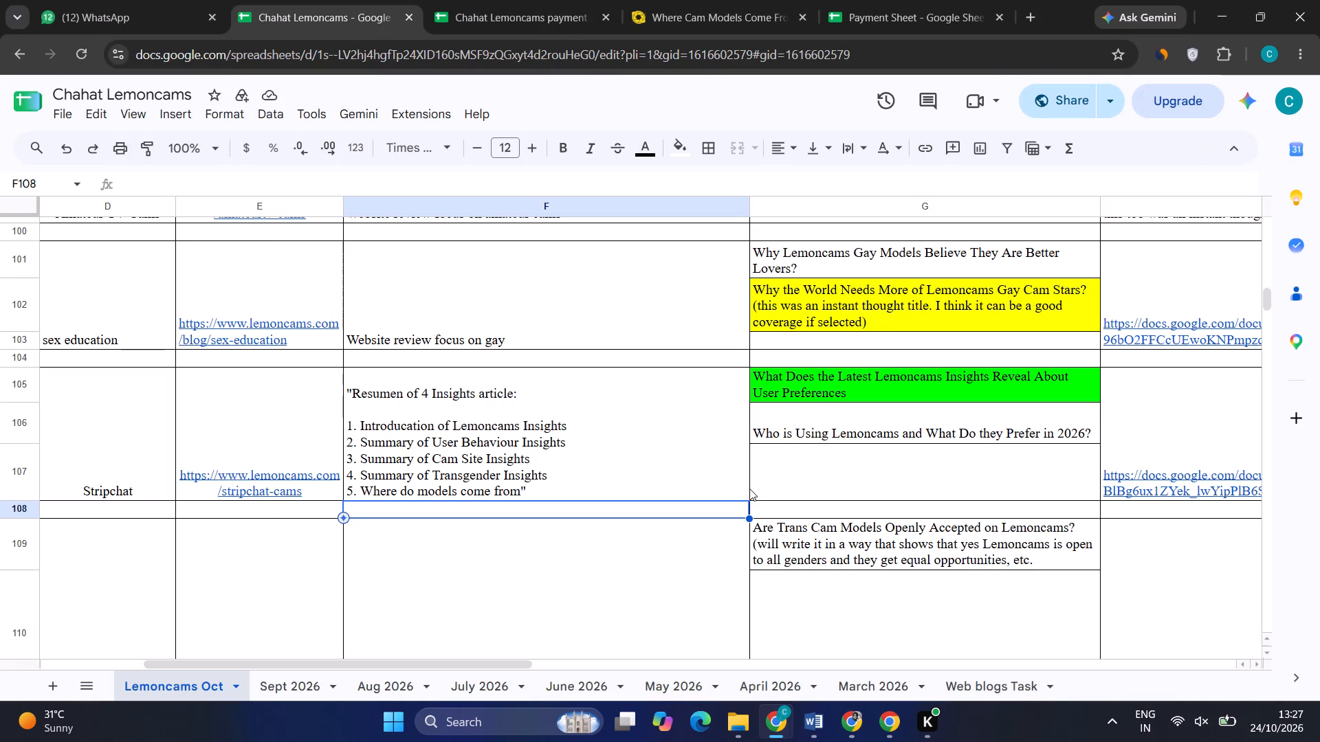
key("Right")
key("Right")
key("Right")
key("Right")
key("Right")
left_click(971, 574)
scroll(971, 574, "left", 6)
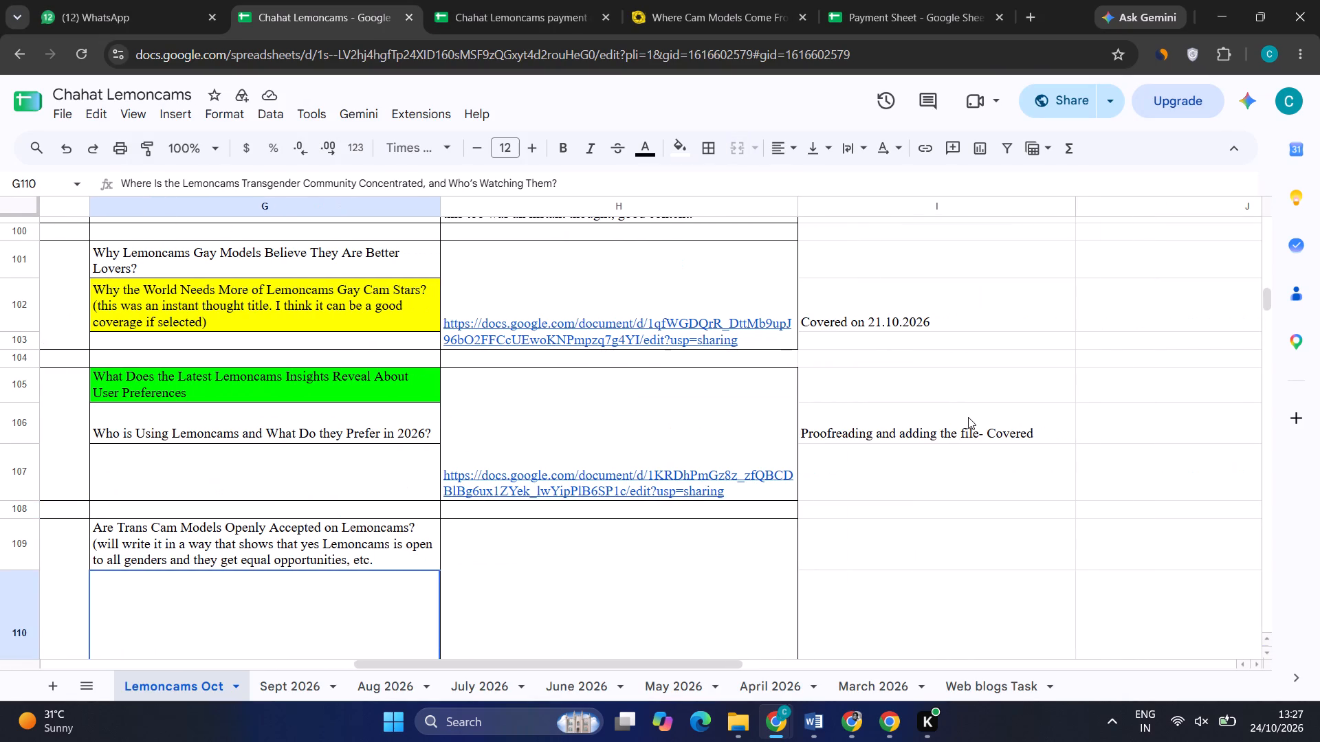
left_click(968, 417)
key("Return")
key("shift+c")
key("ctrl+a")
type("Covered on")
key("space")
type("23.0")
key("BackSpace")
type("10.2026")
key("Return")
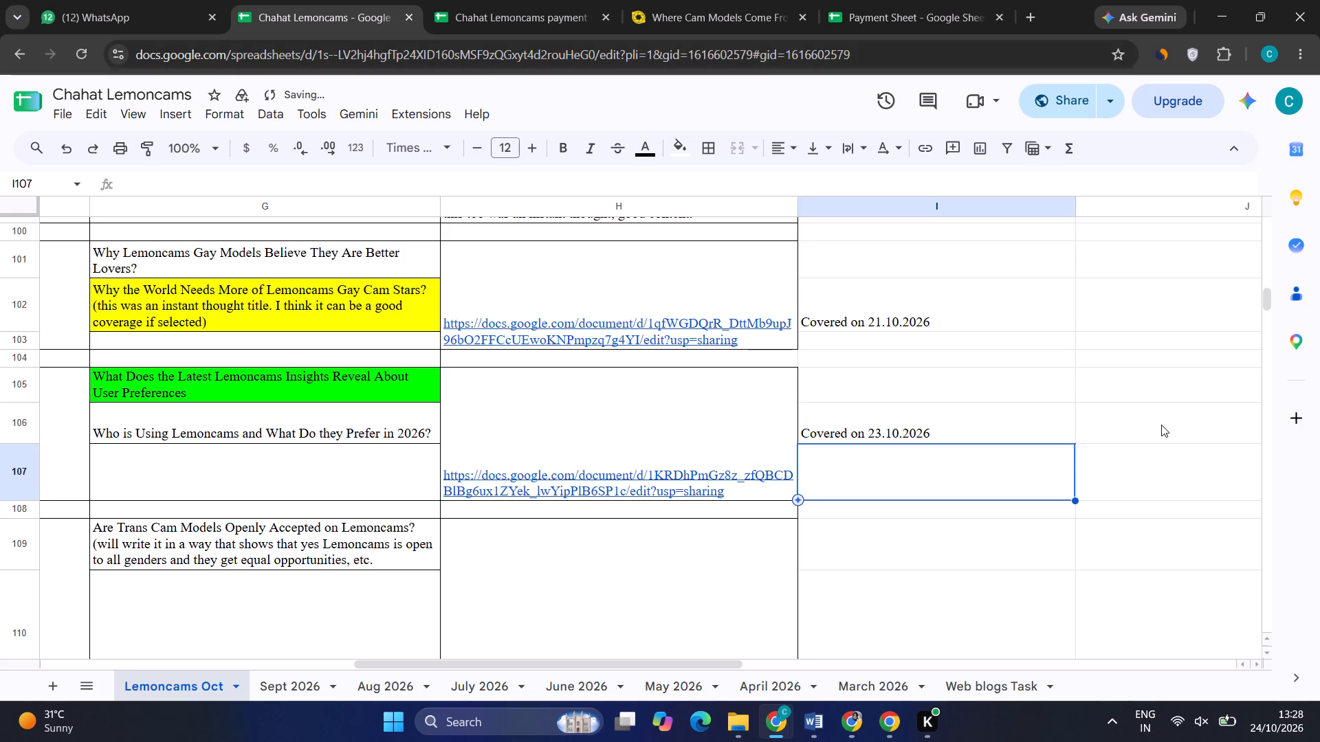
left_click(1031, 466)
Switch back to the article in Google Docs and search it for "the ".
key("alt+Tab")
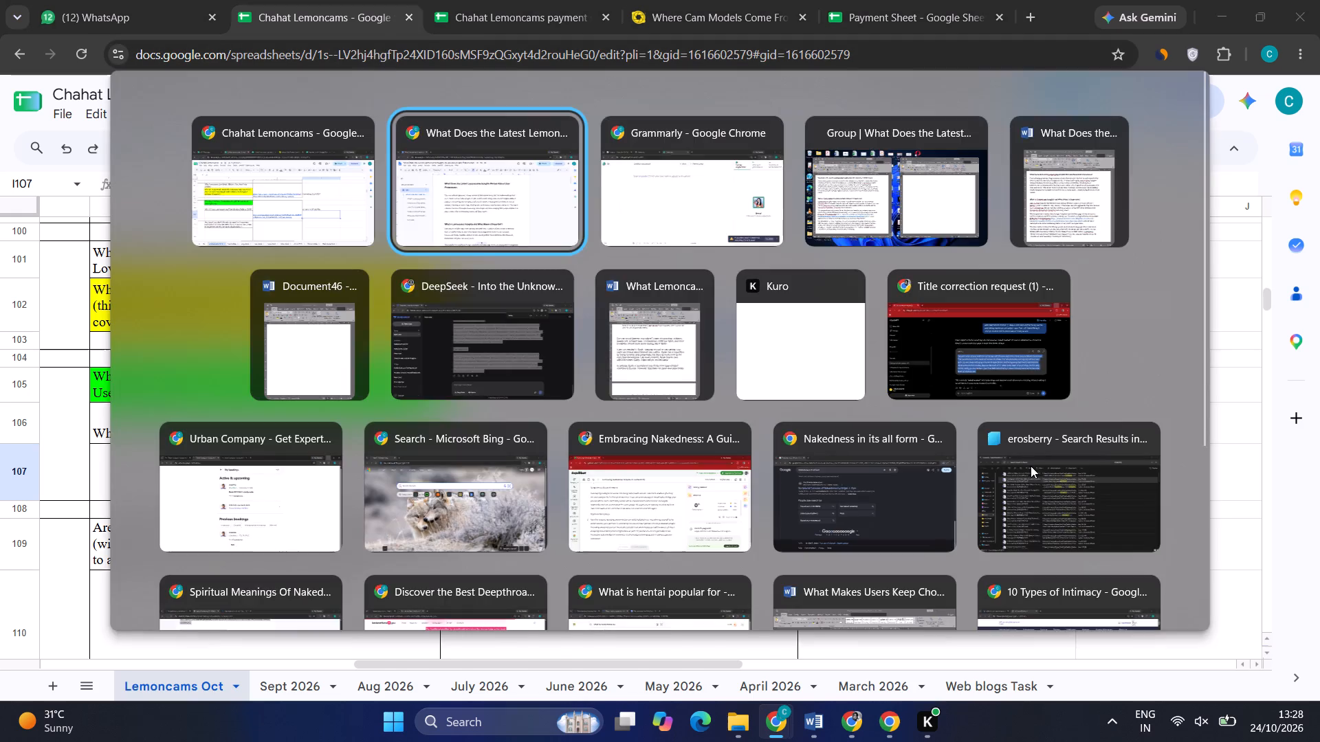
left_click(547, 243)
key("ctrl+f")
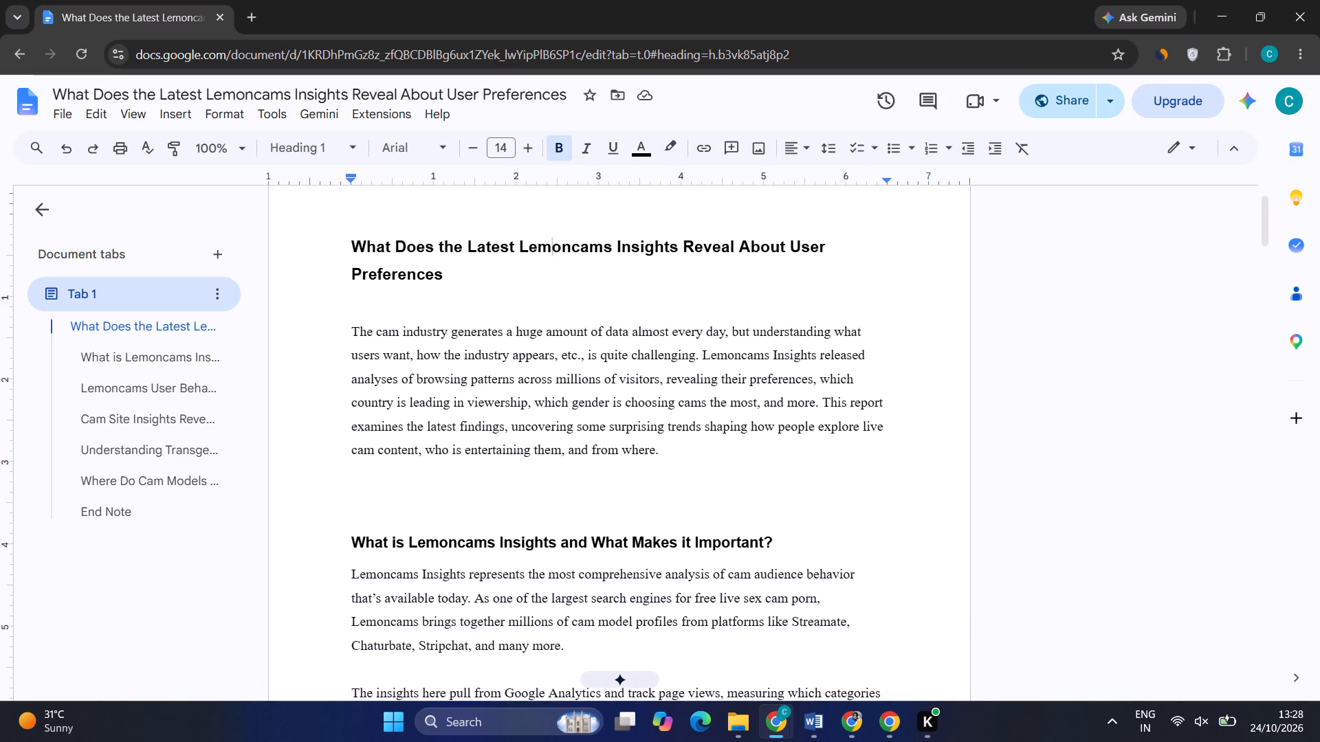
type("the")
key("space")
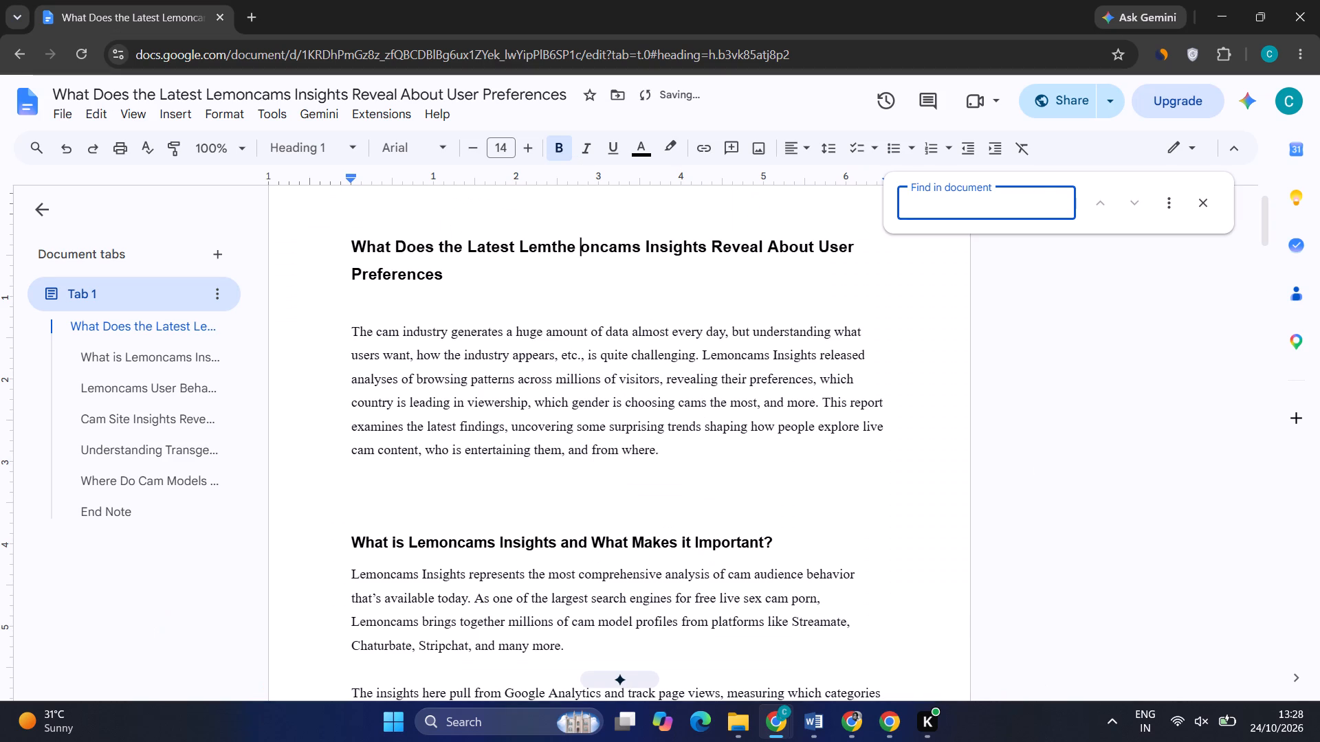
type("the")
key("space")
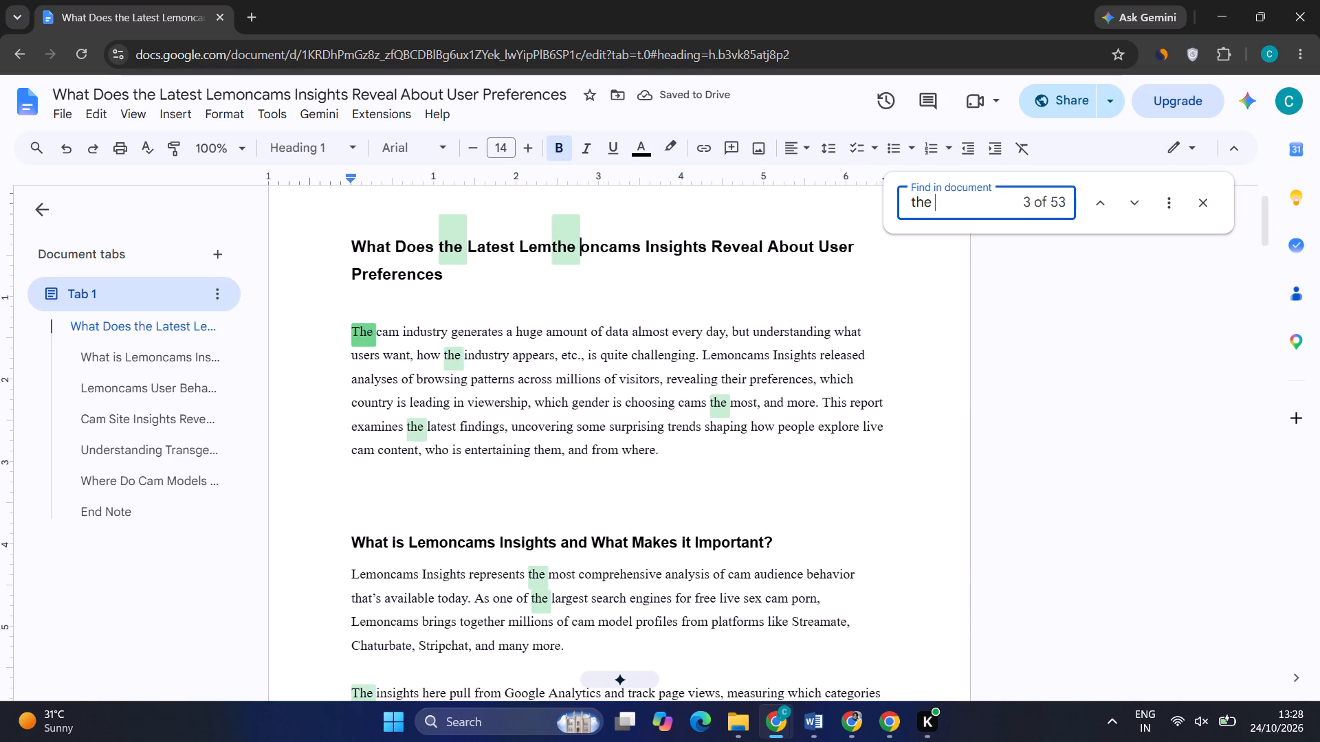
Delete the stray "the " inside the word Lemoncams in the article title.
left_click(611, 257)
key("ctrl+shift+Left")
key("Left")
key("BackSpace")
key("BackSpace")
key("BackSpace")
key("BackSpace")
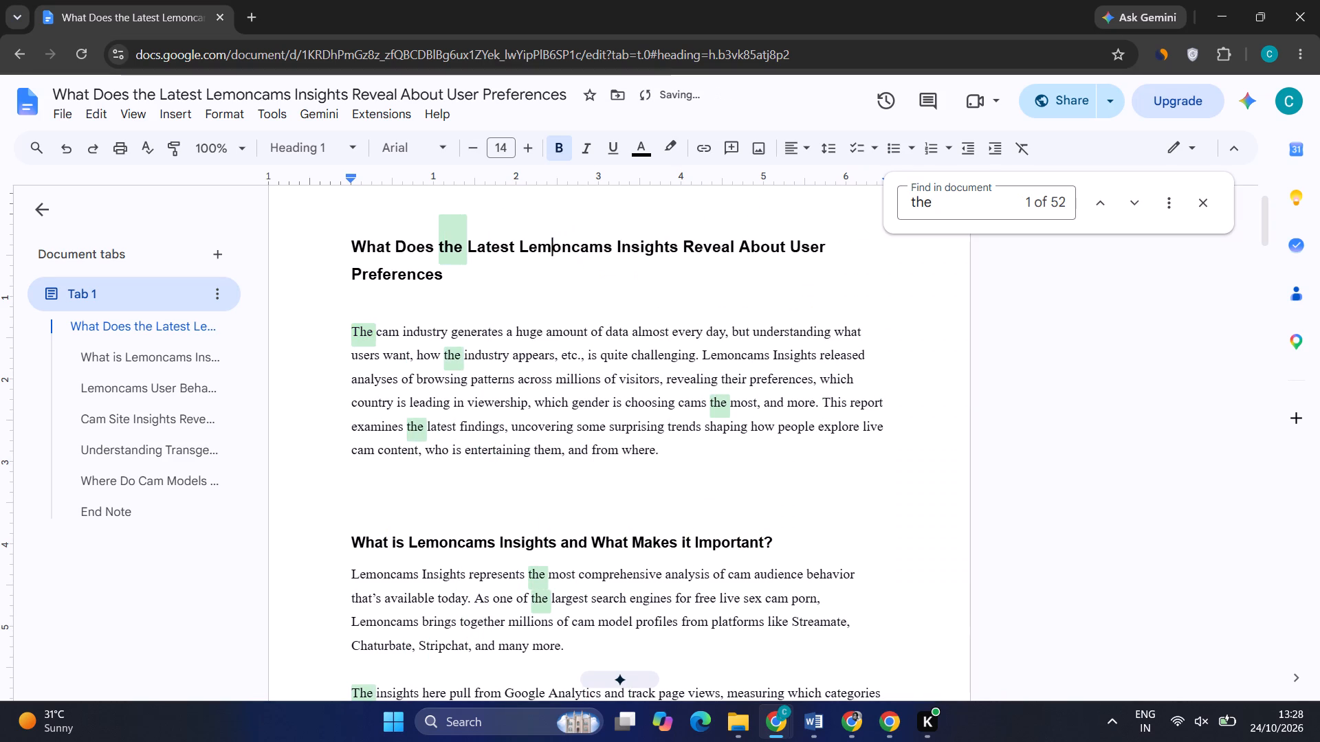
Proofread the introductory paragraph under the article title, from its first sentence into the second sentence about browsing patterns.
key("Down")
key("Right")
key("Right")
key("ctrl+shift+Right")
key("ctrl+shift+Right")
key("ctrl+shift+Right")
key("ctrl+shift+Right")
key("ctrl+shift+Right")
key("ctrl+shift+Right")
key("ctrl+shift+Right")
key("ctrl+shift+Right")
key("ctrl+shift+Right")
key("ctrl+shift+Right")
key("ctrl+shift+Right")
key("ctrl+shift+Right")
key("ctrl+shift+Right")
key("ctrl+shift+Right")
key("ctrl+shift+Right")
key("ctrl+shift+Right")
key("ctrl+shift+Right")
key("ctrl+shift+Right")
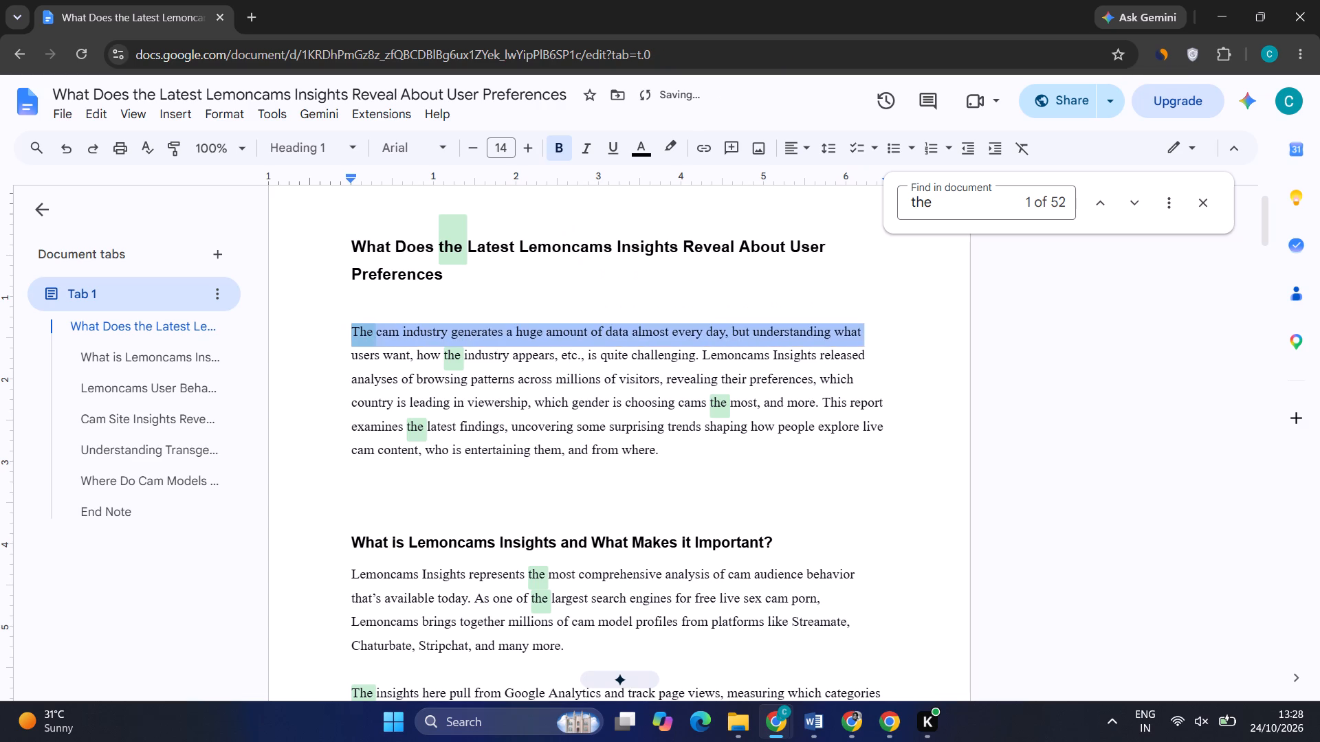
key("Right")
key("ctrl+shift+Right")
key("ctrl+shift+Right")
key("ctrl+shift+Right")
key("ctrl+shift+Right")
key("ctrl+shift+Right")
key("Right")
key("ctrl+shift+Right")
key("Right")
key("ctrl+shift+Right")
key("ctrl+shift+Right")
key("ctrl+shift+Right")
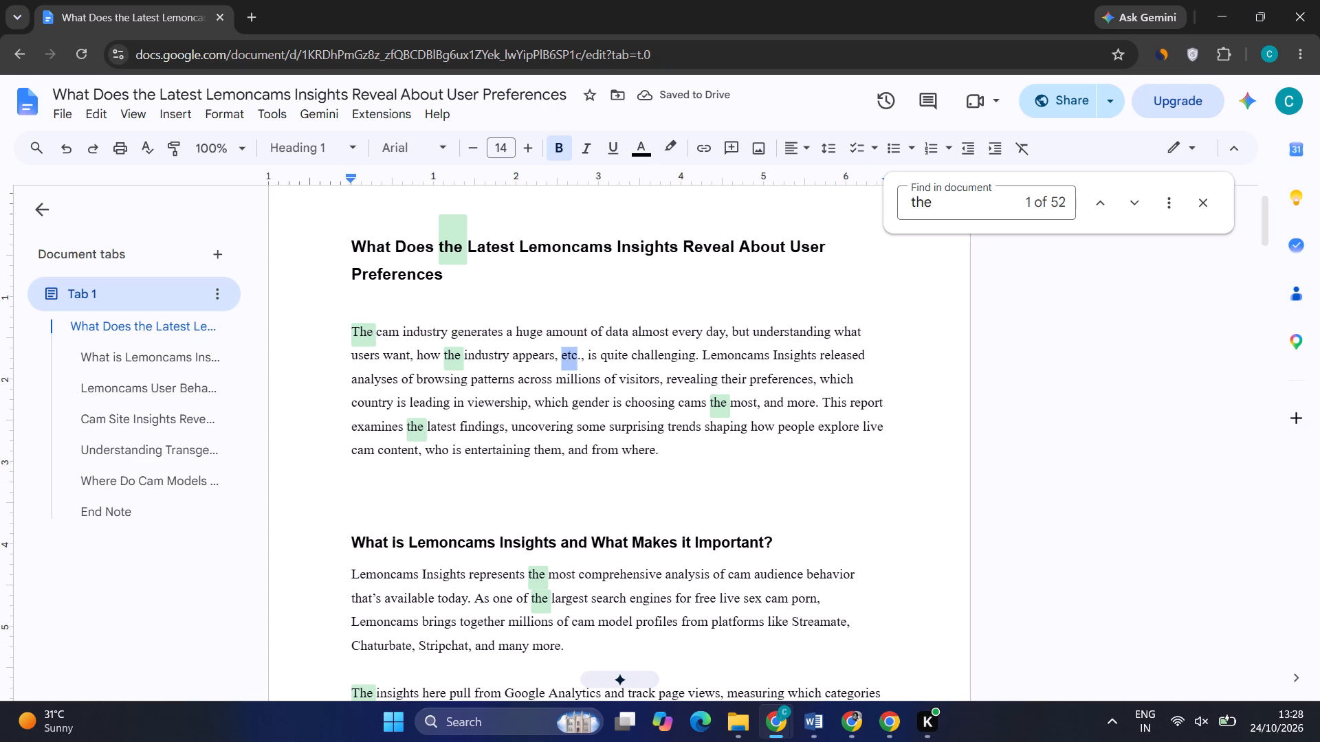
key("Right")
key("ctrl+shift+Right")
key("ctrl+shift+Right")
key("ctrl+shift+Right")
key("ctrl+shift+Right")
key("ctrl+shift+Right")
key("ctrl+shift+Right")
key("ctrl+shift+Right")
key("Right")
key("ctrl+shift+Right")
key("ctrl+shift+Right")
key("ctrl+shift+Right")
key("ctrl+shift+Right")
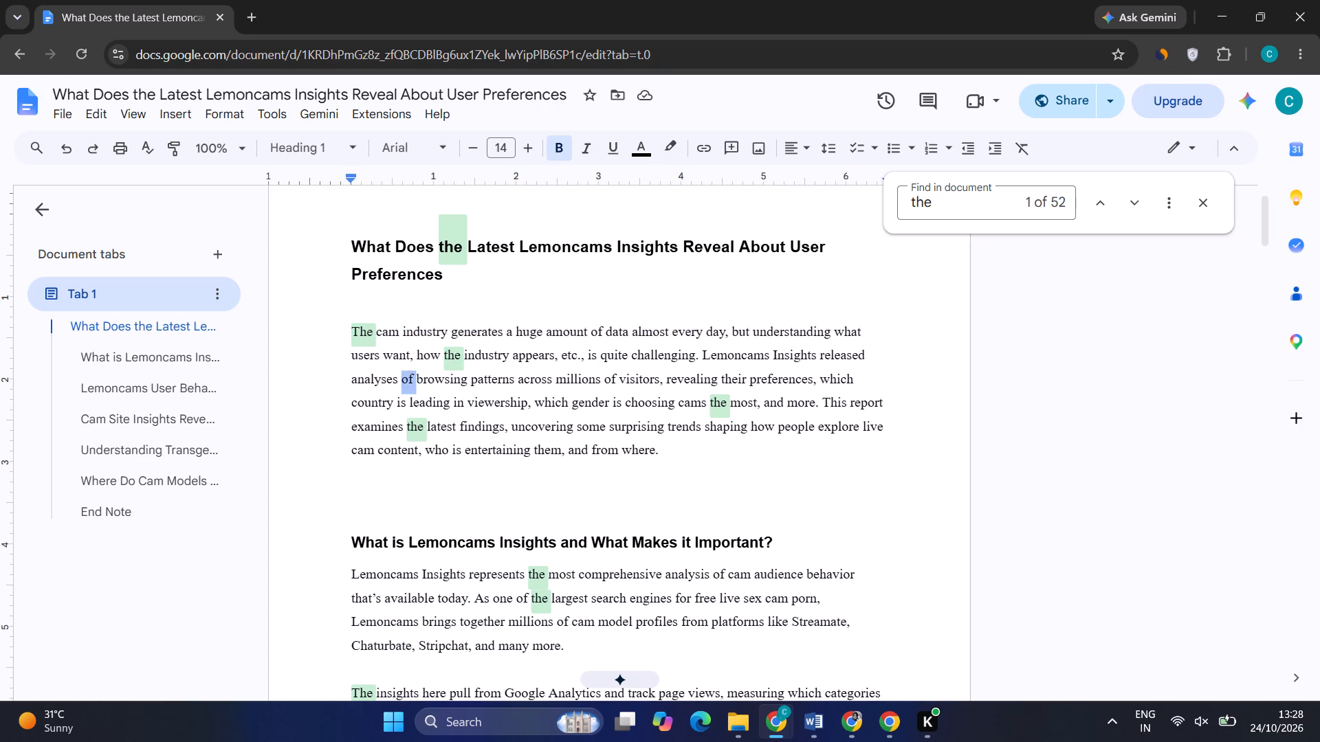
key("Right")
key("ctrl+shift+Right")
key("ctrl+shift+Right")
key("ctrl+shift+Right")
key("ctrl+shift+Right")
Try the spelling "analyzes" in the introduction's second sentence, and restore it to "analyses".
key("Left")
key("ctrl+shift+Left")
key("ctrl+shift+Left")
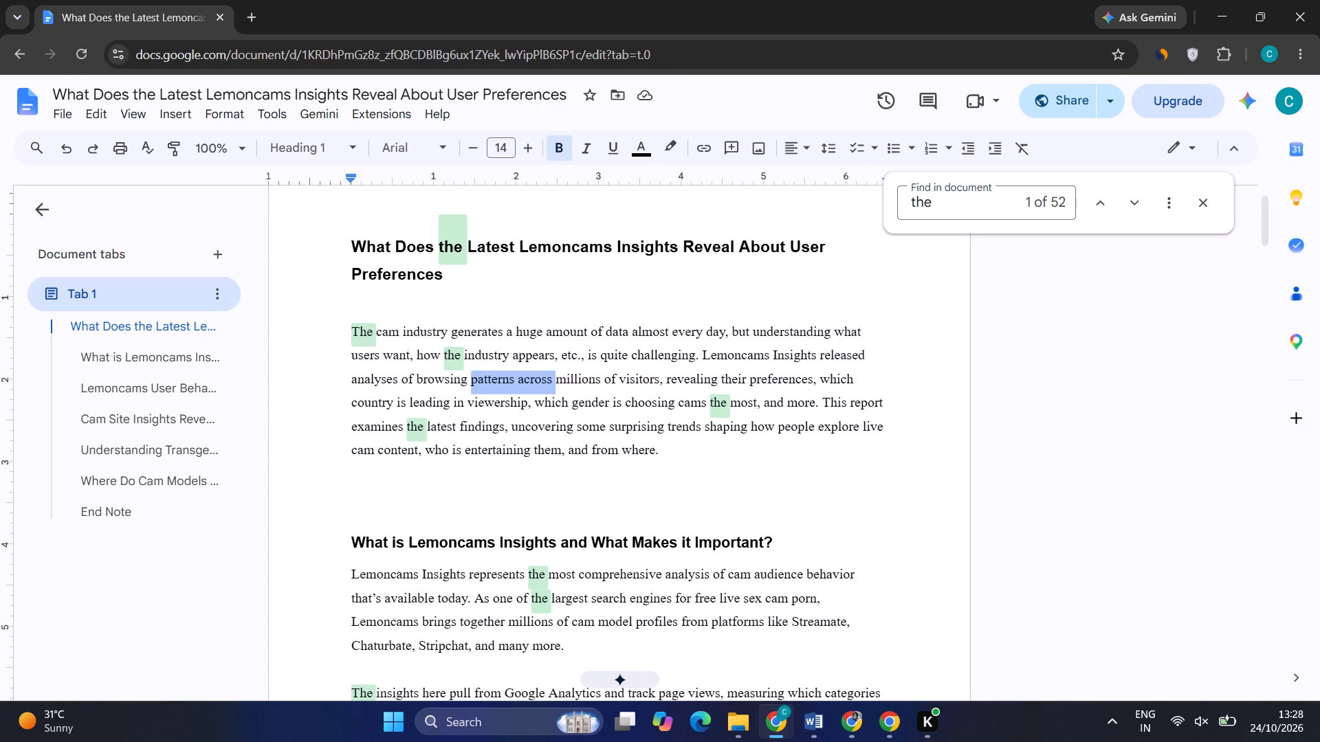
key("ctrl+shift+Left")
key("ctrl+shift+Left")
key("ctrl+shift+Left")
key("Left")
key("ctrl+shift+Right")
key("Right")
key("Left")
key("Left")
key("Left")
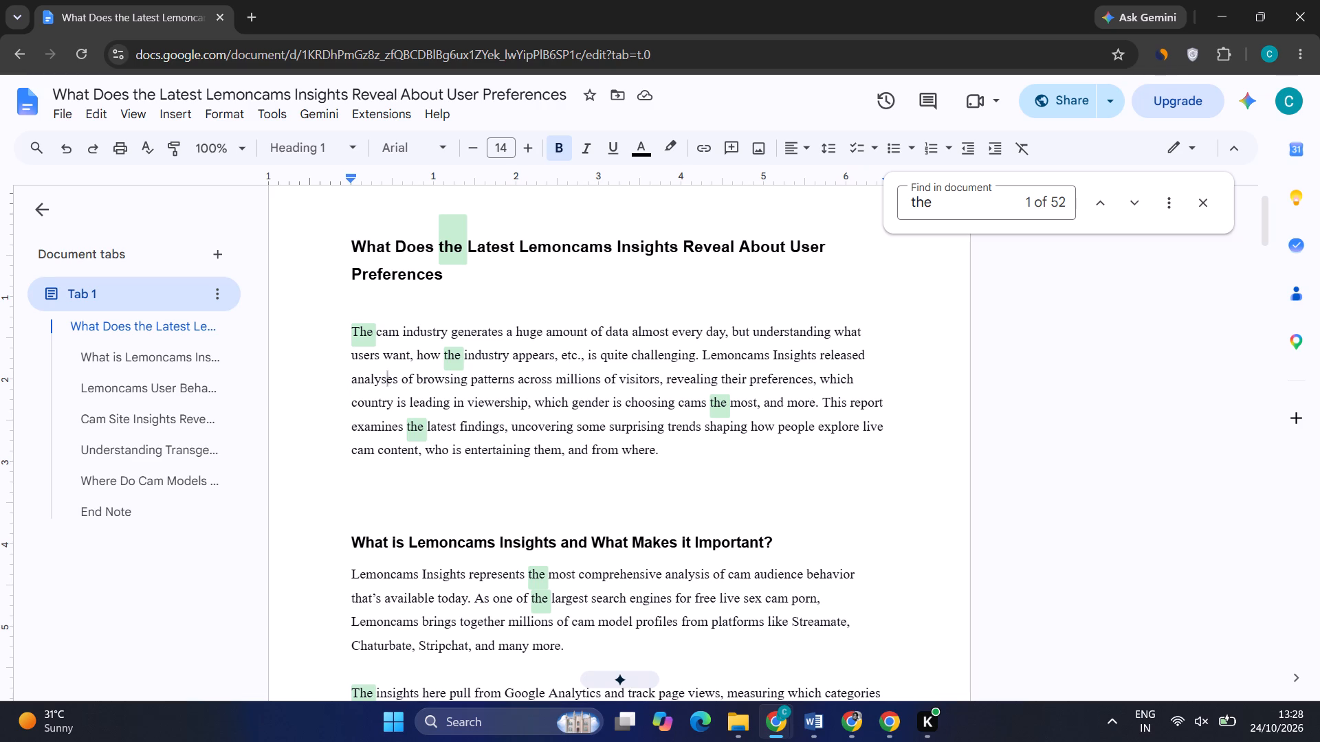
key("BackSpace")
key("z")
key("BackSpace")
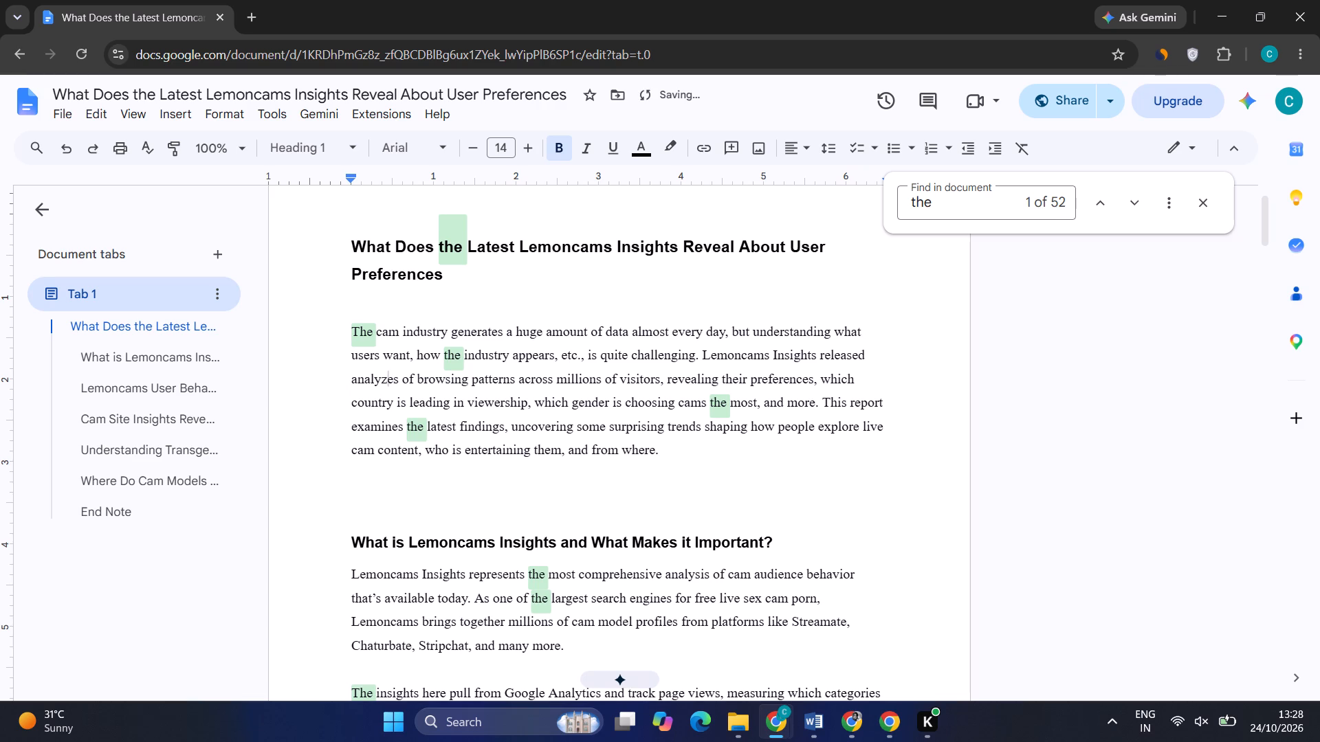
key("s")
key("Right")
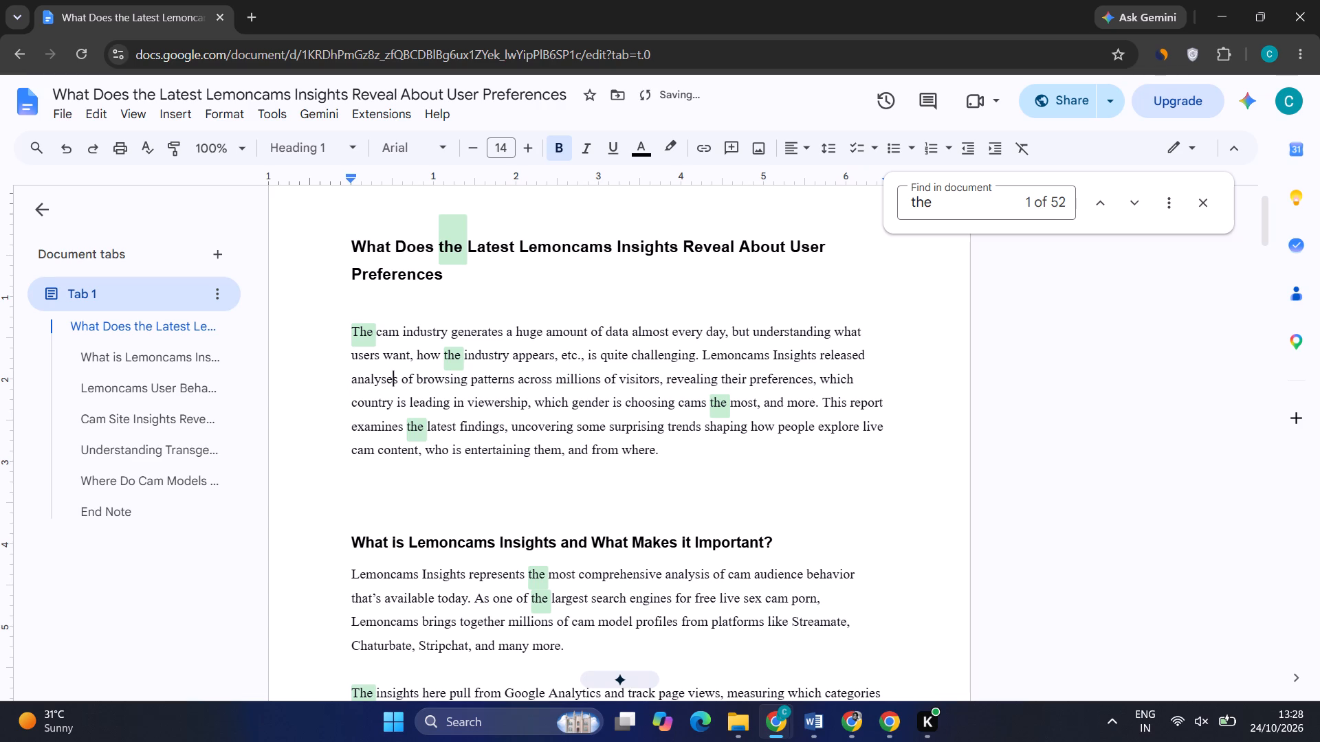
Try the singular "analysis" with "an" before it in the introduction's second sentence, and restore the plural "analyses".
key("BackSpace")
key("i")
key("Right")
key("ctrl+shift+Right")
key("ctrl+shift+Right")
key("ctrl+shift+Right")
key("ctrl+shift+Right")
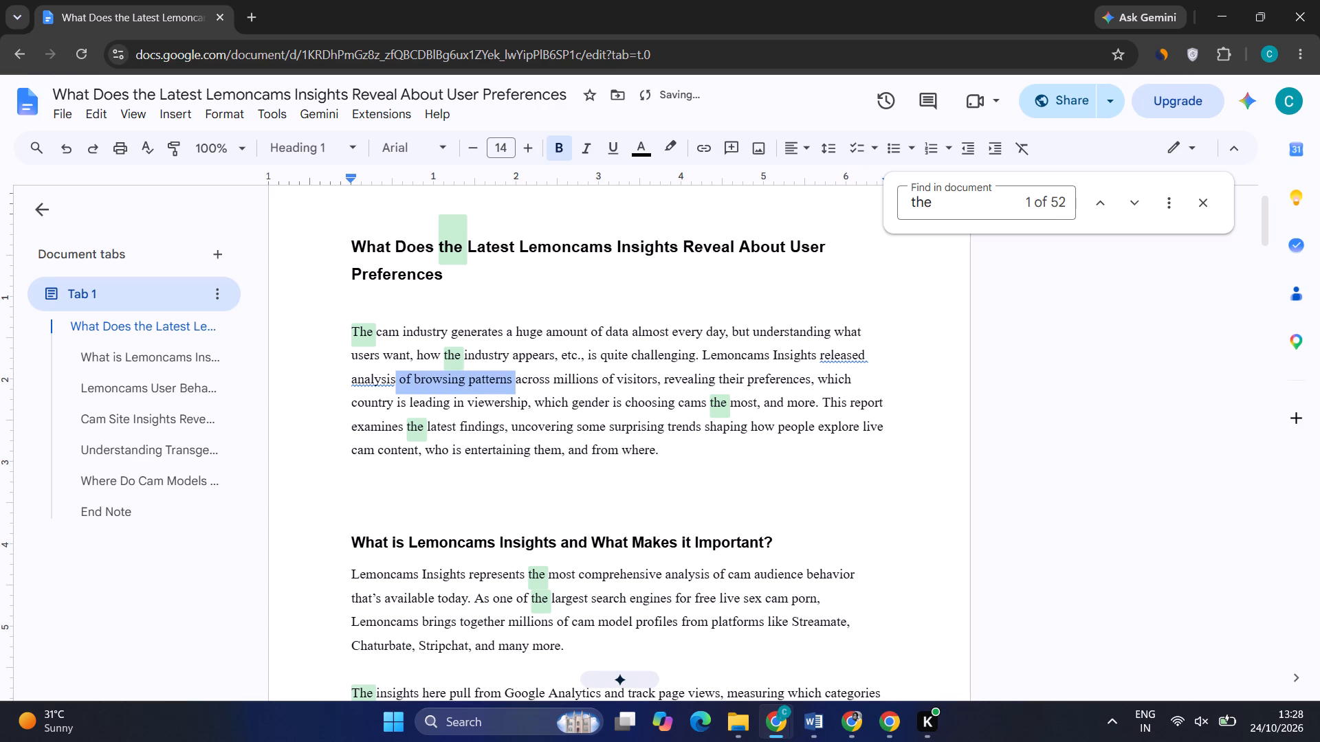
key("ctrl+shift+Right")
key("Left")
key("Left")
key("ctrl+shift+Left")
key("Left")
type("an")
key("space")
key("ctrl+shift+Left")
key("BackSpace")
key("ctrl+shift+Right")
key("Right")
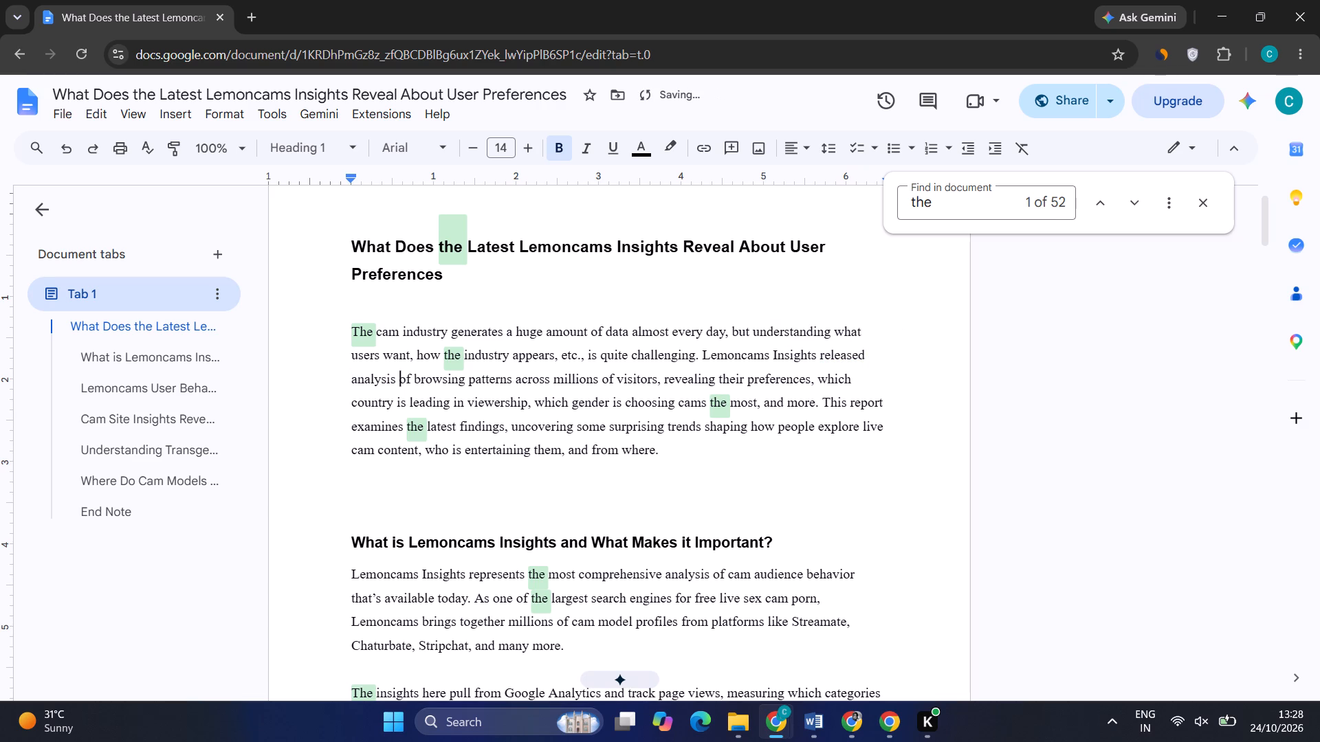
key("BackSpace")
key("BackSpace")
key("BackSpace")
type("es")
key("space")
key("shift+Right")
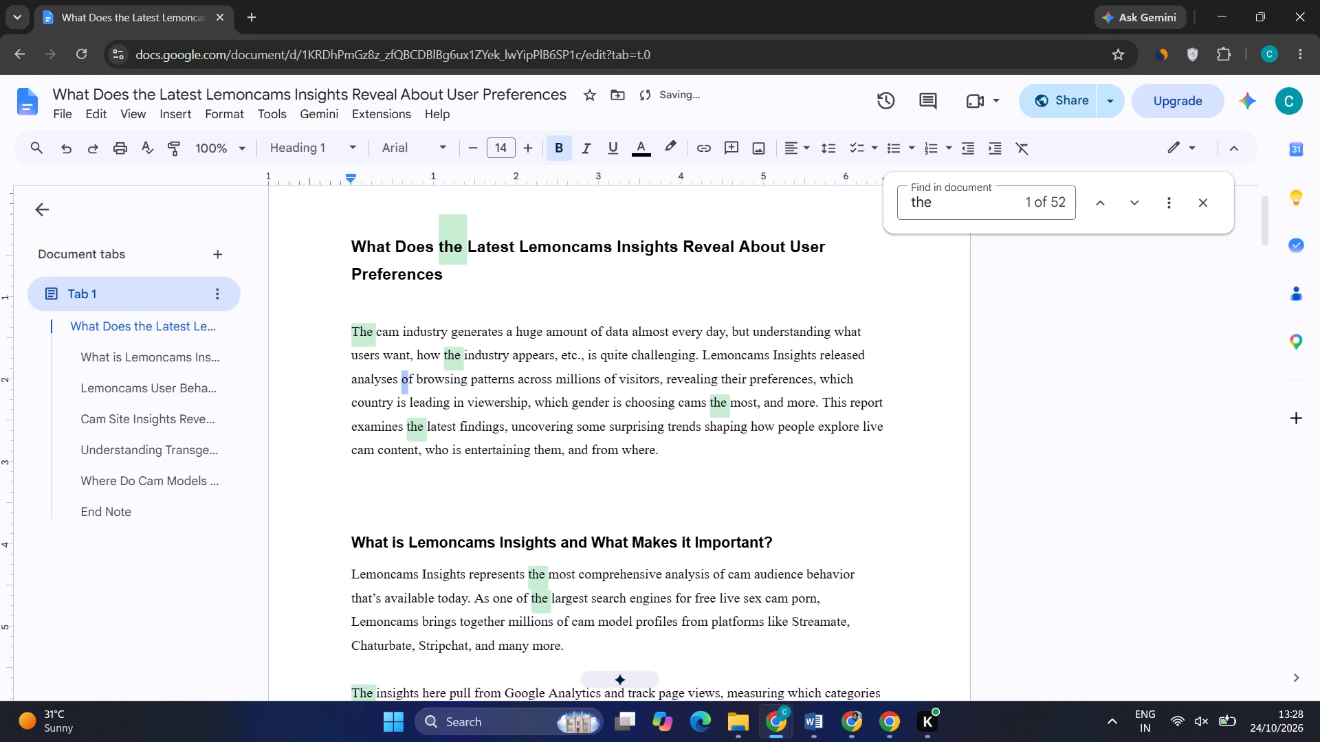
Proofread the rest of the introduction's second sentence, through the clauses on viewership and gender, and go back to "browsing patterns".
key("Right")
key("ctrl+shift+Right")
key("ctrl+shift+Right")
key("ctrl+shift+Right")
key("ctrl+shift+Right")
key("ctrl+shift+Right")
key("ctrl+shift+Right")
key("ctrl+shift+Right")
key("ctrl+shift+Right")
key("ctrl+shift+Right")
key("ctrl+shift+Right")
key("ctrl+shift+Right")
key("Right")
key("ctrl+shift+Right")
key("Right")
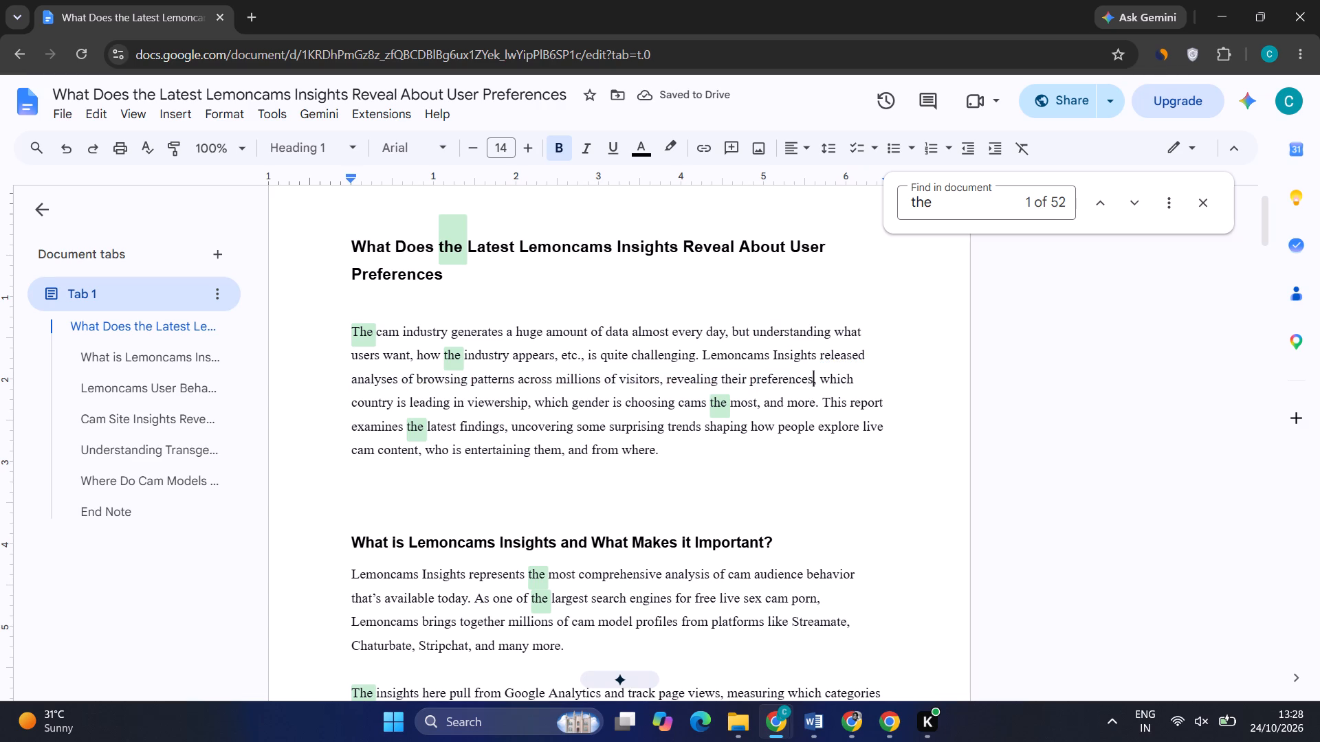
key("ctrl+shift+Right")
key("ctrl+shift+Right")
key("ctrl+shift+Right")
key("ctrl+shift+Right")
key("ctrl+shift+Right")
key("ctrl+shift+Right")
key("ctrl+shift+Right")
key("ctrl+shift+Right")
key("ctrl+shift+Right")
key("ctrl+shift+Right")
key("ctrl+shift+Right")
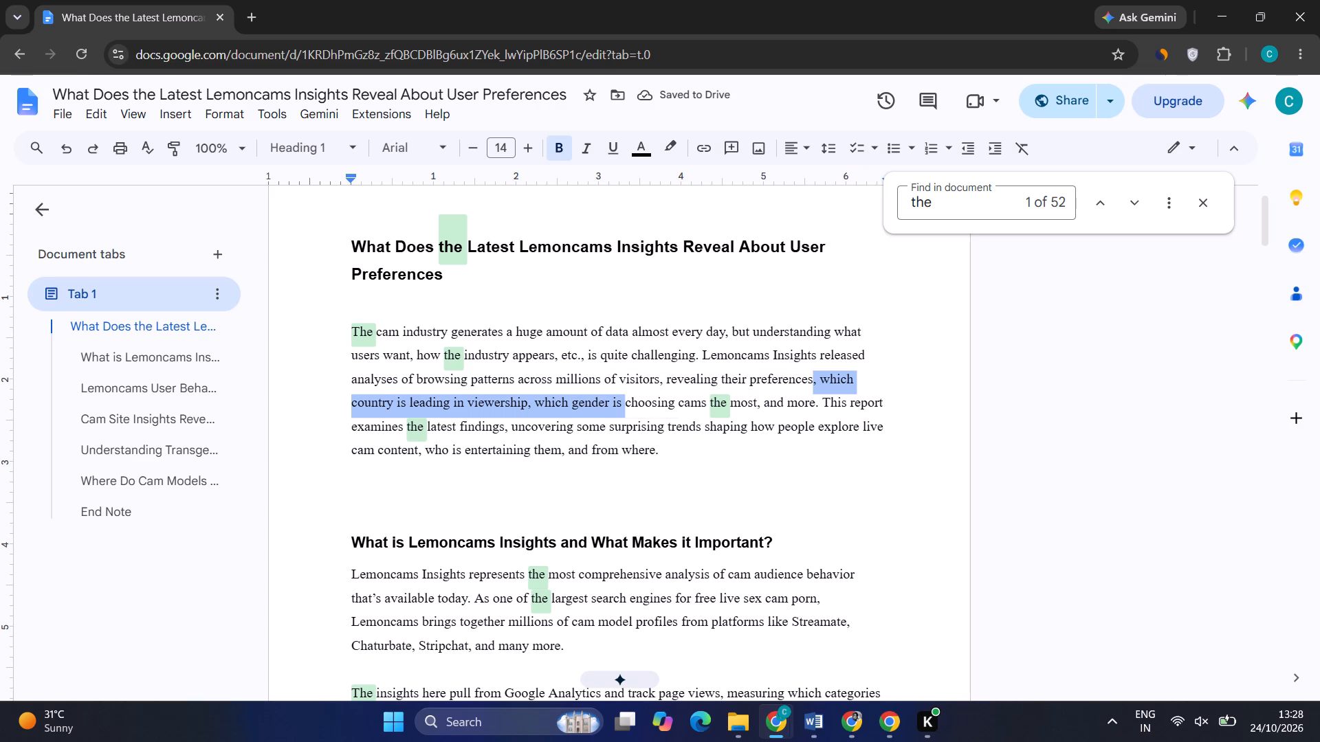
key("ctrl+shift+Right")
key("ctrl+shift+Right")
key("ctrl+shift+Right")
key("Left")
key("ctrl+shift+Left")
key("ctrl+shift+Left")
key("ctrl+shift+Left")
key("ctrl+shift+Left")
key("ctrl+shift+Left")
key("ctrl+shift+Left")
key("ctrl+shift+Left")
key("ctrl+shift+Left")
key("ctrl+shift+Left")
key("ctrl+shift+Left")
key("Left")
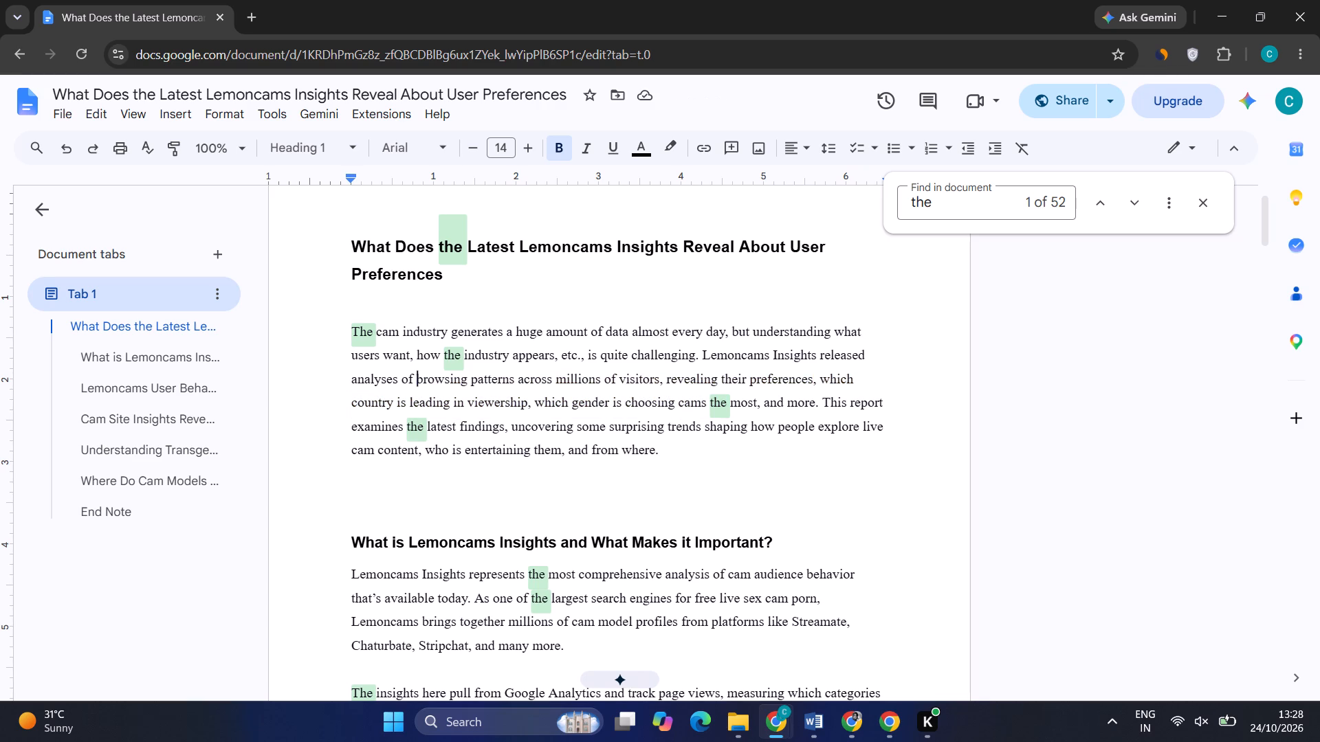
Change "revealing" to "reveals" after "millions of visitors" in the introduction's second sentence.
key("ctrl+shift+Right")
key("ctrl+shift+Right")
key("ctrl+shift+Right")
key("Right")
key("ctrl+shift+Right")
key("ctrl+shift+Right")
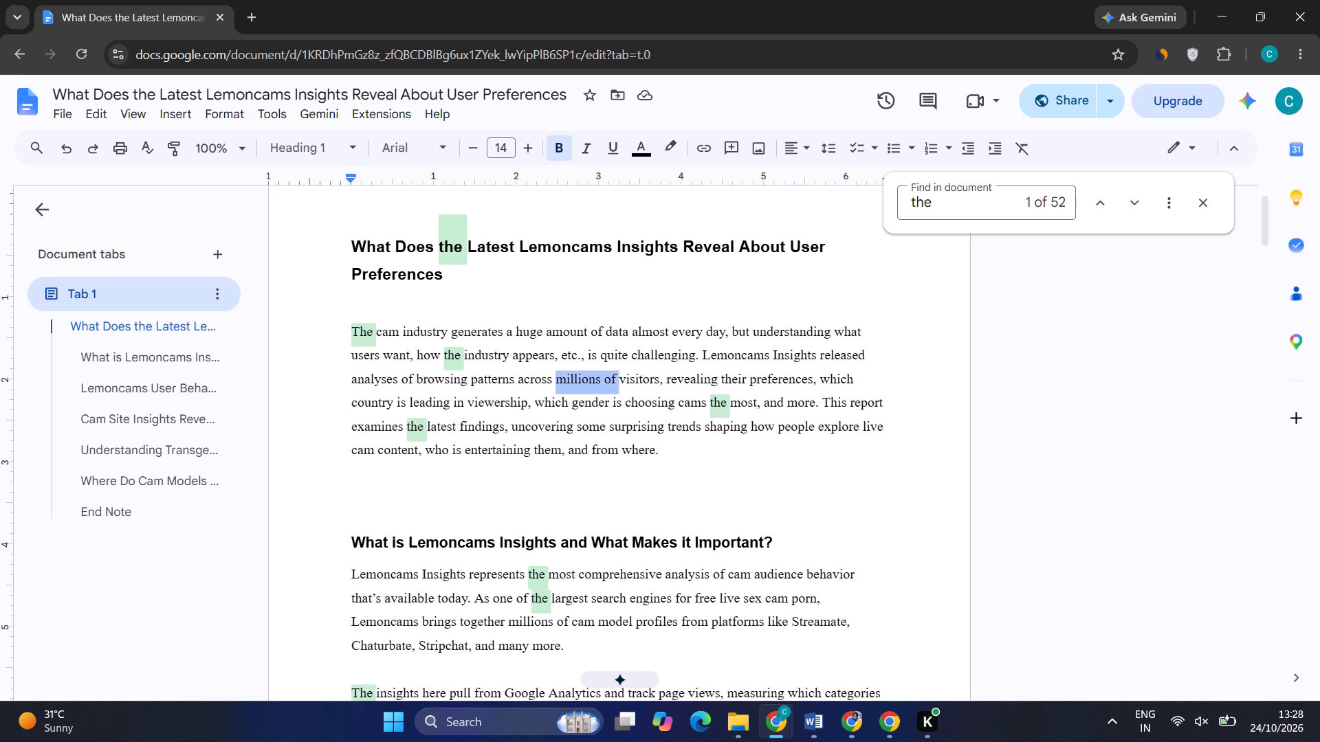
key("ctrl+shift+Right")
key("Right")
key("ctrl+shift+Right")
key("ctrl+shift+Right")
key("Right")
key("Left")
key("BackSpace")
key("BackSpace")
key("BackSpace")
key("s")
key("Right")
Replace "their" with "user's" before "preferences" in the introduction's second sentence.
key("ctrl+shift+Right")
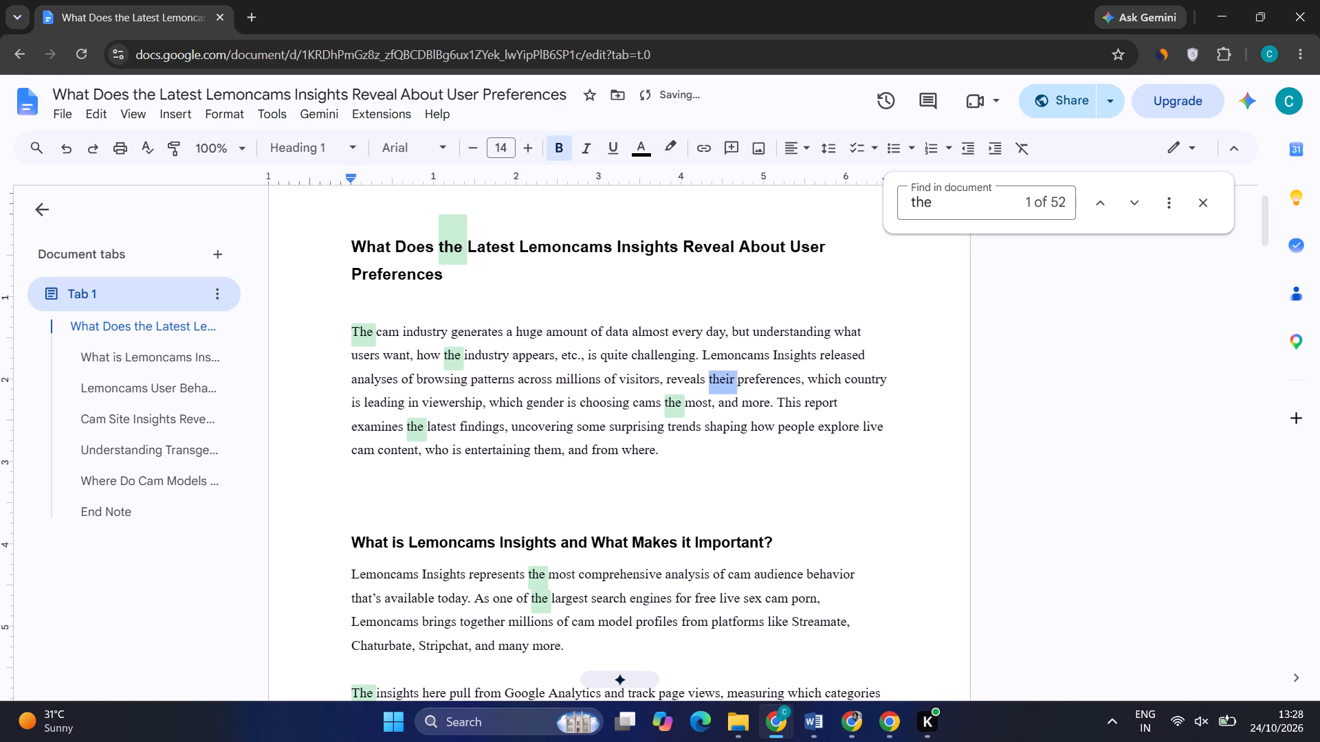
type("mo")
key("BackSpace")
key("BackSpace")
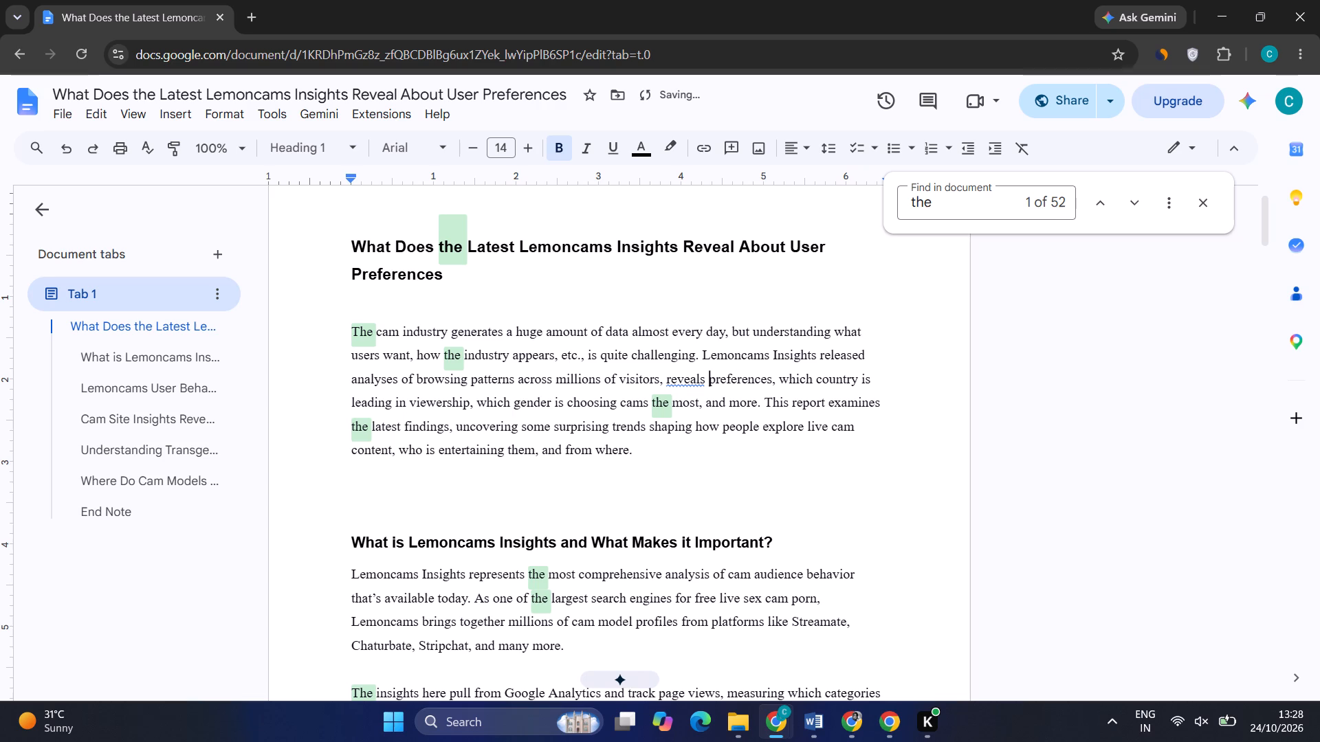
type("users")
key("BackSpace")
type("'s")
key("space")
key("End")
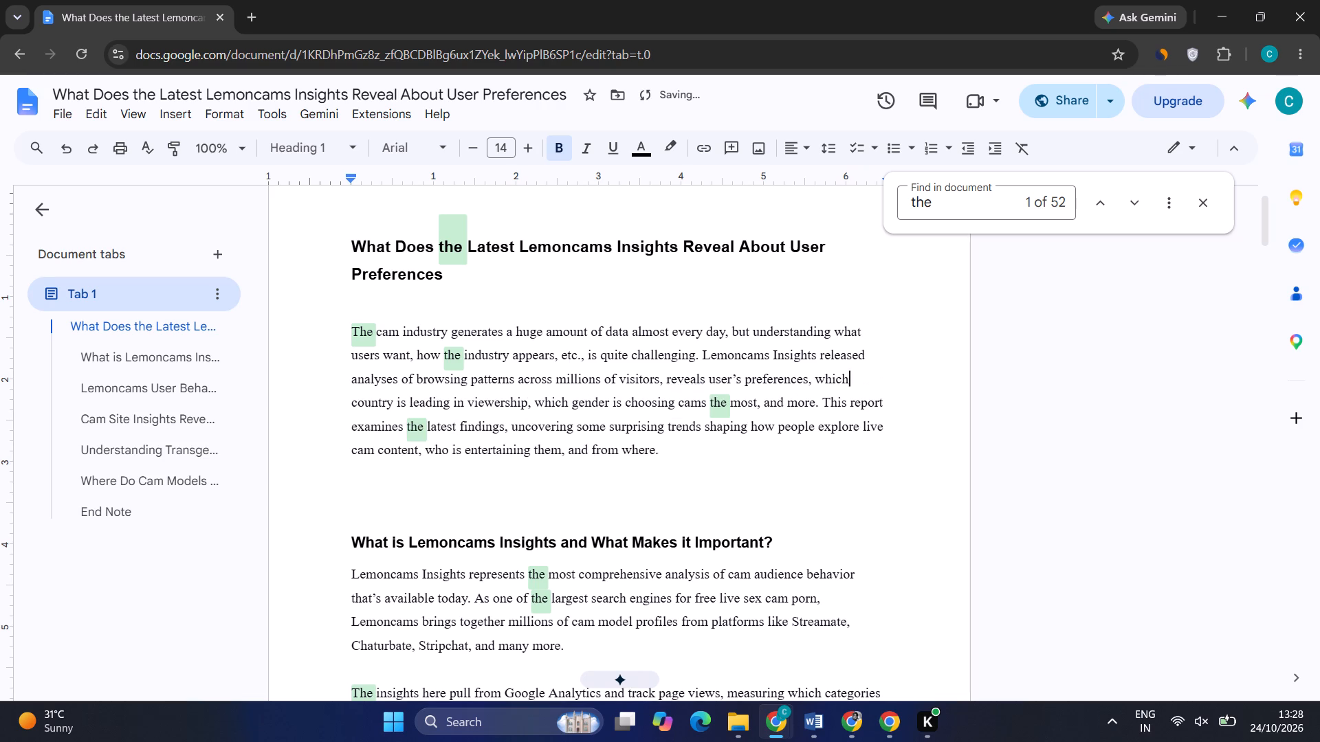
Proofread the rest of the introduction's second sentence, from "country is leading in viewership" through "and more".
key("Right")
key("ctrl+shift+Right")
key("ctrl+shift+Right")
key("ctrl+shift+Right")
key("ctrl+shift+Right")
key("ctrl+shift+Right")
key("ctrl+shift+Right")
key("ctrl+shift+Right")
key("ctrl+shift+Right")
key("ctrl+shift+Right")
key("Right")
key("ctrl+shift+Right")
key("ctrl+shift+Right")
key("ctrl+shift+Right")
key("ctrl+shift+Right")
key("ctrl+shift+Right")
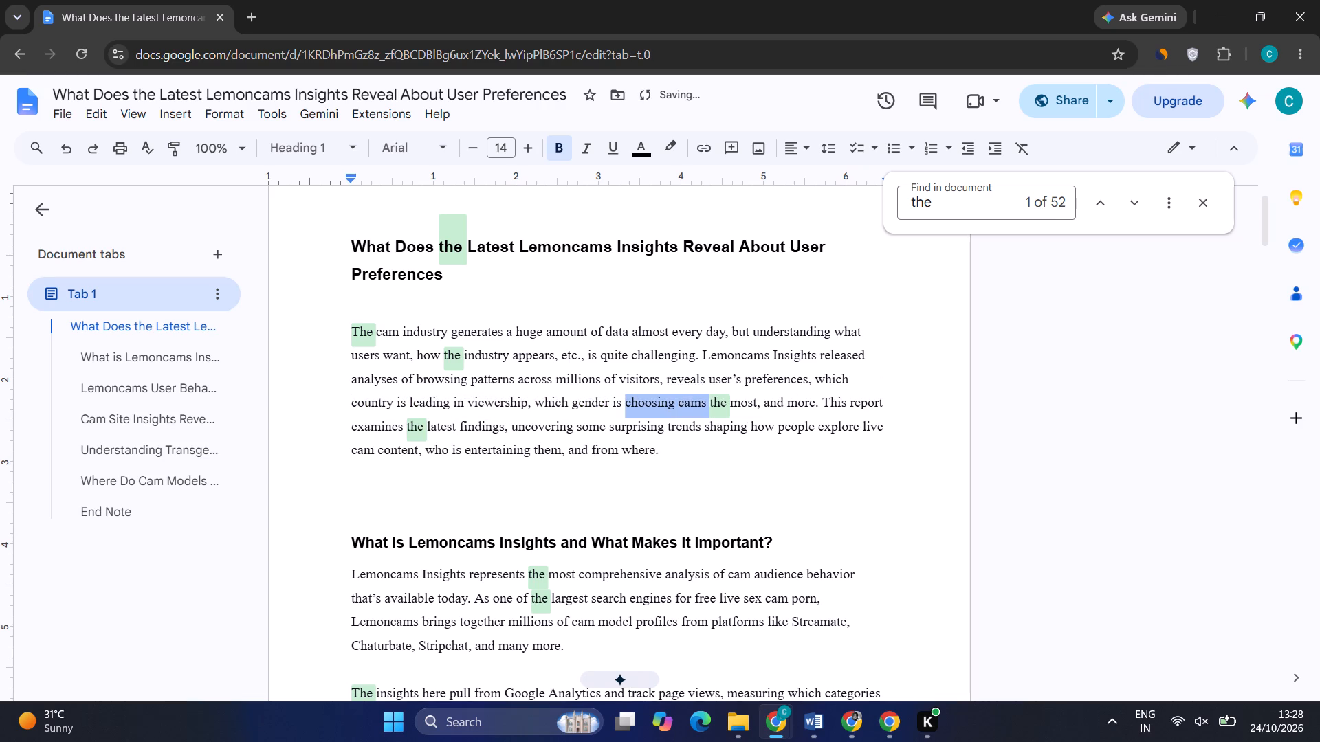
key("Right")
key("ctrl+shift+Right")
key("ctrl+shift+Right")
key("ctrl+shift+Right")
key("ctrl+shift+Right")
key("ctrl+shift+Right")
key("ctrl+shift+Right")
key("ctrl+shift+Right")
key("ctrl+shift+Right")
Proofread the introduction's last sentence on the latest findings, through "and from where".
key("Right")
key("ctrl+shift+Right")
key("Right")
key("ctrl+shift+Right")
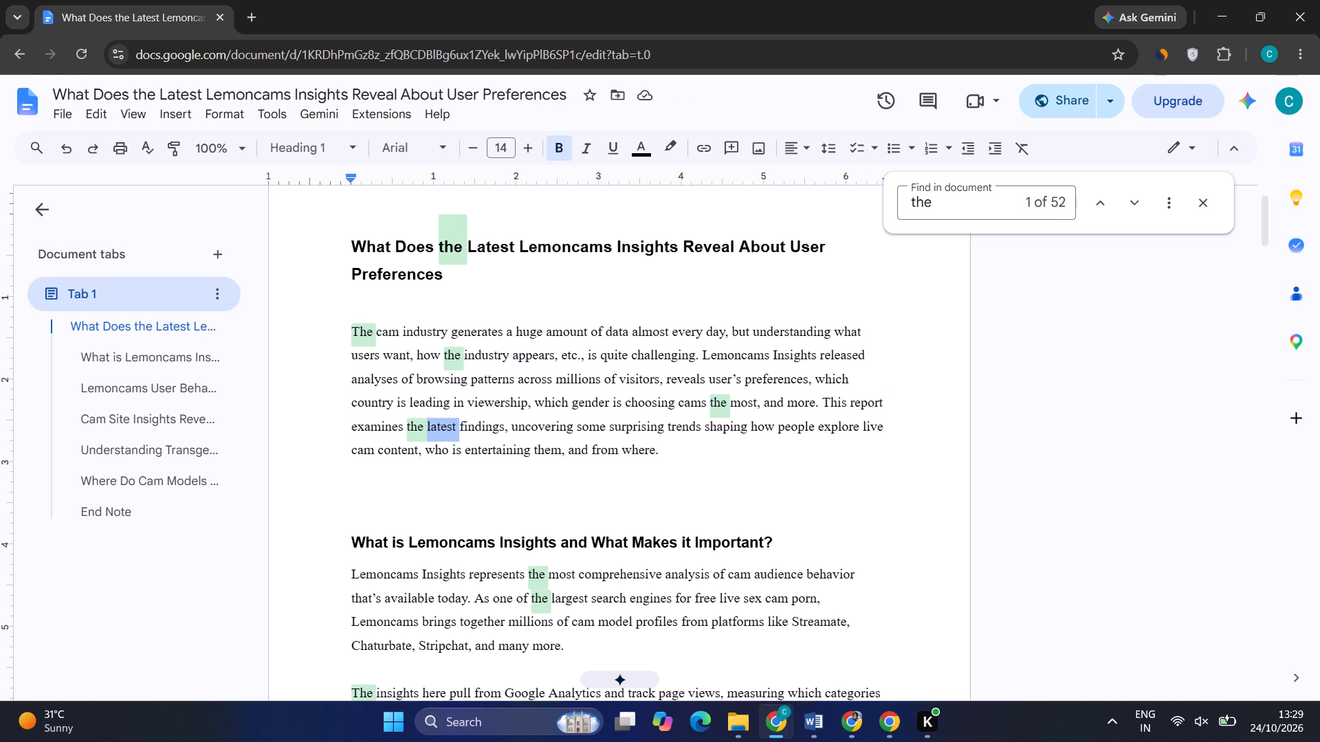
key("ctrl+shift+Right")
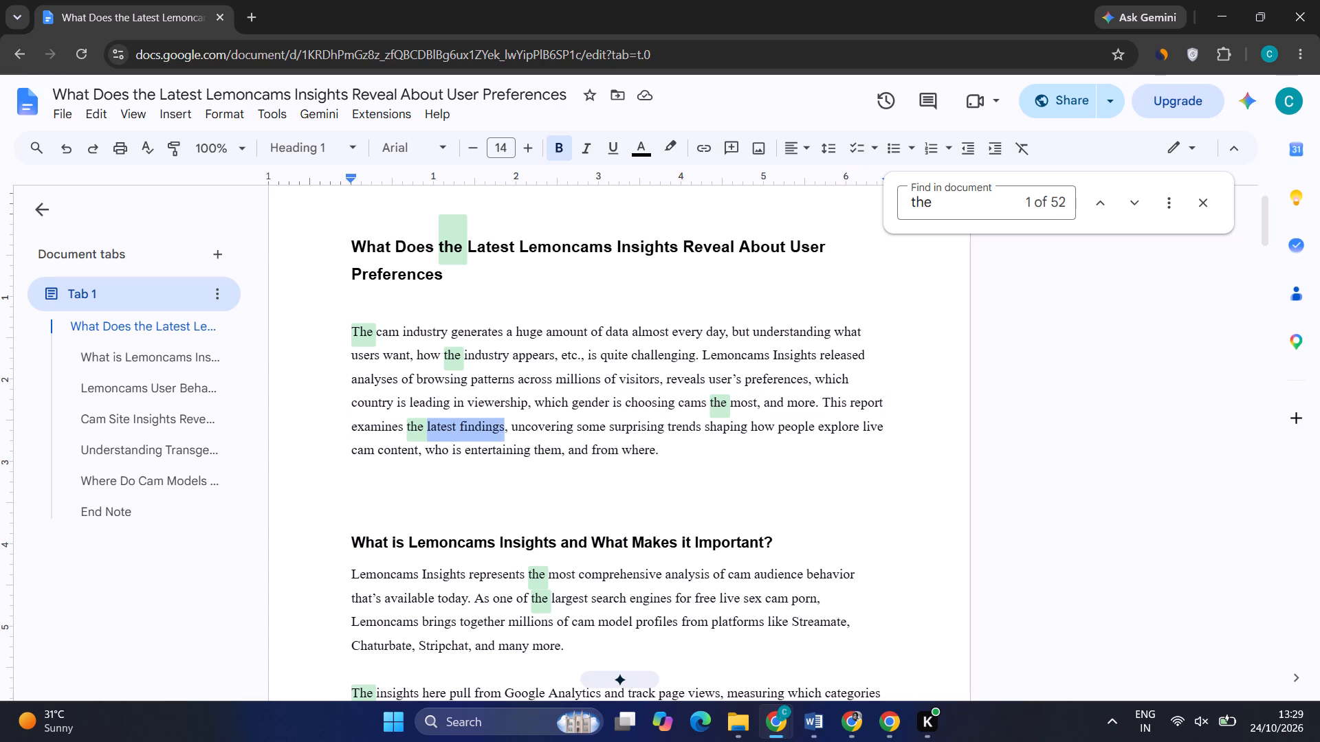
key("ctrl+shift+Right")
key("ctrl+shift+Right")
key("ctrl+shift+Right")
key("ctrl+shift+Right")
key("ctrl+shift+Right")
key("ctrl+shift+Right")
key("ctrl+shift+Right")
key("ctrl+shift+Down")
key("ctrl+shift+Down")
key("ctrl+shift+Down")
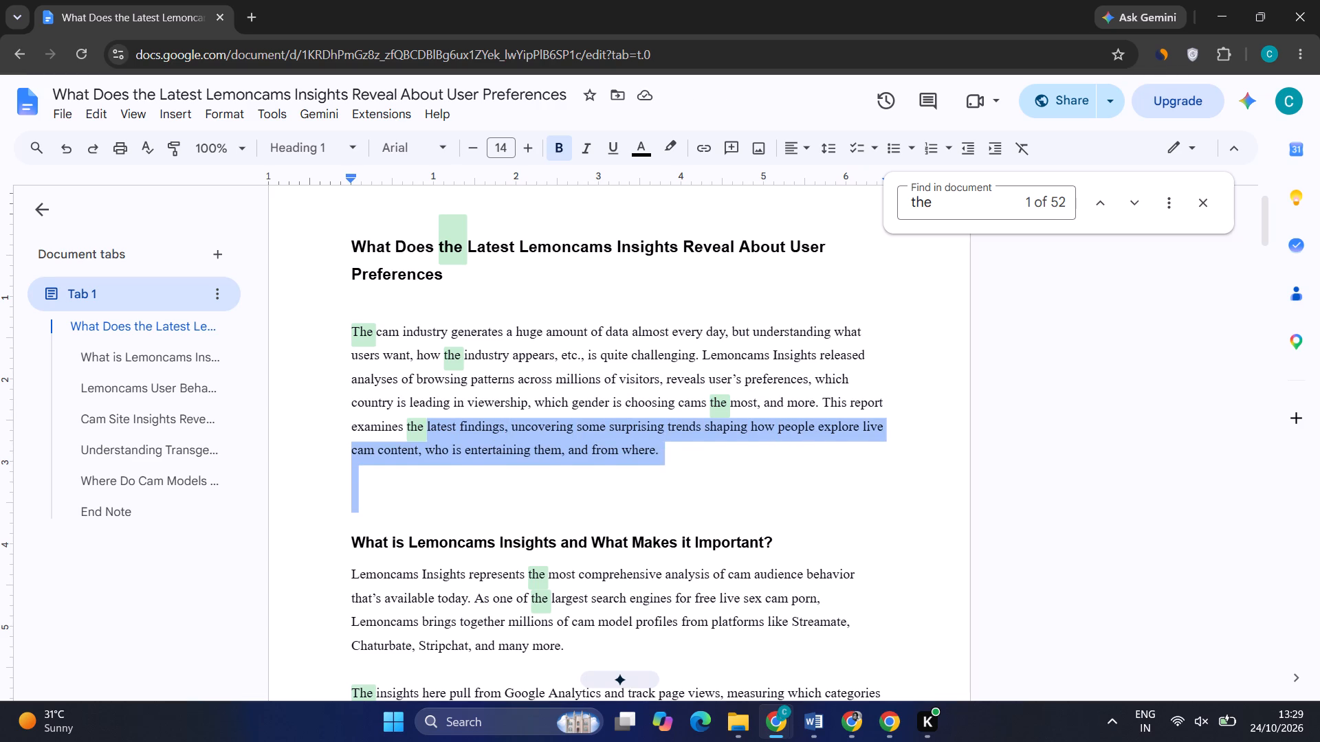
Proofread the first sentence under the heading "What is Lemoncams Insights and What Makes it Important?".
key("Right")
key("ctrl+shift+Down")
key("Right")
key("ctrl+shift+Down")
key("Left")
key("ctrl+shift+Right")
key("ctrl+shift+Right")
key("ctrl+shift+Right")
key("ctrl+shift+Right")
key("ctrl+shift+Right")
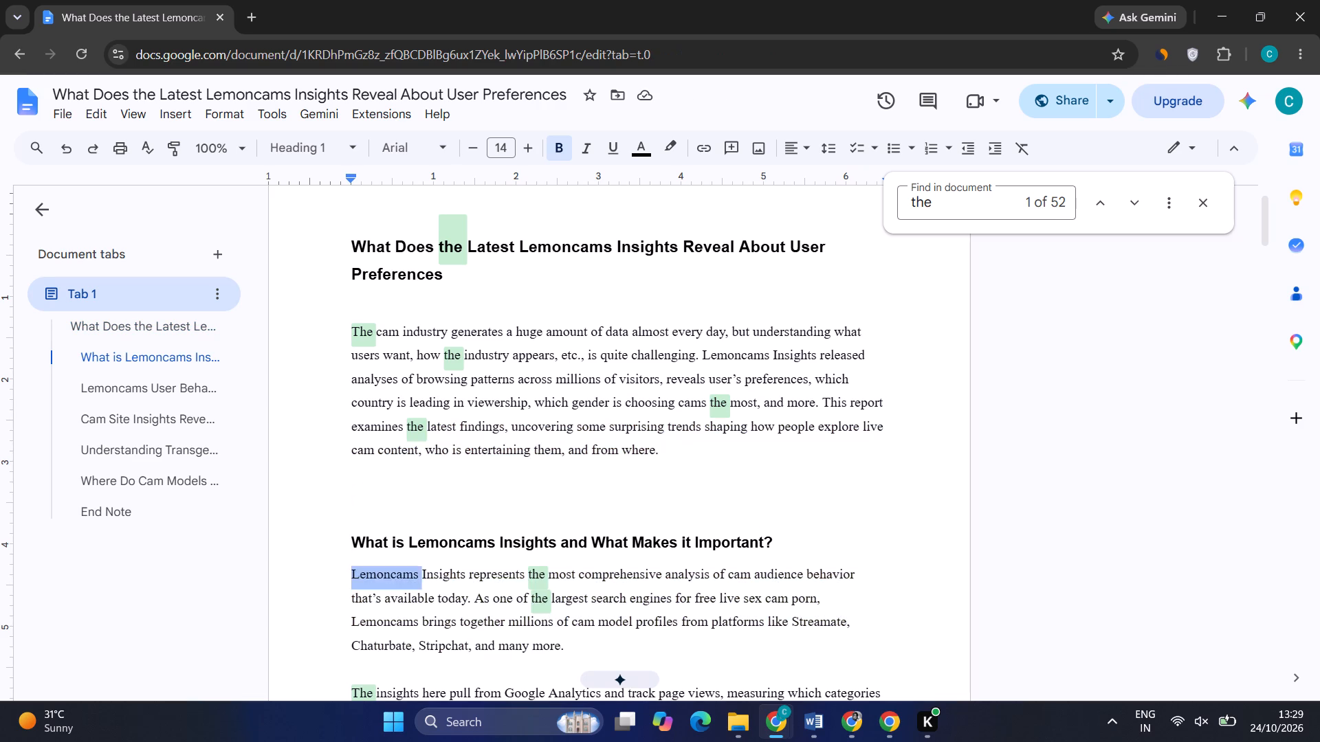
key("Right")
key("ctrl+shift+Right")
key("ctrl+shift+Right")
key("ctrl+shift+Right")
key("ctrl+shift+Right")
key("ctrl+shift+Right")
key("ctrl+shift+Right")
key("ctrl+shift+Right")
key("ctrl+shift+Right")
key("Right")
key("ctrl+shift+Right")
key("ctrl+shift+Right")
key("ctrl+shift+Right")
key("ctrl+shift+Right")
key("Right")
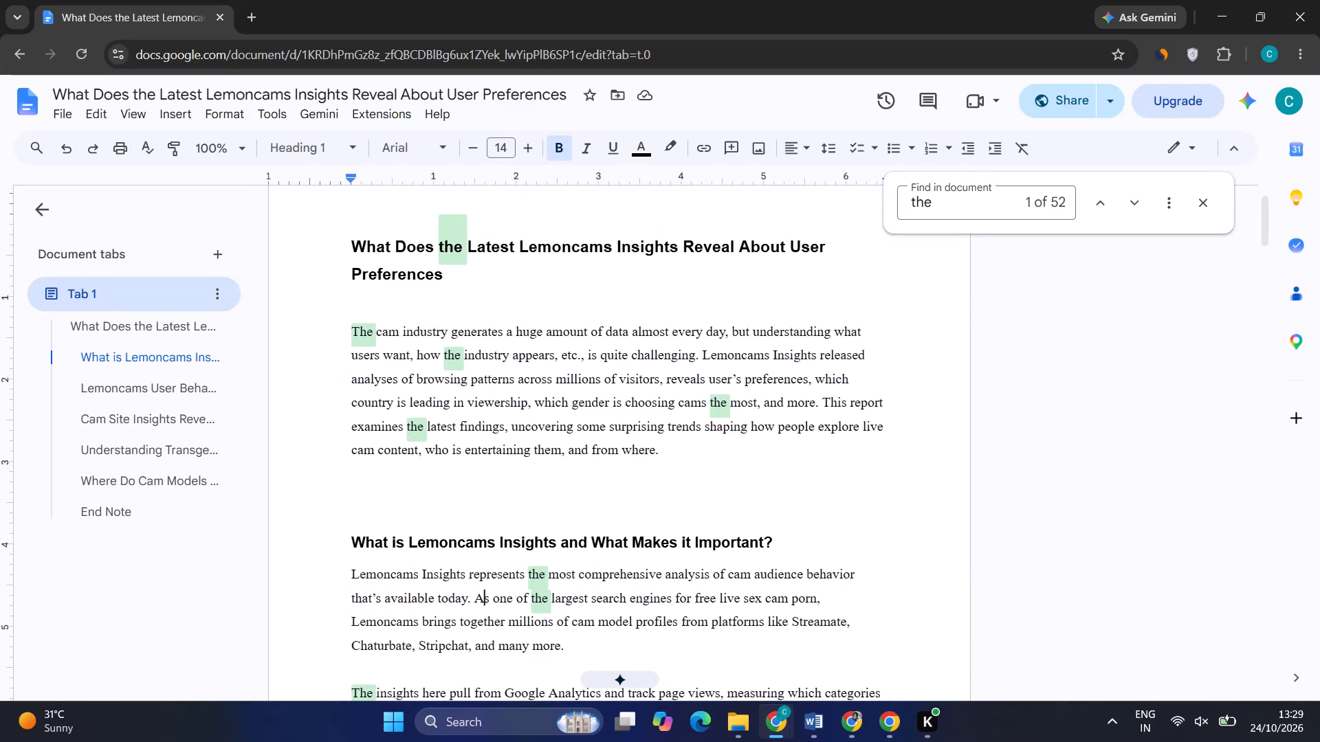
Proofread the same paragraph's second sentence, from "As one of the largest search engines" through "and many more".
key("ctrl+shift+Right")
key("ctrl+shift+Right")
key("ctrl+shift+Right")
key("ctrl+shift+Right")
key("ctrl+shift+Right")
key("Right")
key("ctrl+shift+Right")
key("ctrl+shift+Right")
key("ctrl+shift+Right")
key("ctrl+shift+Right")
key("ctrl+shift+Right")
key("ctrl+shift+Right")
key("ctrl+shift+Right")
key("ctrl+shift+Right")
key("ctrl+shift+Right")
key("Right")
key("shift+Right")
key("Right")
key("ctrl+shift+Right")
key("ctrl+shift+Right")
key("ctrl+shift+Down")
key("ctrl+shift+Down")
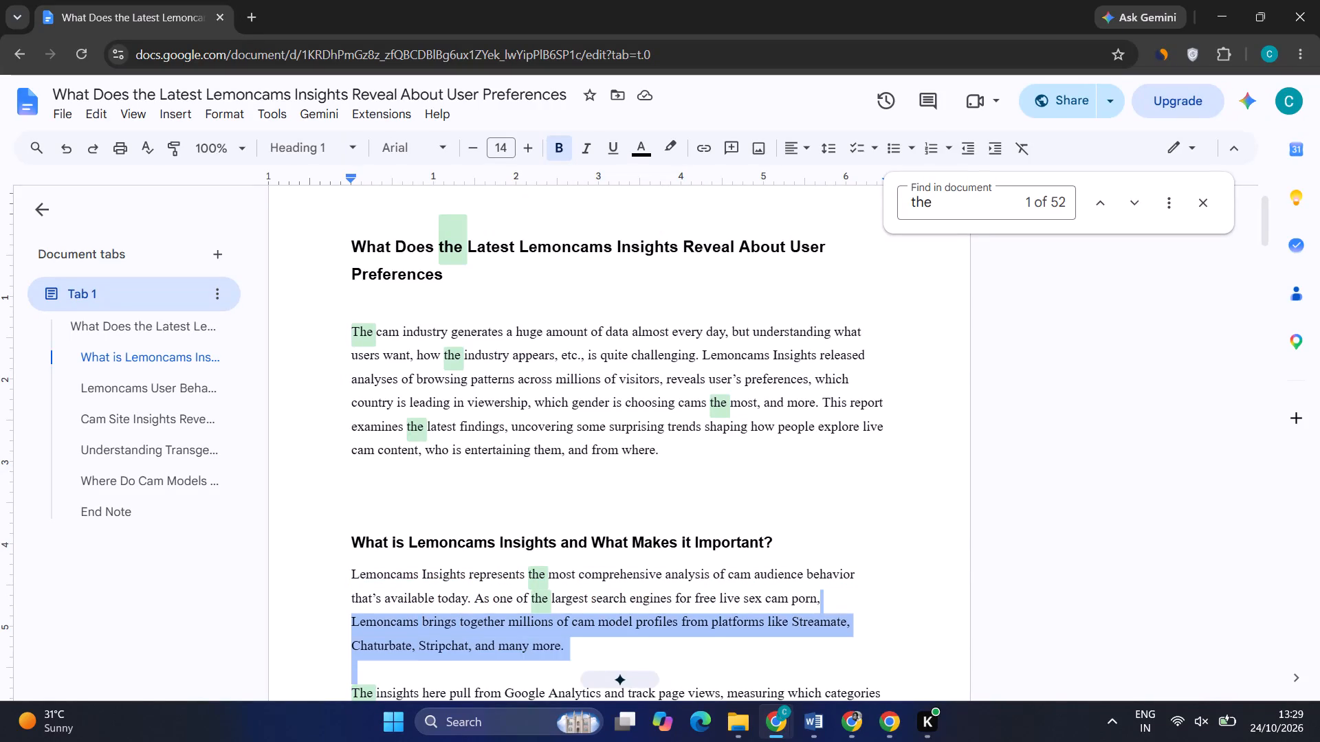
Proofread the paragraph beginning "The insights here pull from Google Analytics", up to the bold phrase "user behavior on Lemoncams".
key("Right")
key("ctrl+shift+Down")
key("Left")
key("ctrl+shift+Right")
key("ctrl+shift+Right")
key("ctrl+shift+Right")
key("ctrl+shift+Right")
key("ctrl+shift+Right")
key("ctrl+shift+Right")
key("ctrl+shift+Right")
key("ctrl+shift+Right")
key("ctrl+shift+Right")
key("ctrl+shift+Right")
key("ctrl+shift+Right")
key("ctrl+shift+Right")
key("ctrl+shift+Right")
key("ctrl+shift+Right")
key("ctrl+shift+Right")
key("ctrl+shift+Right")
key("ctrl+shift+Right")
key("ctrl+shift+Right")
key("ctrl+shift+Right")
key("ctrl+shift+Right")
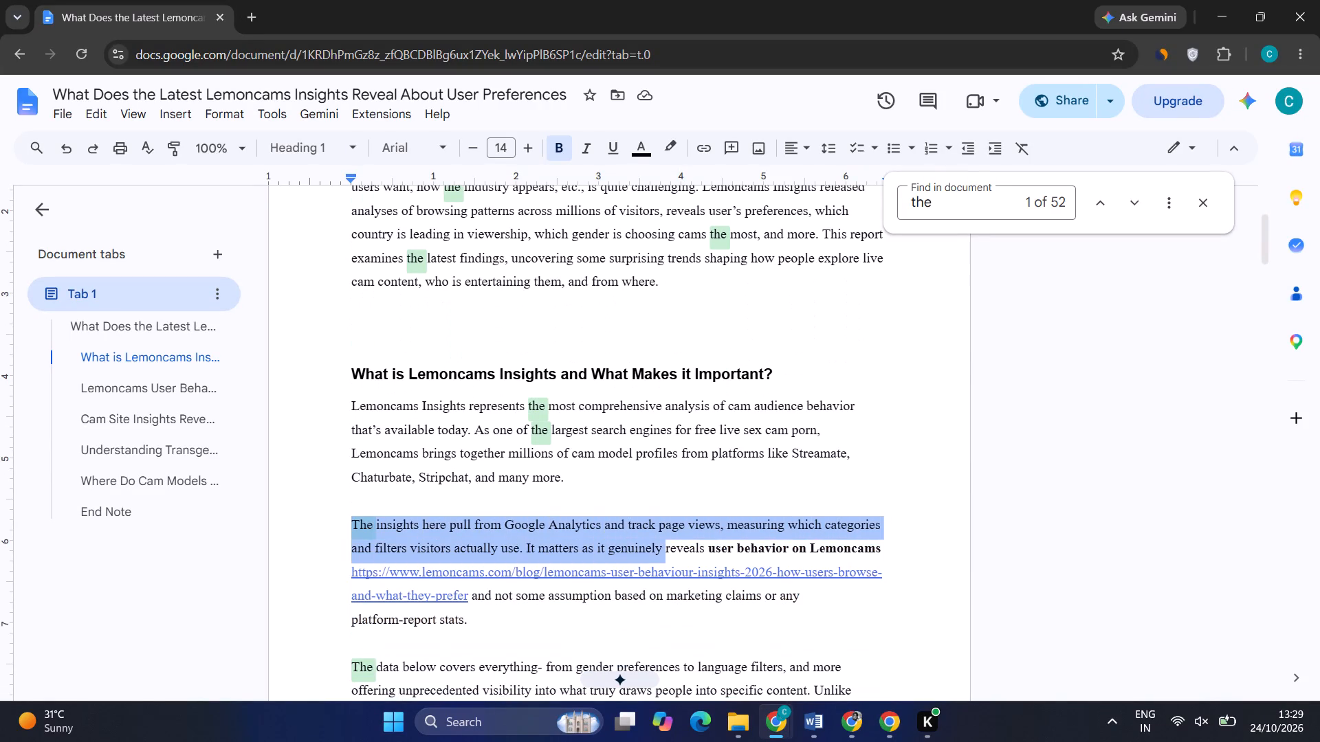
key("Right")
key("ctrl+shift+Right")
key("Right")
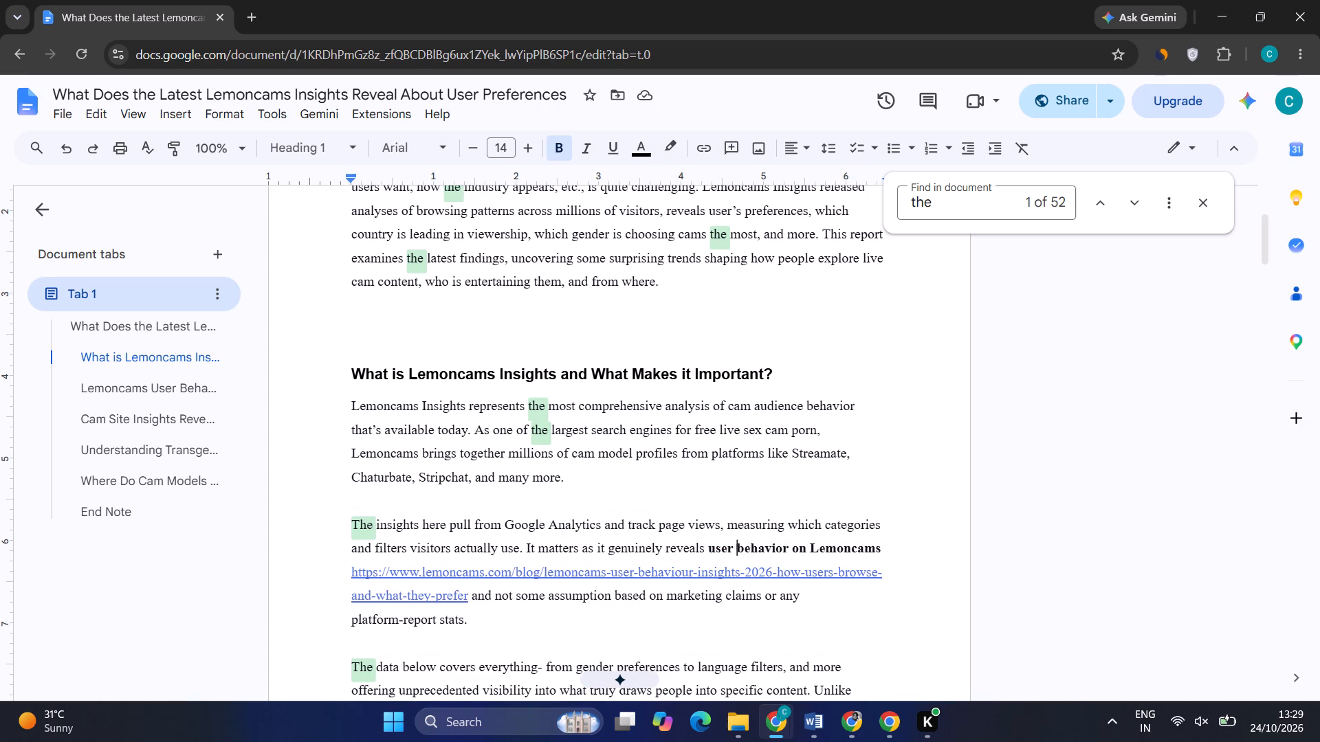
Cut the raw lemoncams.com blog URL after "user behavior on Lemoncams", leaving a single space before "and not some assumption".
key("End")
key("Right")
key("shift+Down")
key("ctrl+shift+Right")
key("ctrl+shift+Right")
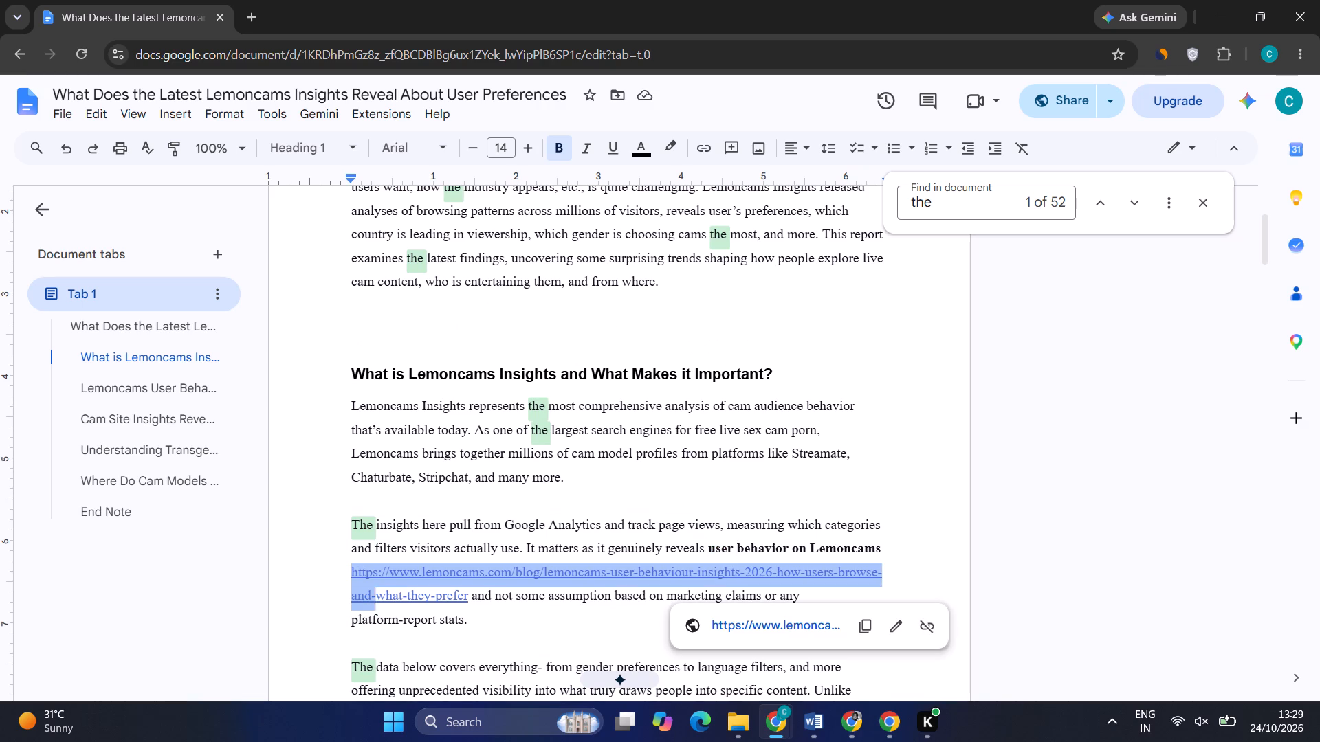
key("ctrl+shift+Right")
key("ctrl+shift+Right")
key("ctrl+shift+Right")
key("ctrl+shift+Right")
key("ctrl+shift+Right")
key("ctrl+shift+Right")
key("ctrl+shift+Left")
key("ctrl+x")
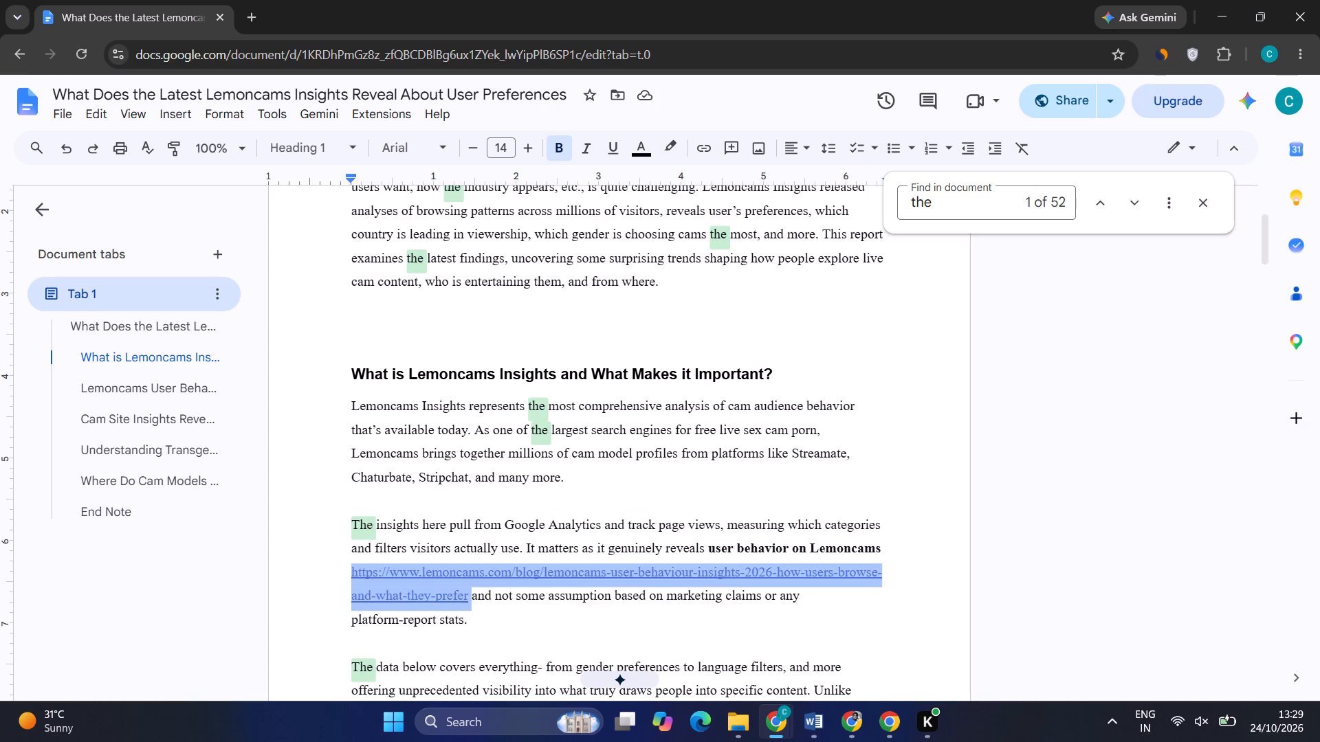
key("BackSpace")
key("space")
Link the bold phrase "user behavior on Lemoncams" to the cut blog URL.
key("Left")
key("ctrl+shift+Left")
key("ctrl+shift+Left")
key("ctrl+shift+Left")
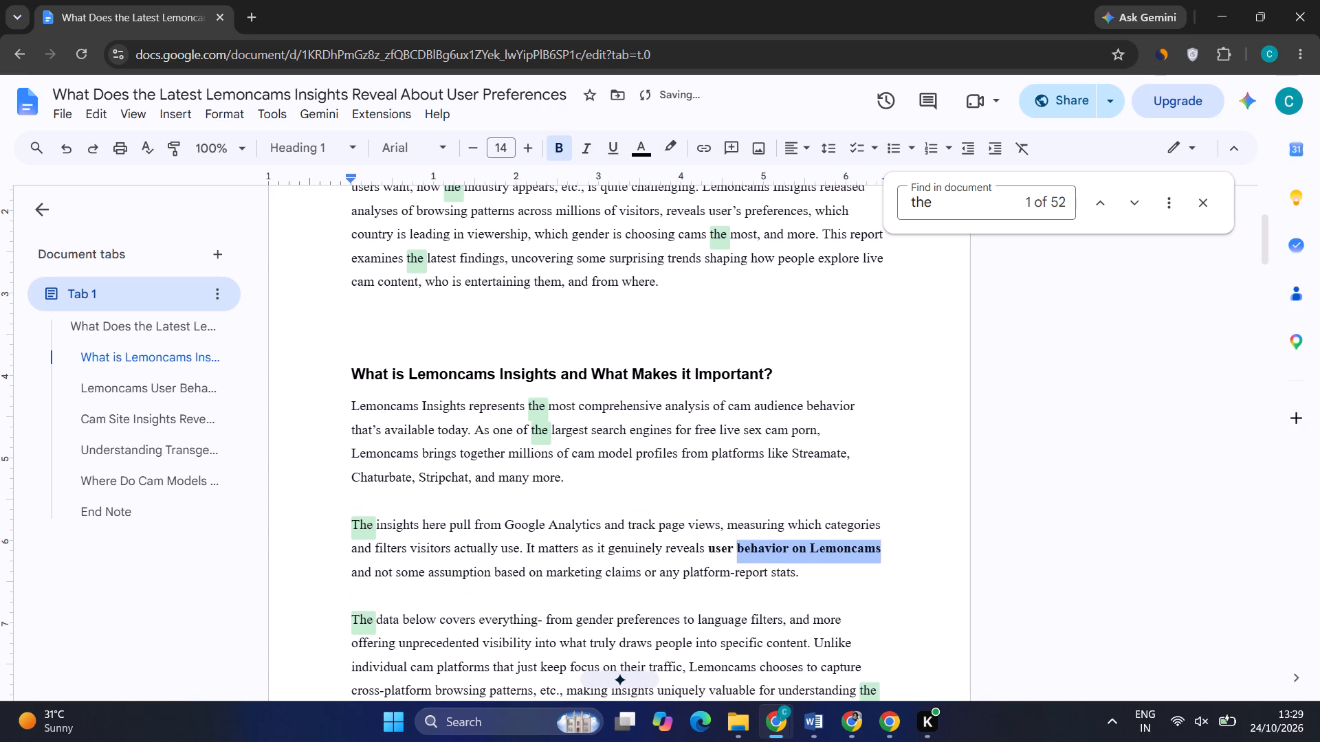
key("ctrl+shift+Left")
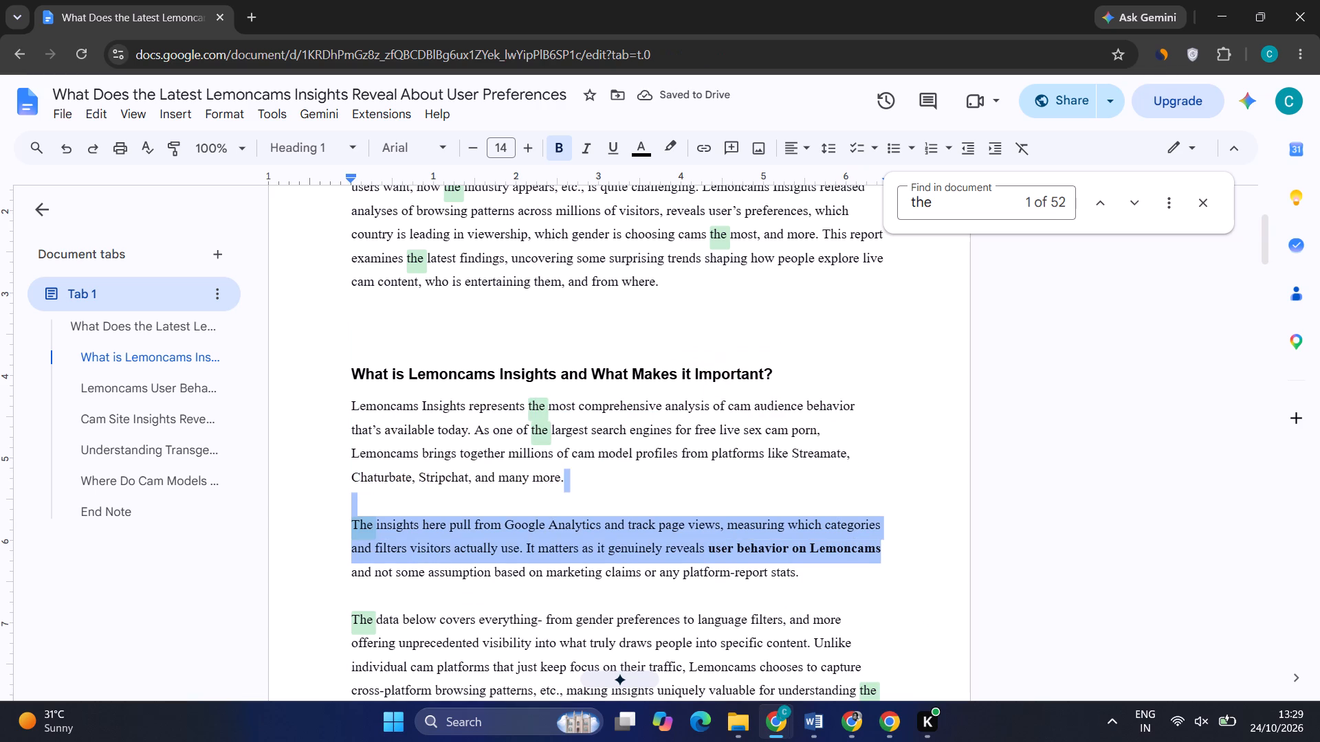
left_click(769, 538)
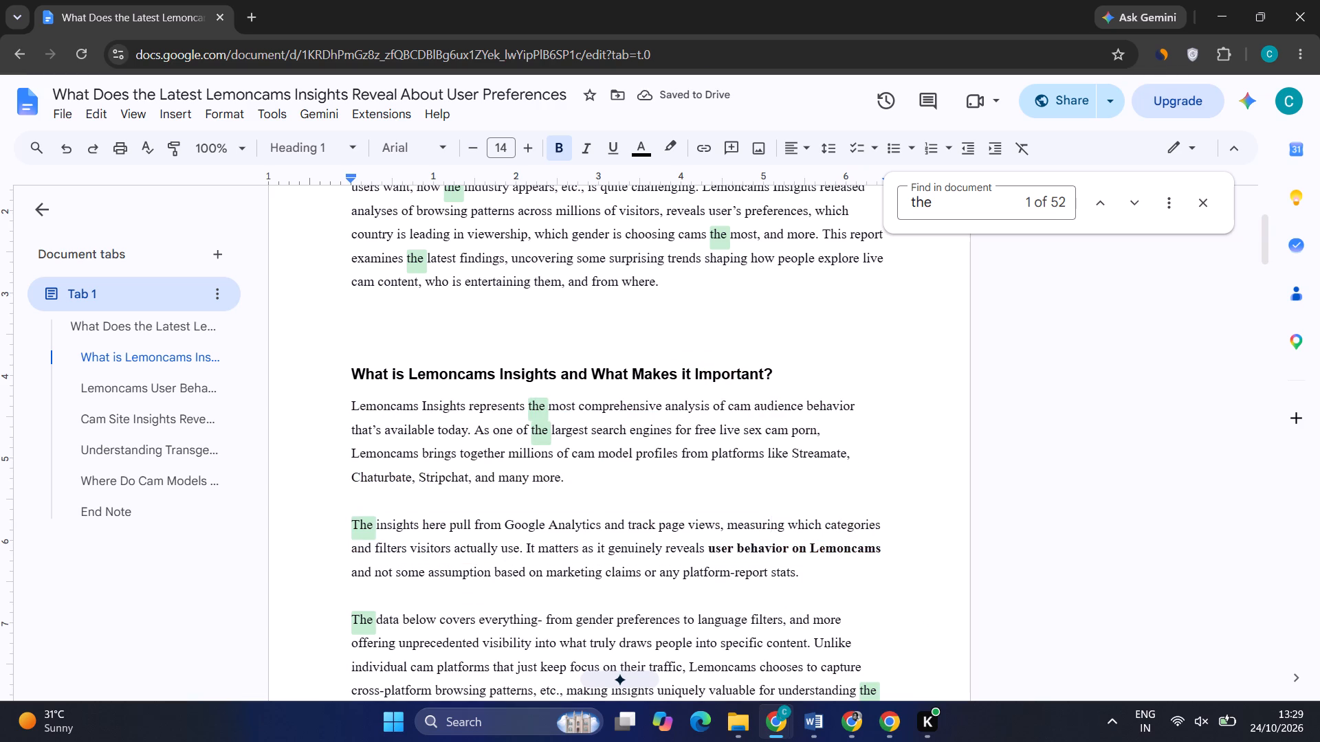
left_click(708, 549)
key("ctrl+shift+Right")
key("ctrl+shift+Right")
key("ctrl+shift+Right")
key("ctrl+shift+Right")
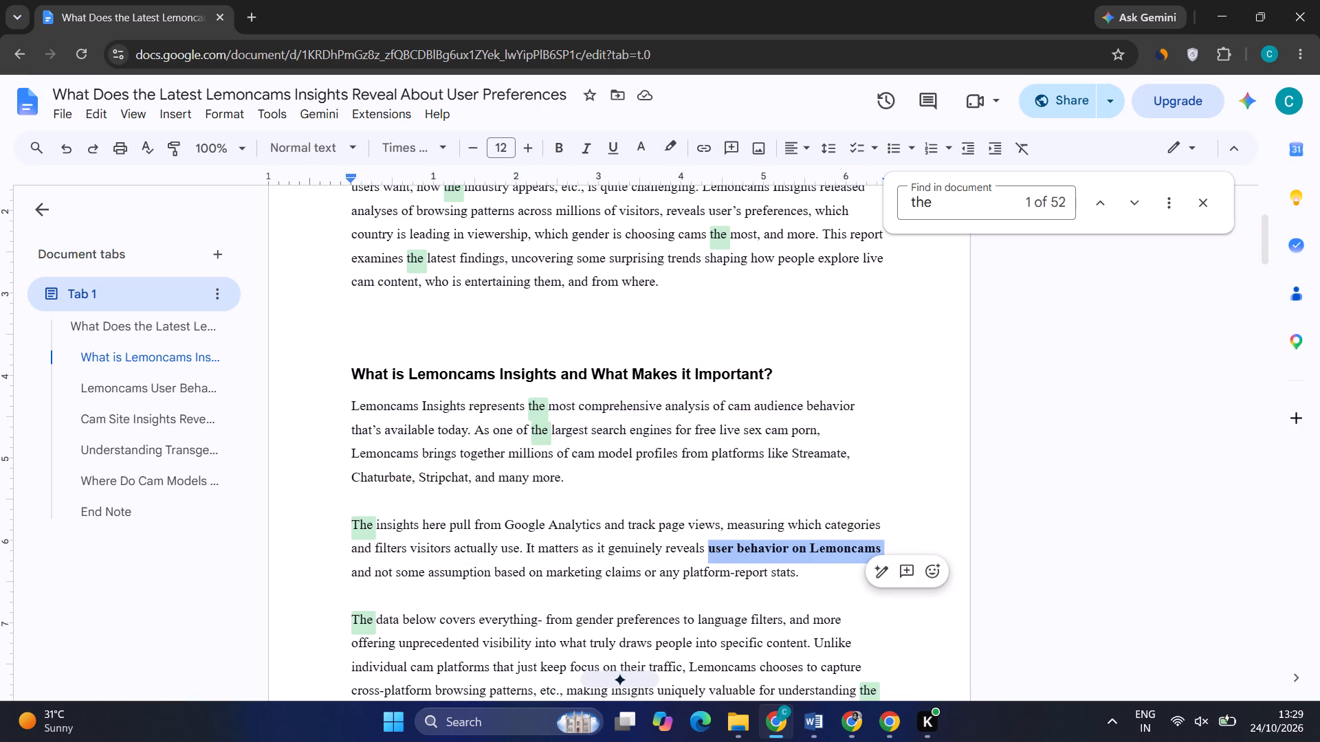
right_click(708, 549)
left_click(762, 517)
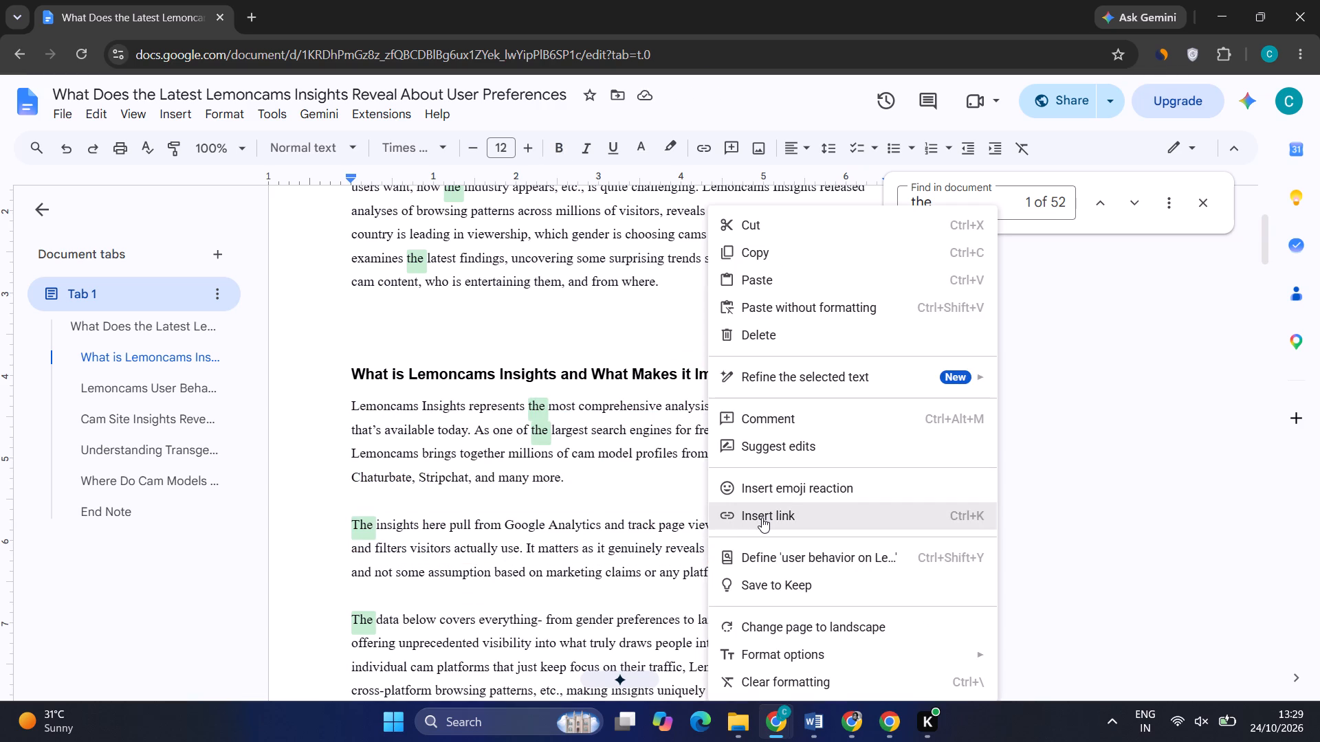
key("ctrl+v")
key("Return")
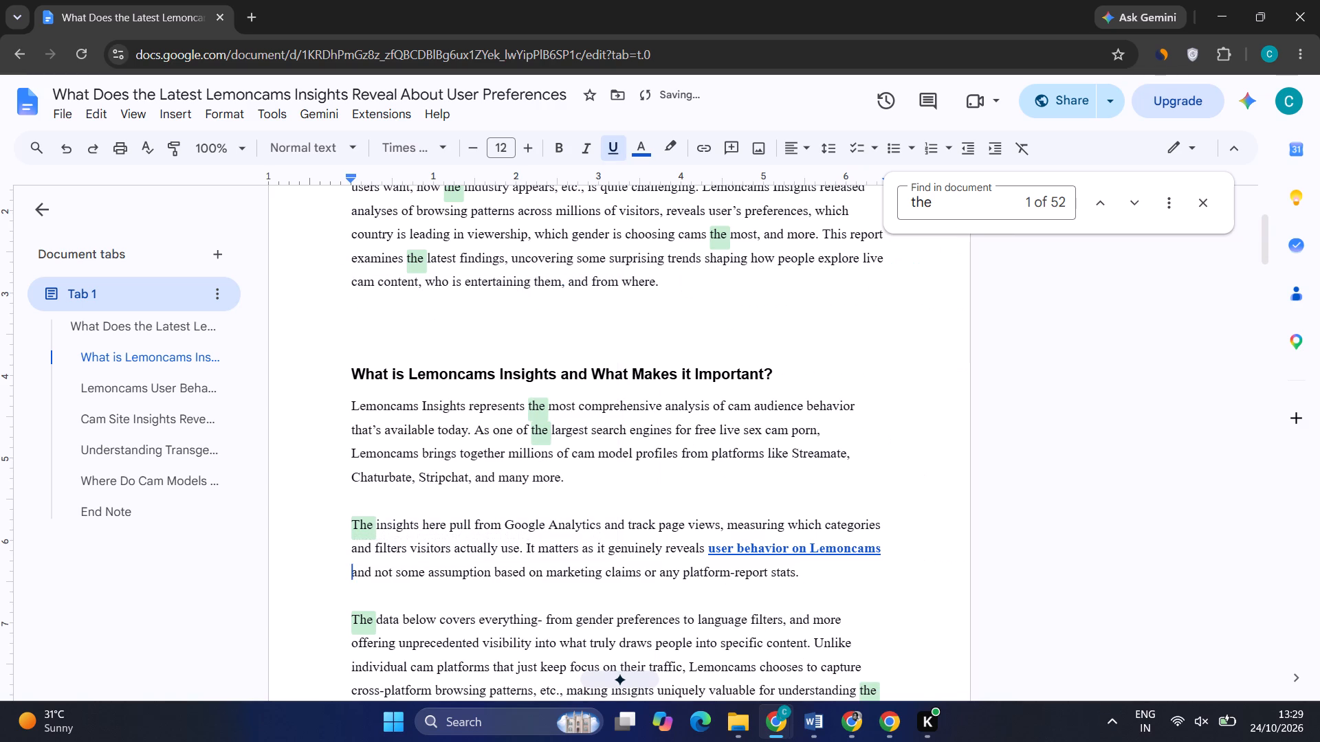
Retype the space between the linked phrase "user behavior on Lemoncams" and "and not some assumption".
key("BackSpace")
key("space")
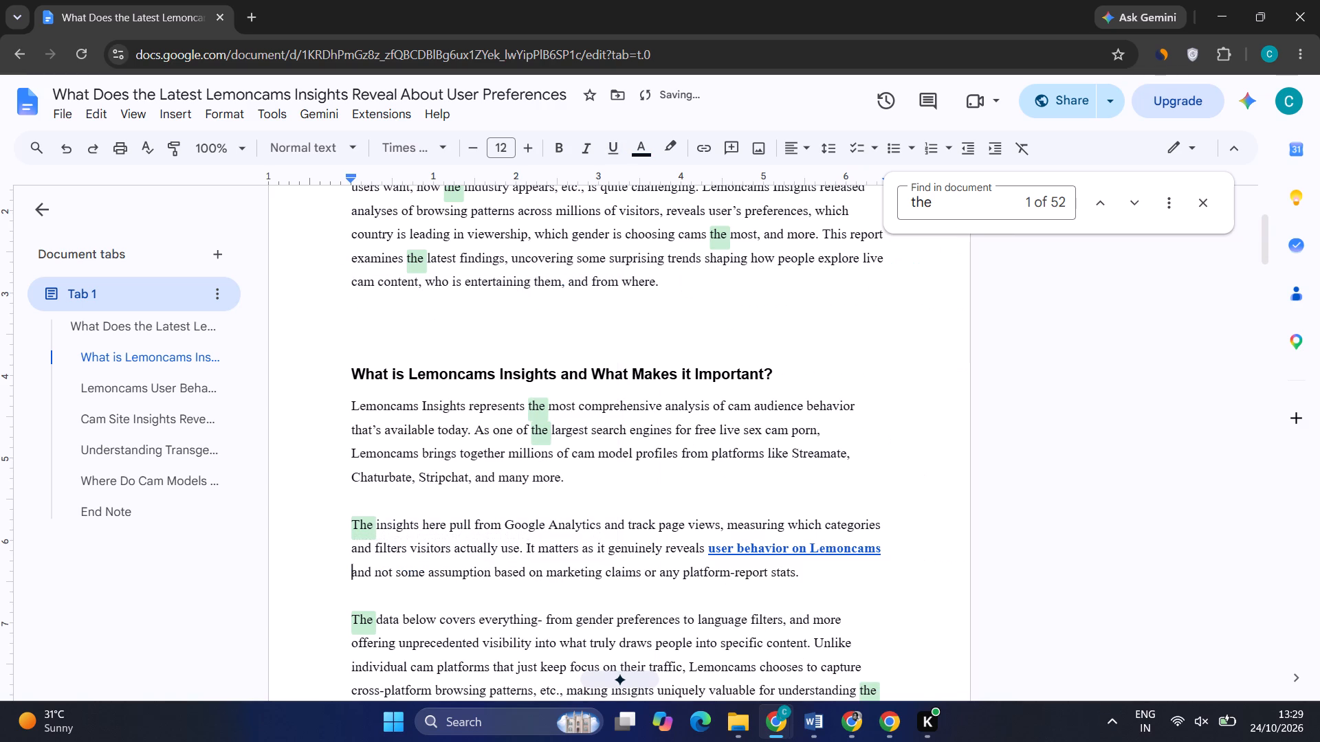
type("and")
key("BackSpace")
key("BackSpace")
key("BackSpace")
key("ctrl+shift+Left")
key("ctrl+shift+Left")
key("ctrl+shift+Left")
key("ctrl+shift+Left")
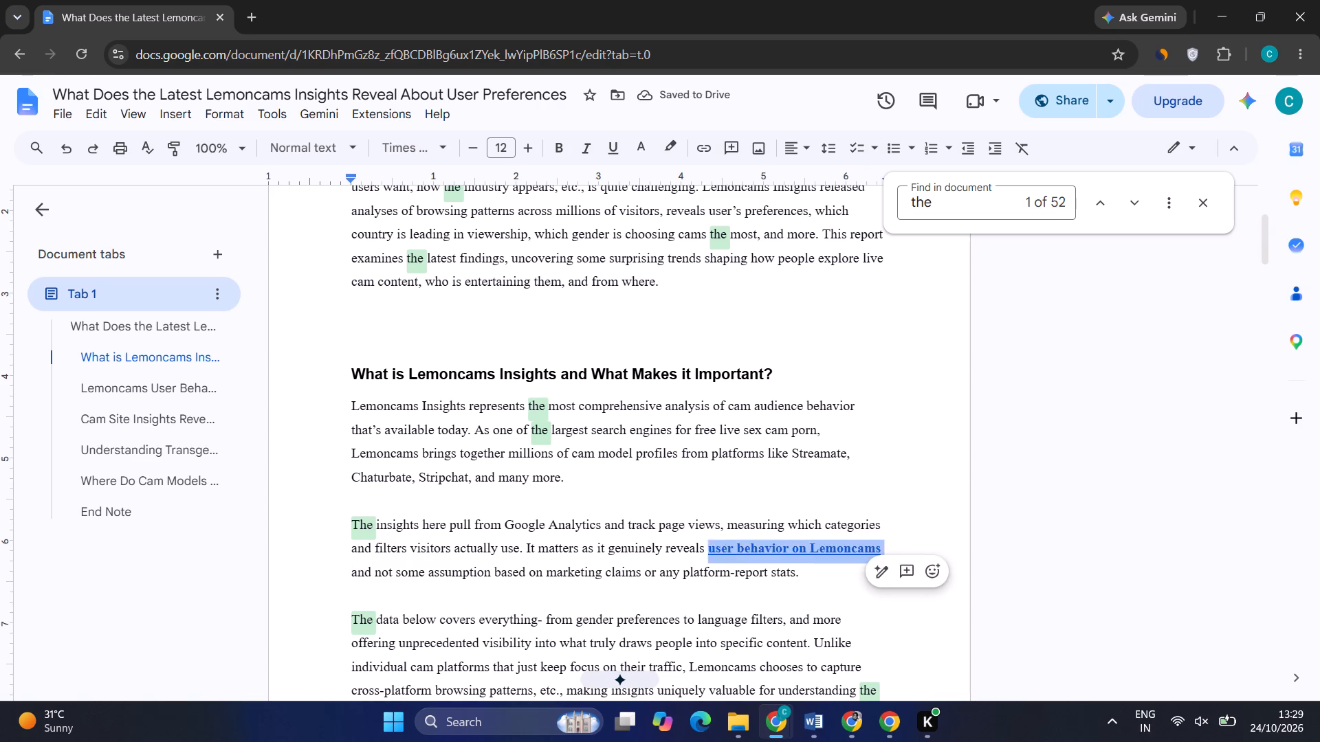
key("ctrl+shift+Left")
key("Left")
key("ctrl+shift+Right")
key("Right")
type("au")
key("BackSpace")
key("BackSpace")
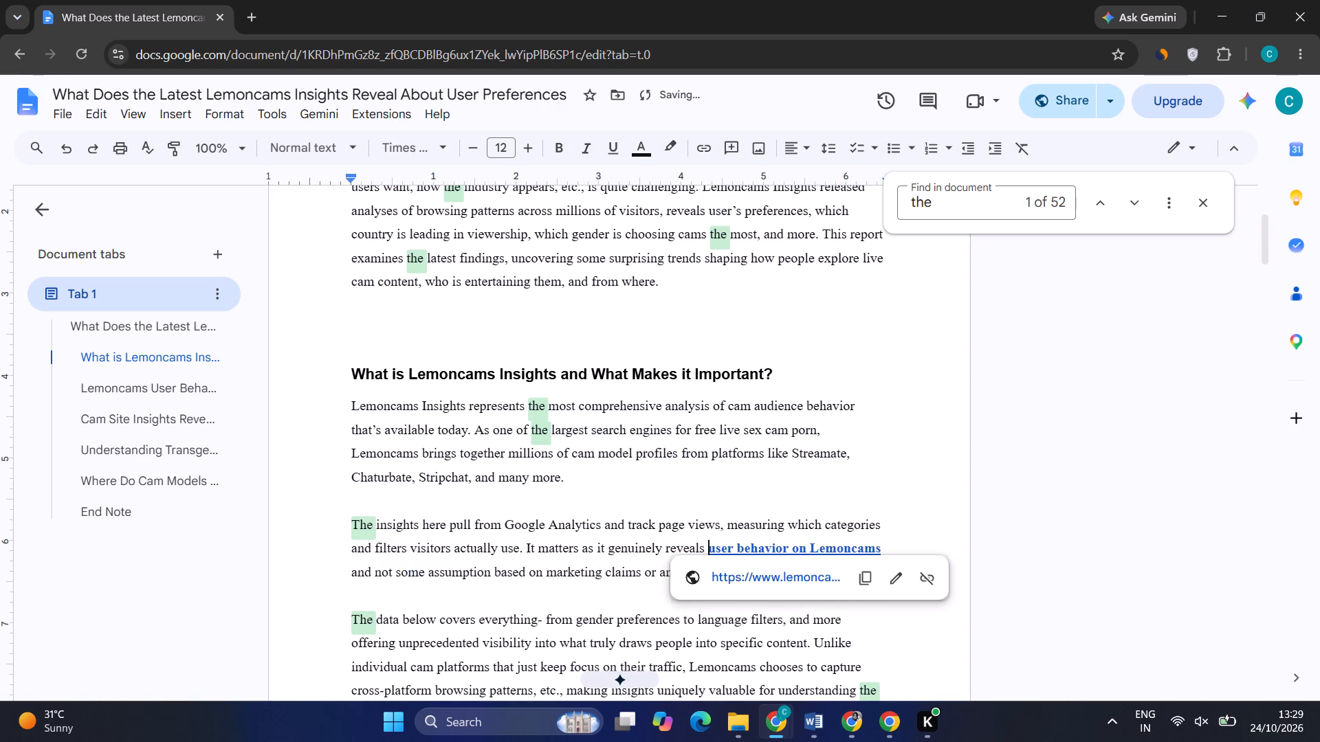
Insert "cam model's data," before the linked phrase "user behavior on Lemoncams".
type("ca m")
key("BackSpace")
key("BackSpace")
type("m model's data,")
key("space")
Insert ", and more," directly after the linked phrase "user behavior on Lemoncams".
key("ctrl+shift+Right")
key("ctrl+shift+Right")
key("ctrl+shift+Right")
key("ctrl+shift+Right")
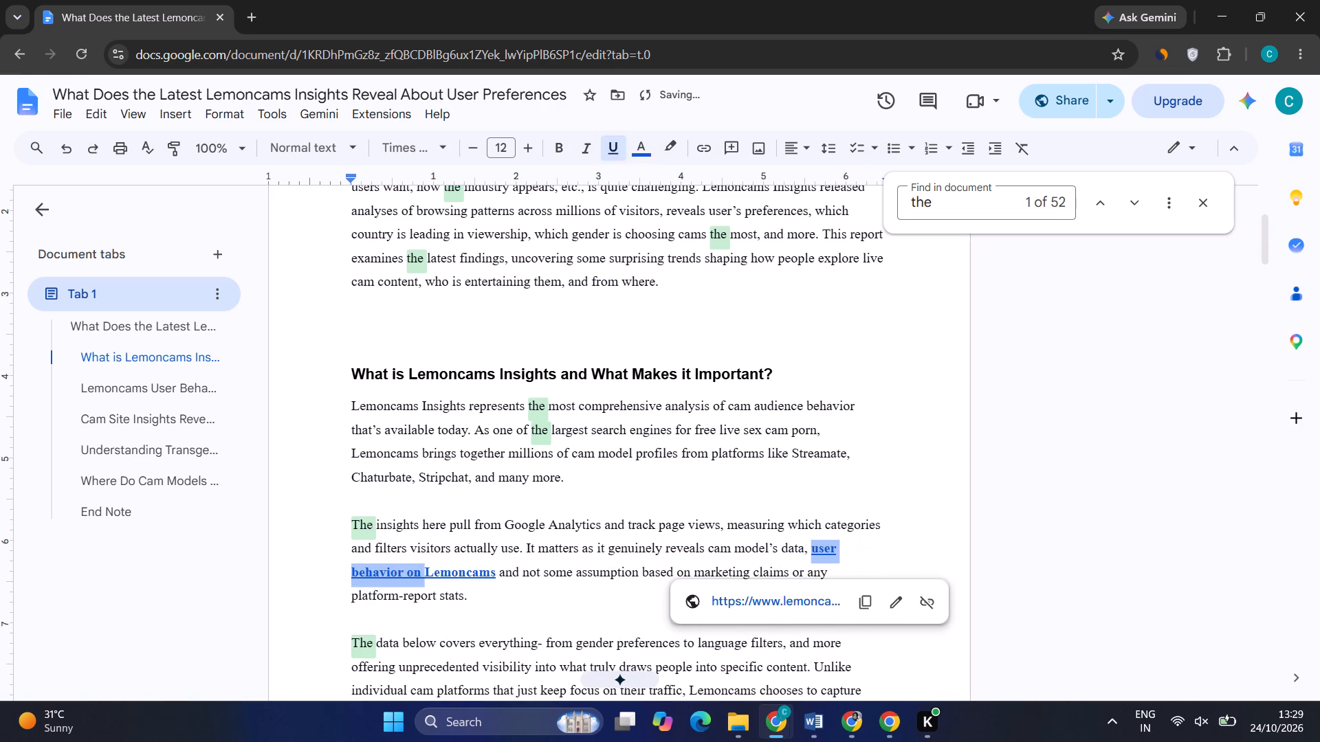
key("ctrl+shift+Right")
key("Right")
key("ctrl+shift+Left")
key("Left")
key("BackSpace")
type(", and more,")
key("space")
Replace "and not" before "some assumption based on marketing claims" with "instead of".
key("ctrl+shift+Right")
key("ctrl+shift+Right")
type("instaed of")
key("space")
Proofread the rest of the sentence, from "some assumption based on" to "platform-report stats".
key("ctrl+shift+Right")
key("ctrl+shift+Right")
key("ctrl+shift+Right")
key("ctrl+shift+Right")
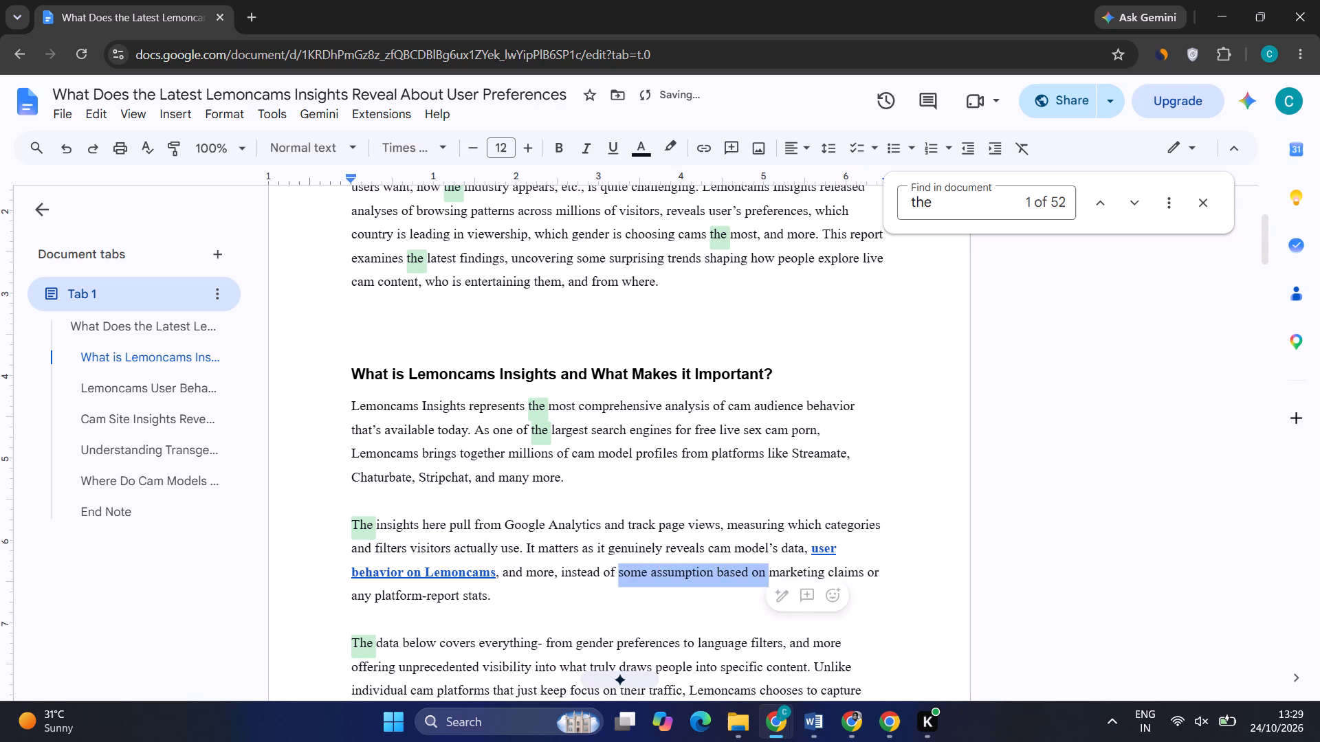
key("ctrl+shift+Right")
key("Right")
key("ctrl+shift+Right")
key("ctrl+shift+Right")
key("ctrl+shift+Right")
key("ctrl+shift+Right")
key("ctrl+shift+Right")
key("End")
key("Right")
key("Right")
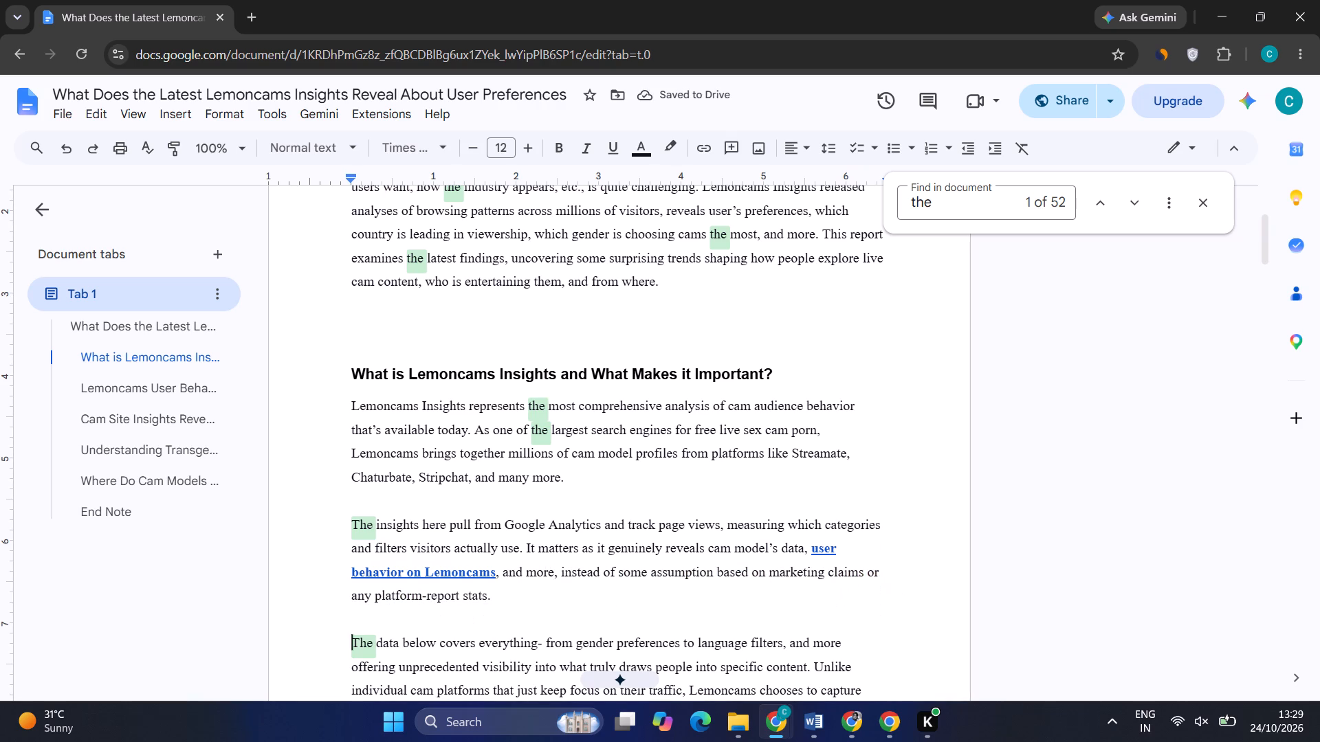
Proofread the start of the paragraph beginning "The data below covers everything", up to "and more offering".
key("ctrl+shift+Down")
key("Left")
key("ctrl+shift+Right")
key("ctrl+shift+Right")
key("ctrl+shift+Right")
key("ctrl+shift+Right")
key("ctrl+shift+Right")
key("Right")
key("ctrl+shift+Right")
key("ctrl+shift+Right")
key("ctrl+shift+Right")
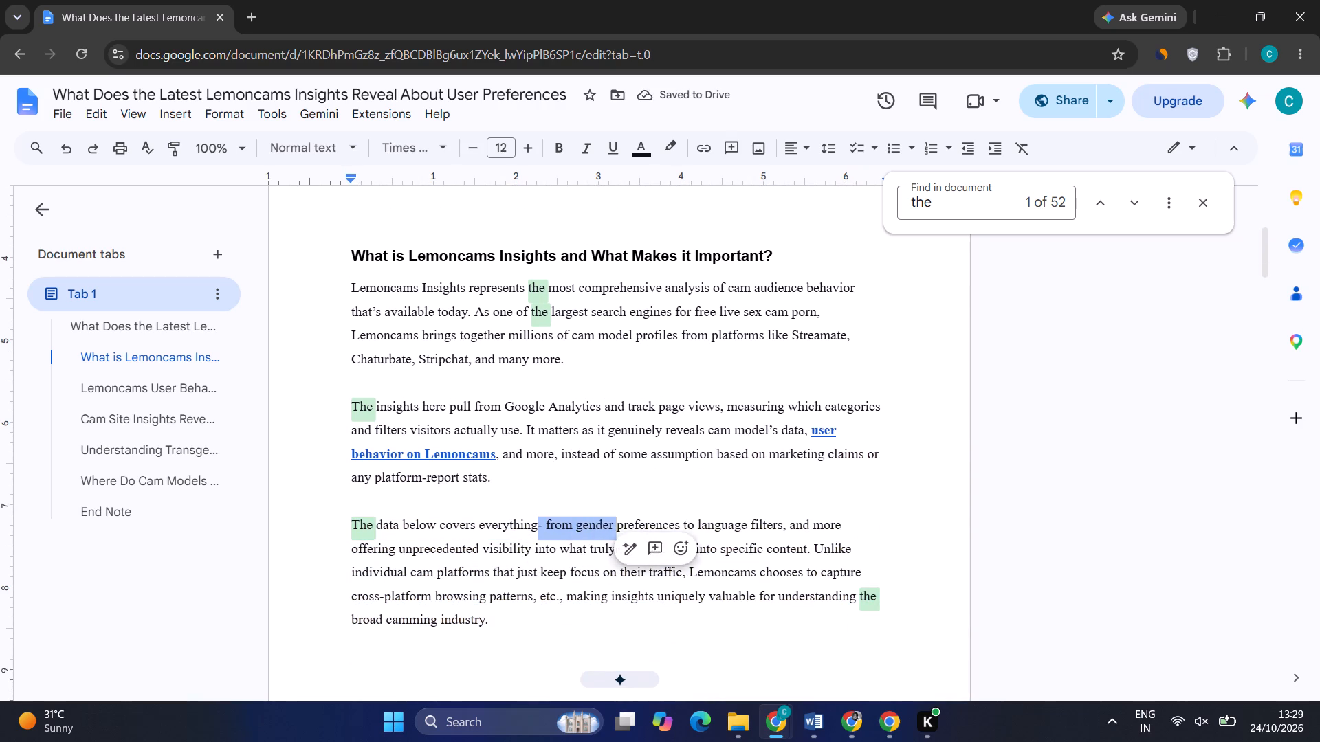
key("ctrl+shift+Right")
key("Right")
key("ctrl+shift+Right")
key("ctrl+shift+Right")
key("ctrl+shift+Right")
key("ctrl+shift+Right")
key("ctrl+shift+Right")
key("Right")
key("ctrl+shift+Right")
key("ctrl+shift+Right")
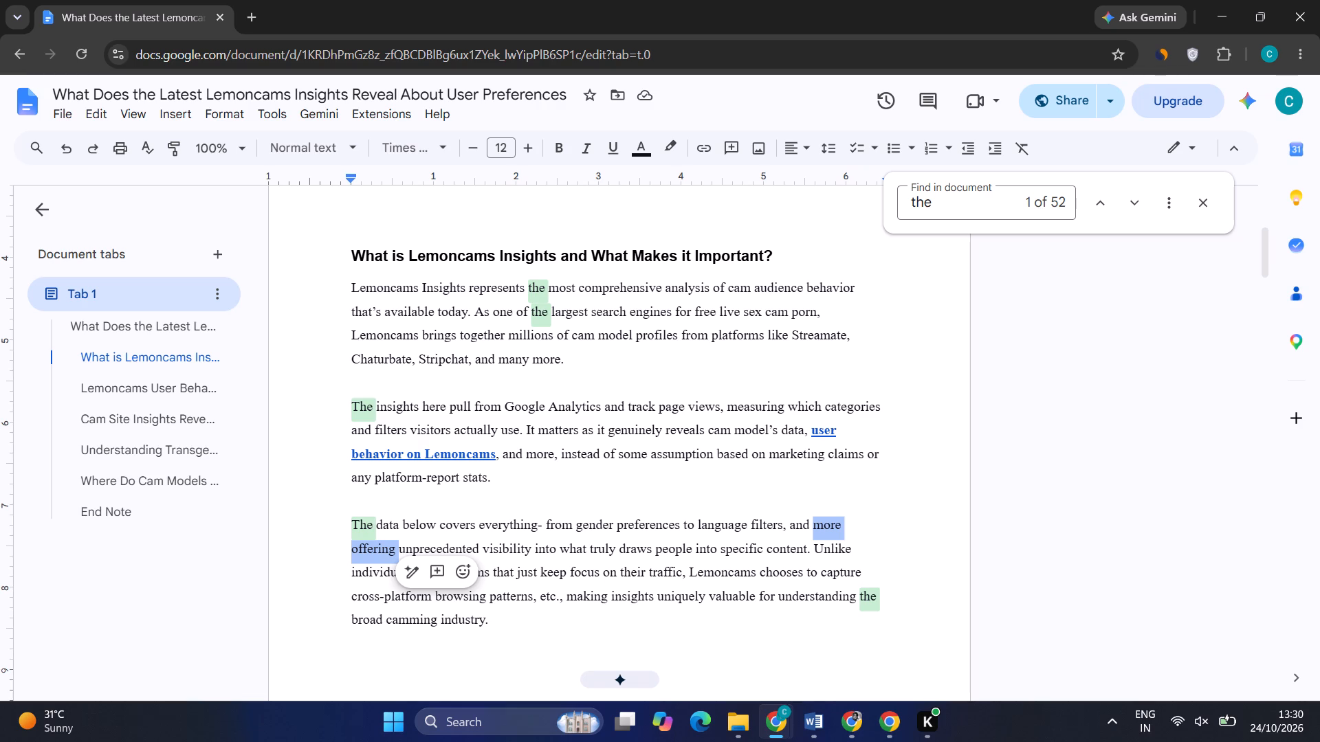
Proofread that paragraph from "unprecedented visibility" through "just keep focus on their".
key("Right")
key("ctrl+shift+Right")
key("ctrl+shift+Right")
key("ctrl+shift+Right")
key("ctrl+shift+Right")
key("ctrl+shift+Right")
key("ctrl+shift+Right")
key("ctrl+shift+Right")
key("ctrl+shift+Right")
key("ctrl+shift+Right")
key("ctrl+shift+Right")
key("ctrl+shift+Right")
key("ctrl+shift+Right")
key("ctrl+shift+Right")
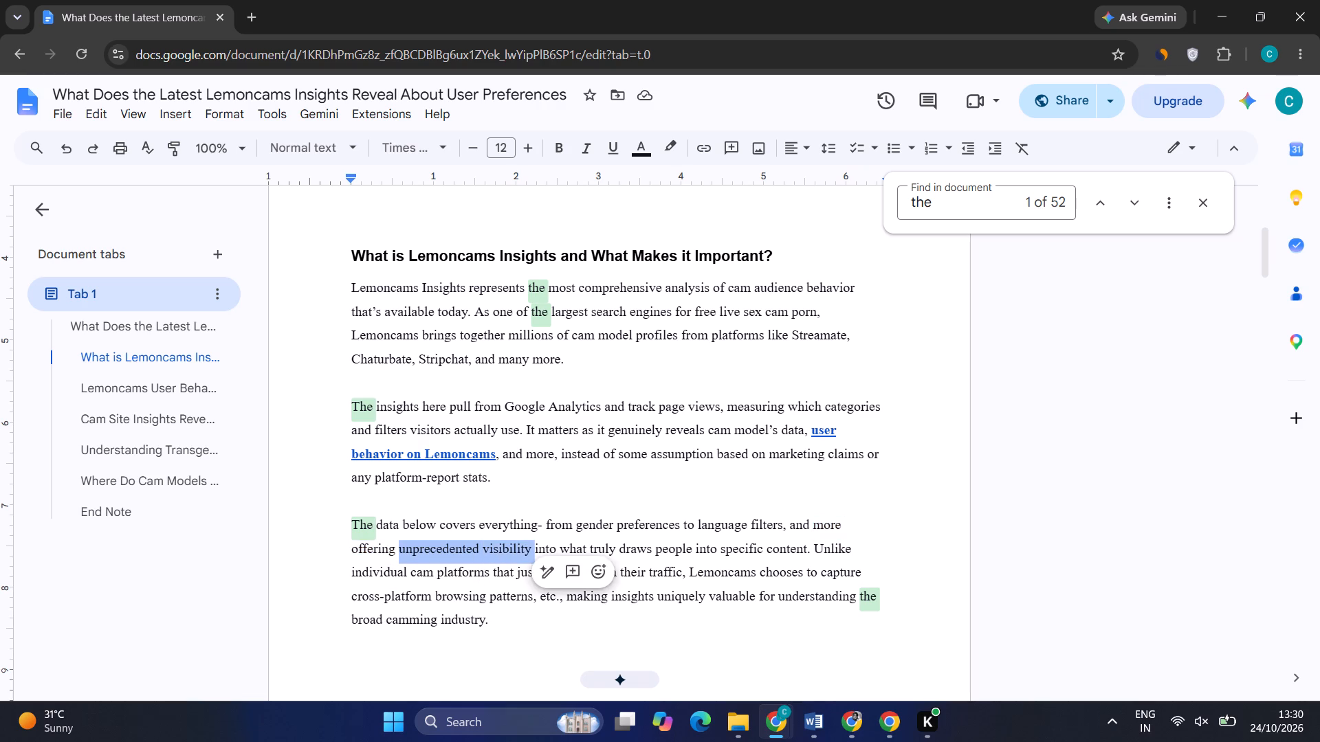
key("Right")
key("ctrl+shift+Right")
key("ctrl+shift+Right")
key("ctrl+shift+Right")
key("ctrl+shift+Right")
key("ctrl+shift+Right")
key("ctrl+shift+Right")
key("ctrl+shift+Right")
key("ctrl+shift+Right")
key("Right")
key("ctrl+shift+Right")
key("ctrl+shift+Right")
key("ctrl+shift+Right")
key("ctrl+shift+Right")
key("ctrl+shift+Right")
key("ctrl+shift+Right")
key("ctrl+shift+Right")
key("ctrl+shift+Right")
key("ctrl+shift+Right")
key("ctrl+shift+Right")
key("ctrl+shift+Right")
key("ctrl+shift+Right")
key("ctrl+shift+Right")
key("ctrl+shift+Right")
key("ctrl+shift+Right")
key("ctrl+shift+Right")
key("ctrl+shift+Right")
key("ctrl+shift+Right")
key("ctrl+shift+Right")
key("ctrl+shift+Right")
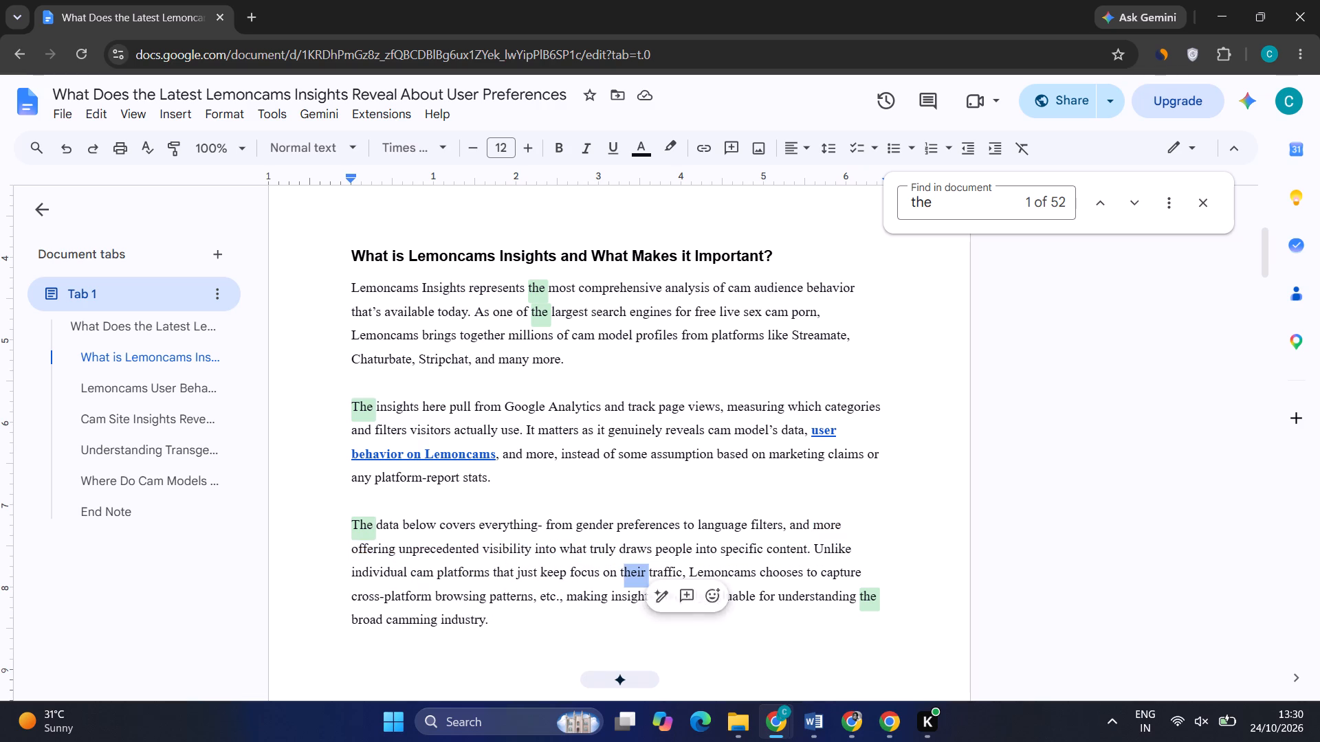
key("Right")
Proofread the heading "Lemoncams User Behavior Analytics: Here's What Data Shows" and its first paragraph up to "they capture 8.09% of".
key("ctrl+shift+Down")
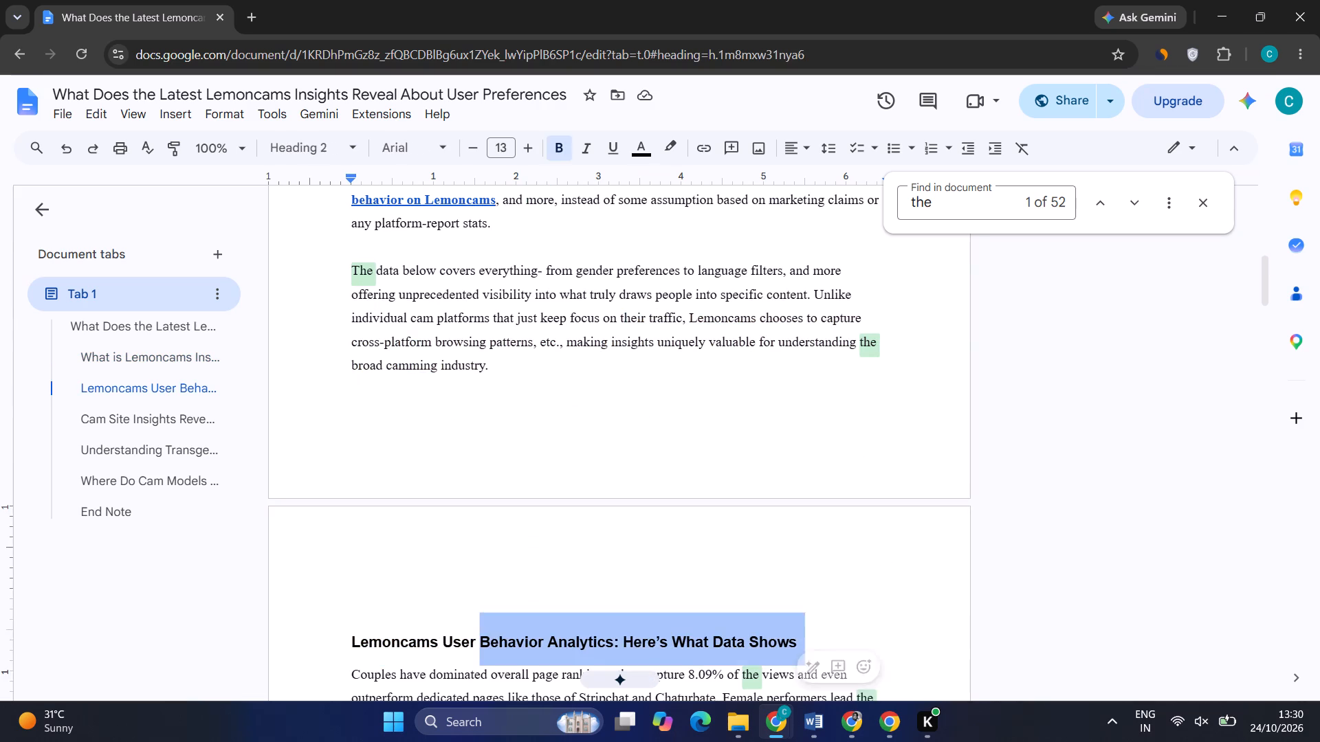
key("Right")
key("ctrl+shift+Down")
key("Left")
key("ctrl+shift+Right")
key("ctrl+shift+Right")
key("Right")
key("ctrl+shift+Right")
key("ctrl+shift+Right")
key("ctrl+shift+Right")
key("ctrl+shift+Right")
key("ctrl+shift+Right")
key("ctrl+shift+Right")
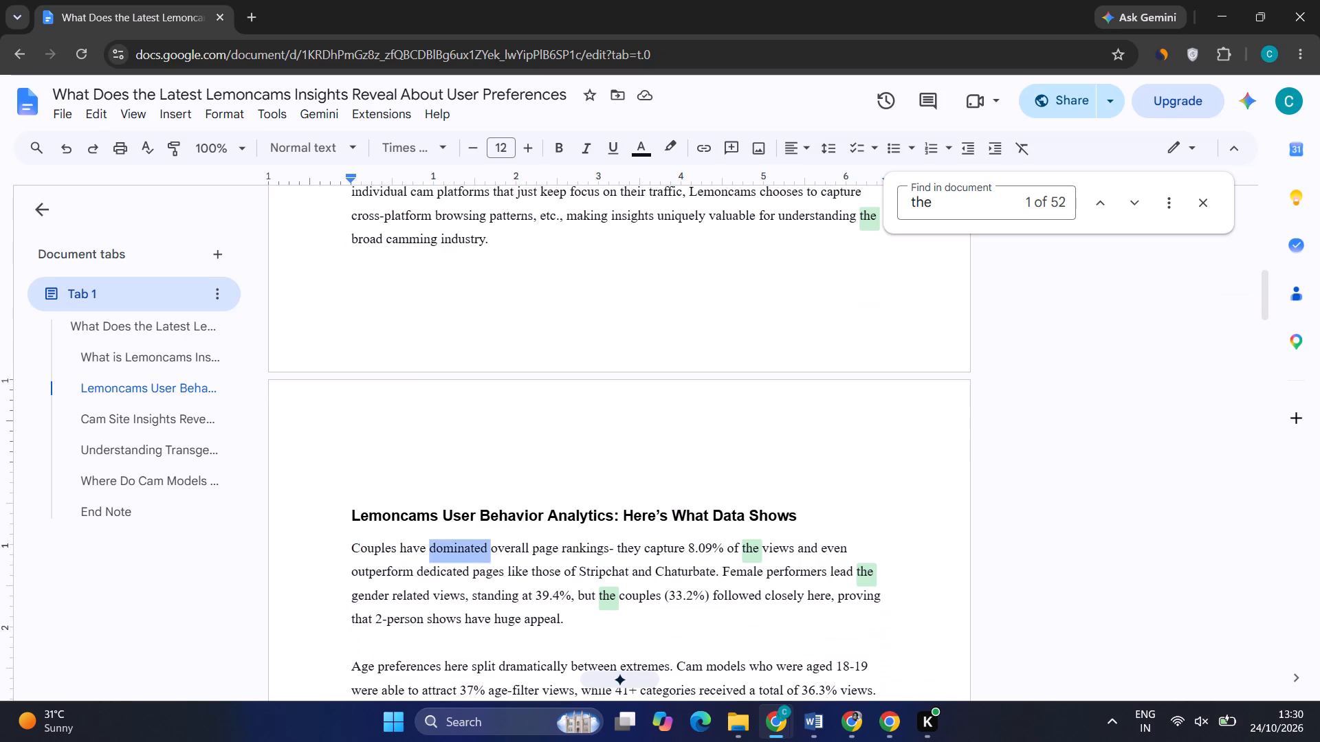
key("Right")
key("ctrl+shift+Right")
key("ctrl+shift+Right")
key("ctrl+shift+Right")
key("ctrl+shift+Right")
key("ctrl+shift+Right")
key("Right")
key("ctrl+shift+Right")
key("Right")
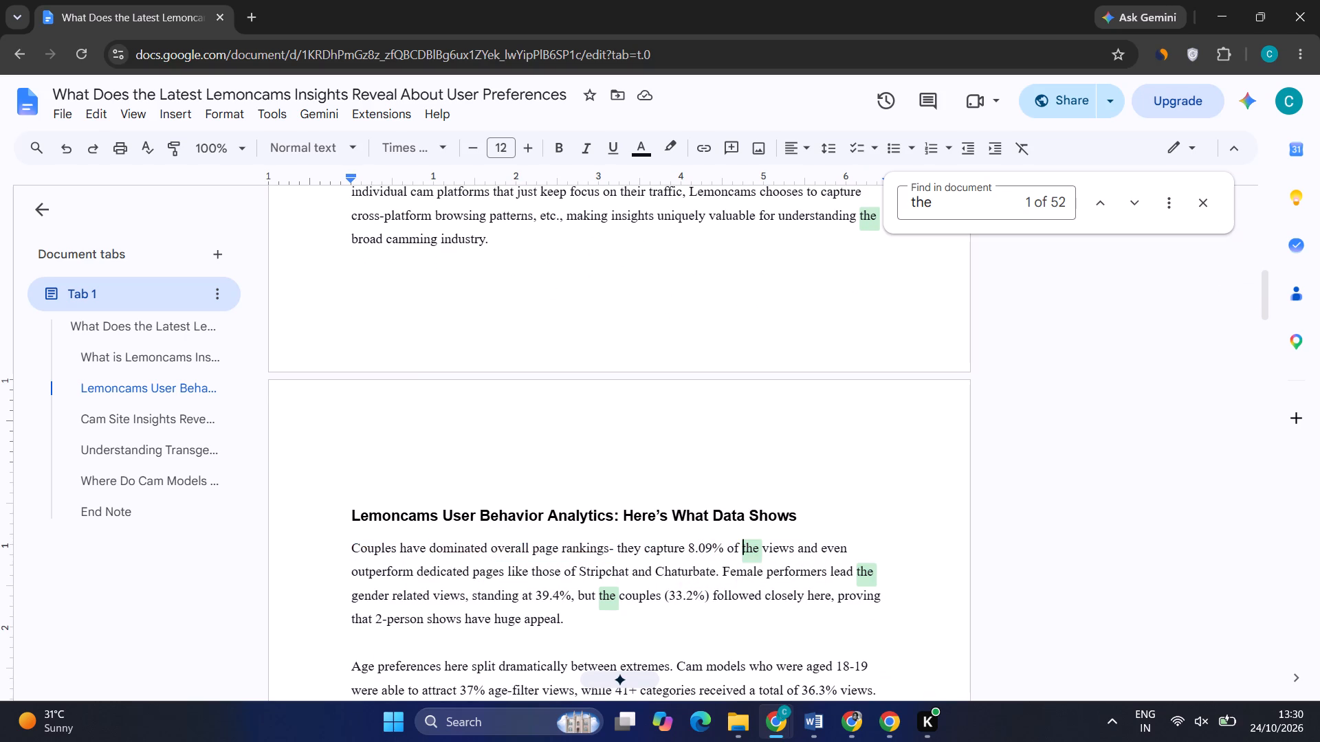
Proofread the same paragraph from "the views and even outperform" to "Female performers lead the".
key("ctrl+shift+Right")
key("Right")
key("ctrl+shift+Left")
key("Right")
key("ctrl+shift+Right")
key("ctrl+shift+Right")
key("ctrl+shift+Right")
key("ctrl+shift+Right")
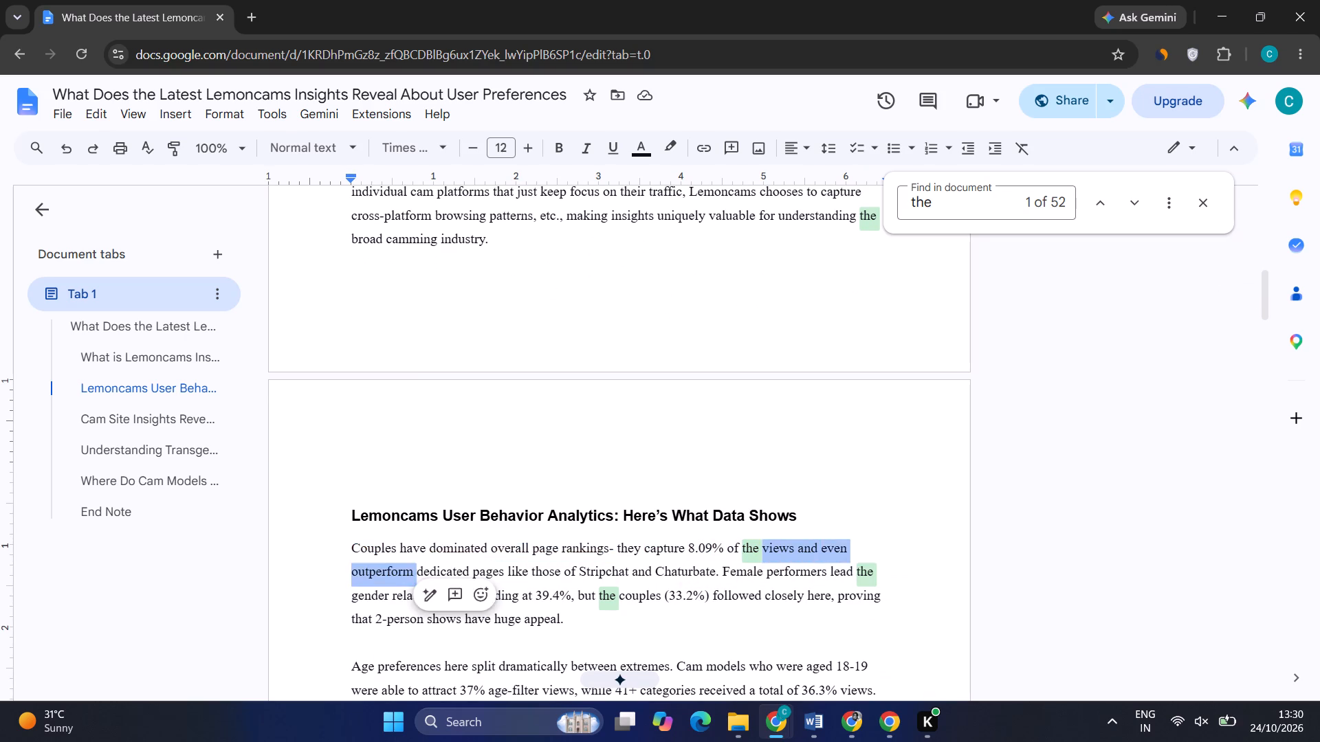
key("Right")
key("ctrl+shift+Right")
key("ctrl+shift+Right")
key("ctrl+shift+Right")
key("ctrl+shift+Right")
key("ctrl+shift+Right")
key("ctrl+shift+Right")
key("ctrl+shift+Right")
key("ctrl+shift+Right")
key("ctrl+shift+Right")
key("ctrl+shift+Right")
key("ctrl+shift+Right")
key("ctrl+shift+Right")
key("ctrl+shift+Right")
key("Right")
key("ctrl+shift+Right")
key("Right")
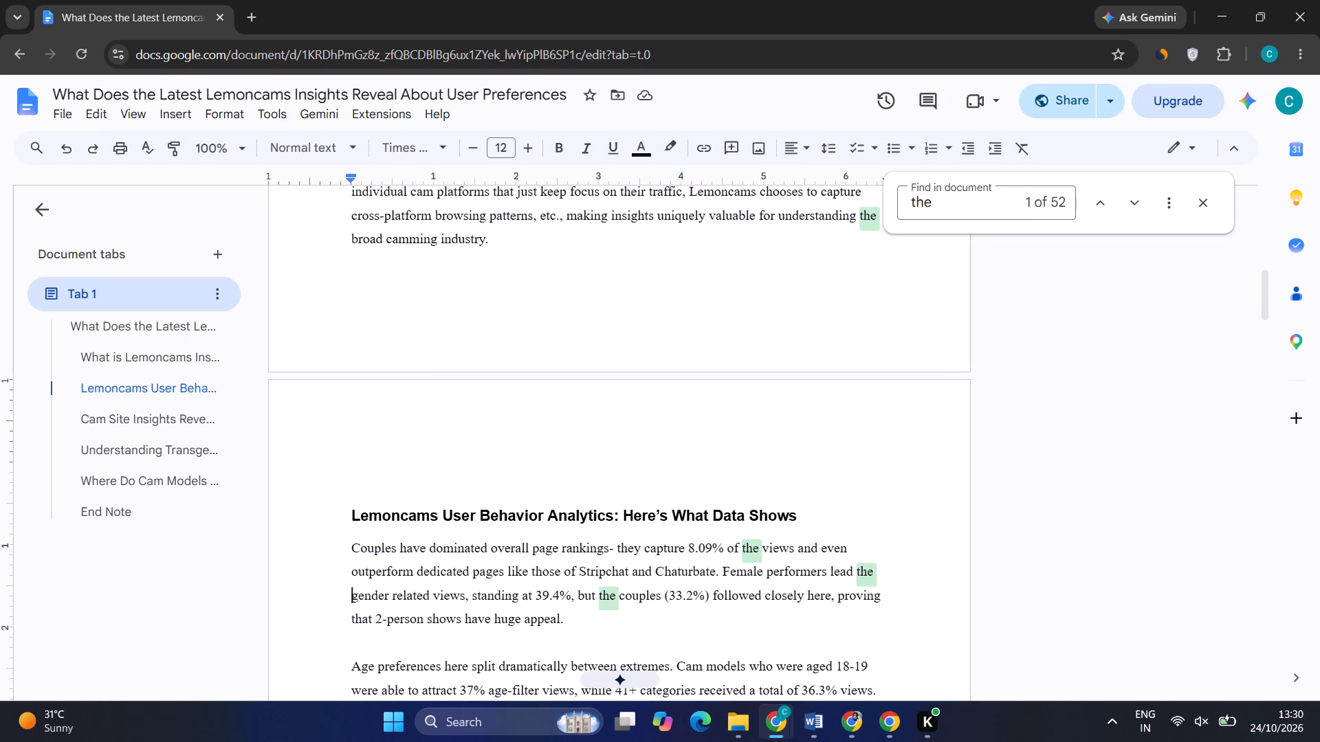
Delete "the" before "gender related views" in the sentence about female performers.
key("ctrl+shift+Right")
key("Left")
key("ctrl+shift+Left")
key("BackSpace")
key("Down")
key("Up")
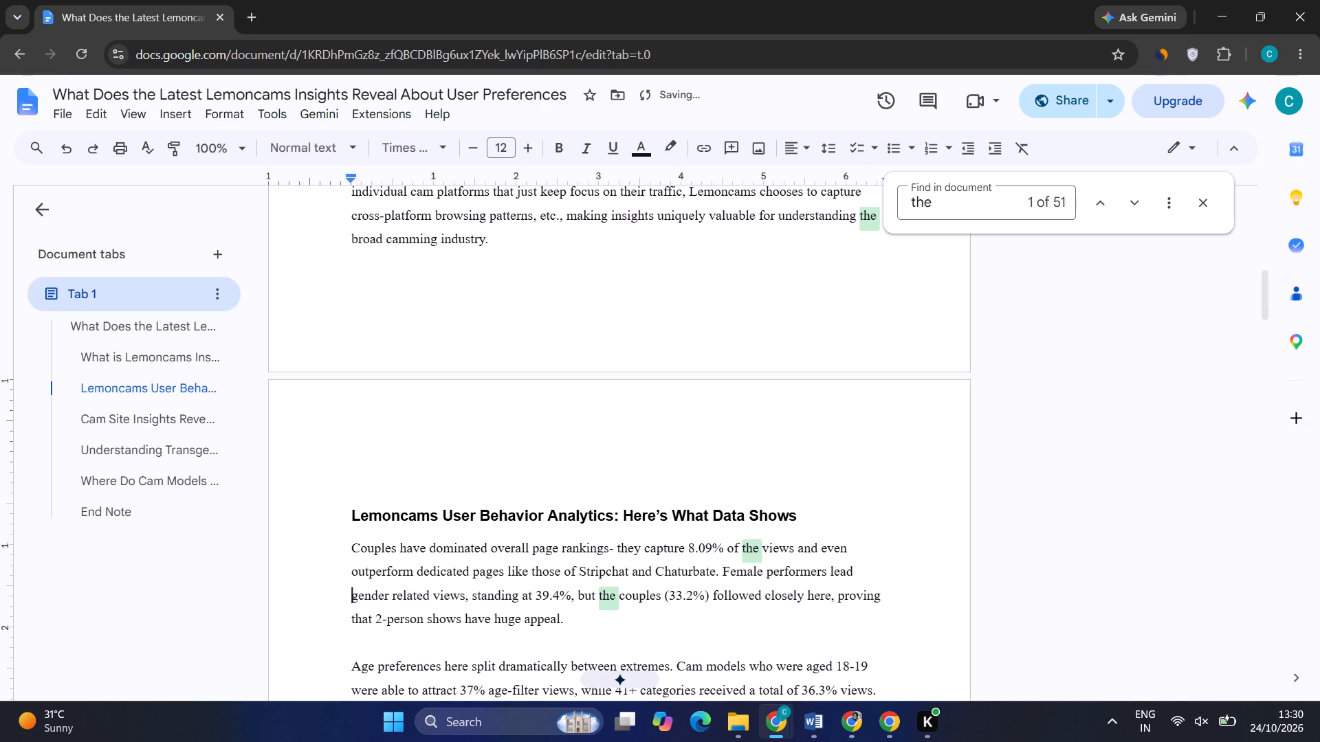
Insert "here" before "gender related views" in the sentence about female performers.
type("here")
key("space")
Proofread the rest of that sentence from "gender related views, standing at 39.4%" to "but the couples".
key("ctrl+shift+Right")
key("ctrl+shift+Right")
key("ctrl+shift+Right")
key("ctrl+shift+Right")
key("Right")
key("Right")
key("ctrl+shift+Right")
key("ctrl+shift+Right")
key("ctrl+shift+Right")
key("ctrl+shift+Right")
key("ctrl+shift+Right")
key("ctrl+shift+Right")
key("ctrl+shift+Right")
key("ctrl+shift+Right")
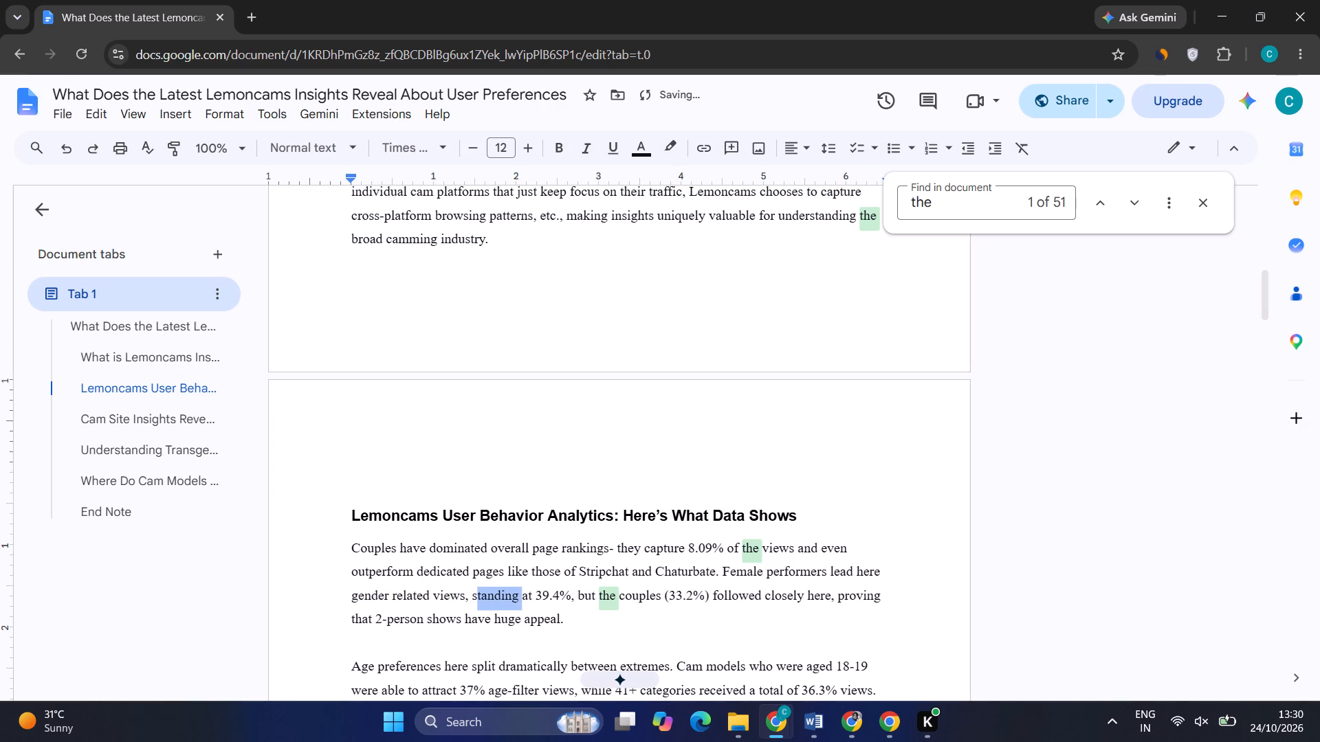
key("Right")
key("ctrl+shift+Right")
key("Left")
key("ctrl+shift+Right")
key("ctrl+shift+Right")
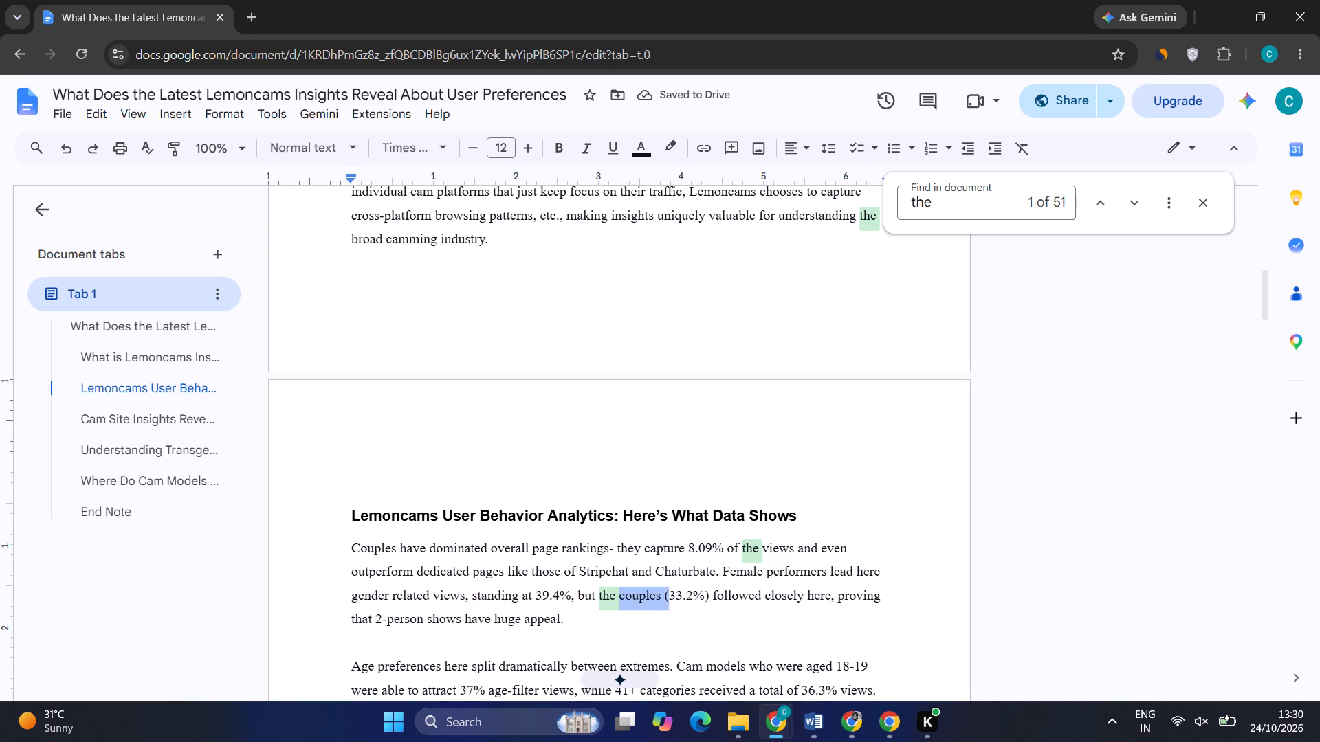
Proofread the first sentence of the next paragraph, from "Age preferences here split" to "between extremes".
key("ctrl+shift+Down")
key("ctrl+shift+Down")
key("ctrl+shift+Down")
key("Right")
key("ctrl+shift+Up")
key("Left")
key("ctrl+shift+Right")
key("ctrl+shift+Right")
key("ctrl+shift+Right")
key("ctrl+shift+Right")
key("ctrl+shift+Right")
key("ctrl+shift+Right")
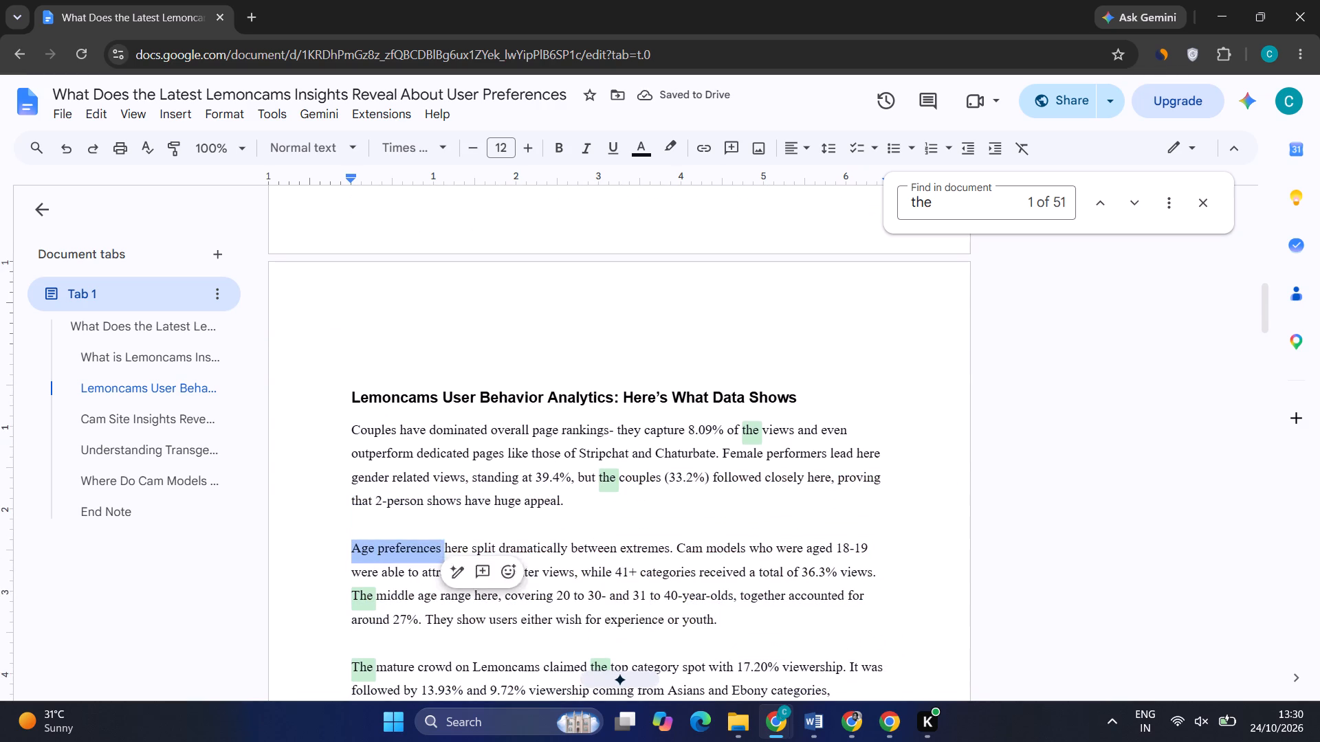
key("Right")
key("ctrl+shift+Right")
key("ctrl+shift+Right")
Proofread the following sentence from "Cam models who were aged 18-19" to "were able".
key("ctrl+shift+Right")
key("ctrl+shift+Right")
key("ctrl+shift+Right")
key("ctrl+shift+Right")
key("Right")
key("ctrl+shift+Right")
key("ctrl+shift+Right")
key("ctrl+shift+Right")
key("ctrl+shift+Right")
key("ctrl+shift+Right")
key("Right")
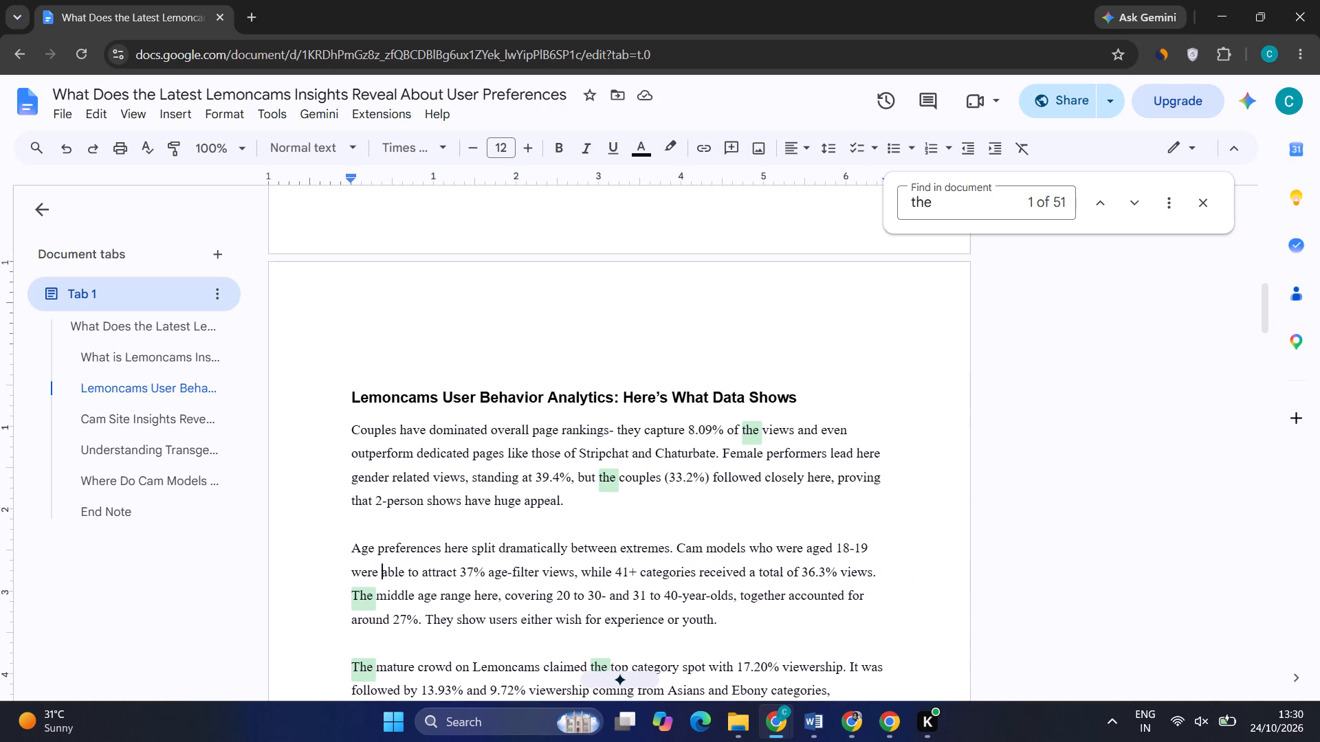
key("ctrl+shift+Right")
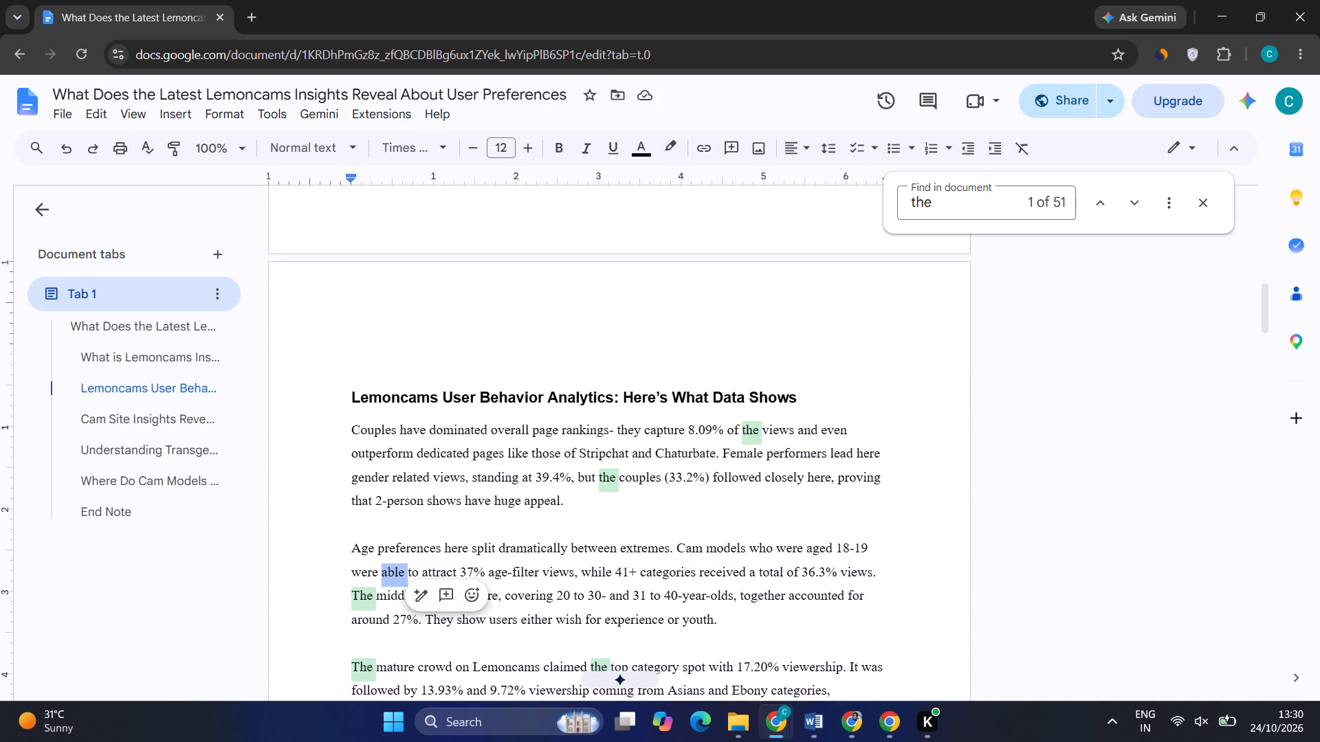
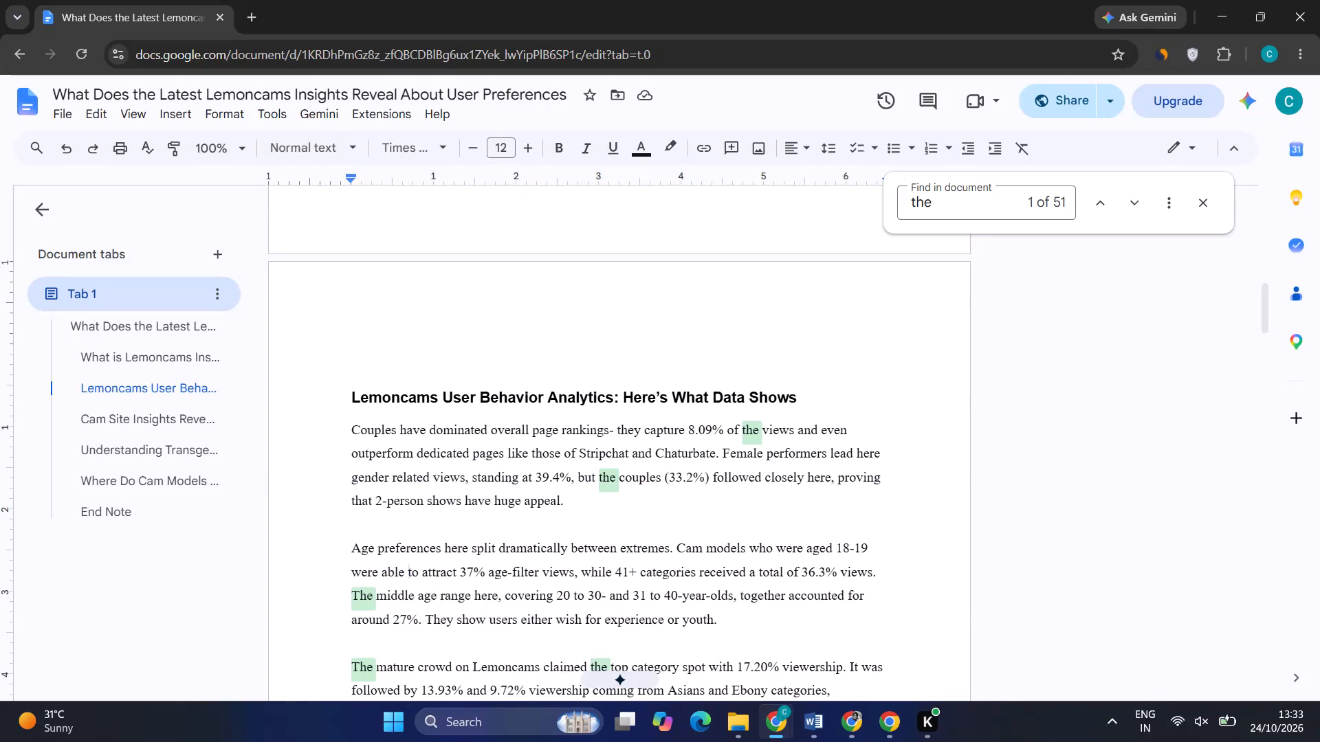
Proofread the rest of the sentence about cam models aged 18-19, from "to attract 37%" to "36.3%".
key("ctrl+shift+Right")
key("ctrl+shift+Right")
key("ctrl+shift+Right")
key("ctrl+shift+Right")
key("ctrl+shift+Right")
key("ctrl+shift+Right")
key("ctrl+shift+Right")
key("ctrl+shift+Right")
key("ctrl+shift+Right")
key("ctrl+shift+Right")
key("ctrl+shift+Right")
key("ctrl+shift+Right")
key("ctrl+shift+Right")
key("ctrl+shift+Right")
key("ctrl+shift+Right")
key("ctrl+shift+Right")
key("Right")
key("ctrl+shift+Right")
key("ctrl+shift+Right")
key("ctrl+shift+Right")
key("ctrl+shift+Right")
key("ctrl+shift+Right")
key("ctrl+shift+Right")
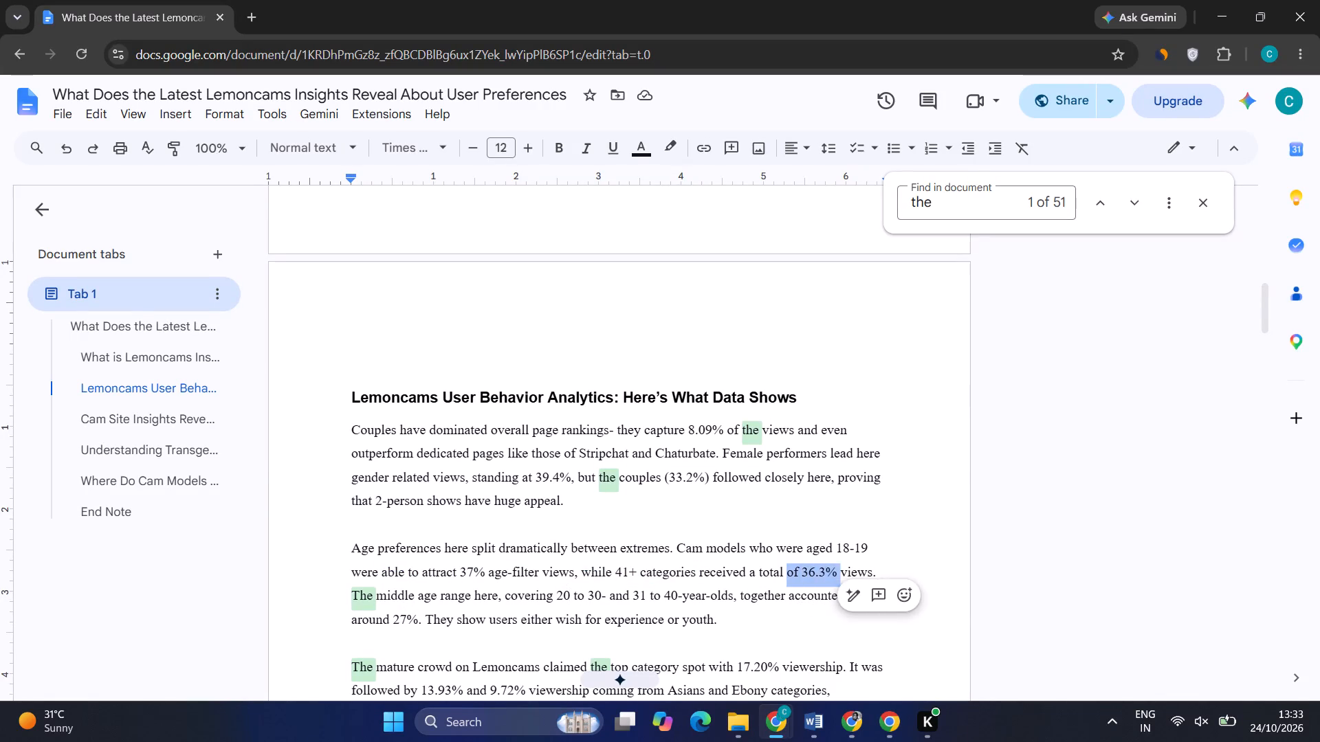
key("Right")
Proofread the sentence on the middle age range, from "The middle age range here" to "around 27%".
key("ctrl+shift+Right")
key("ctrl+shift+Right")
key("ctrl+shift+Right")
key("ctrl+shift+Right")
key("ctrl+shift+Right")
key("Right")
key("ctrl+shift+Right")
key("ctrl+shift+Right")
key("ctrl+shift+Right")
key("Right")
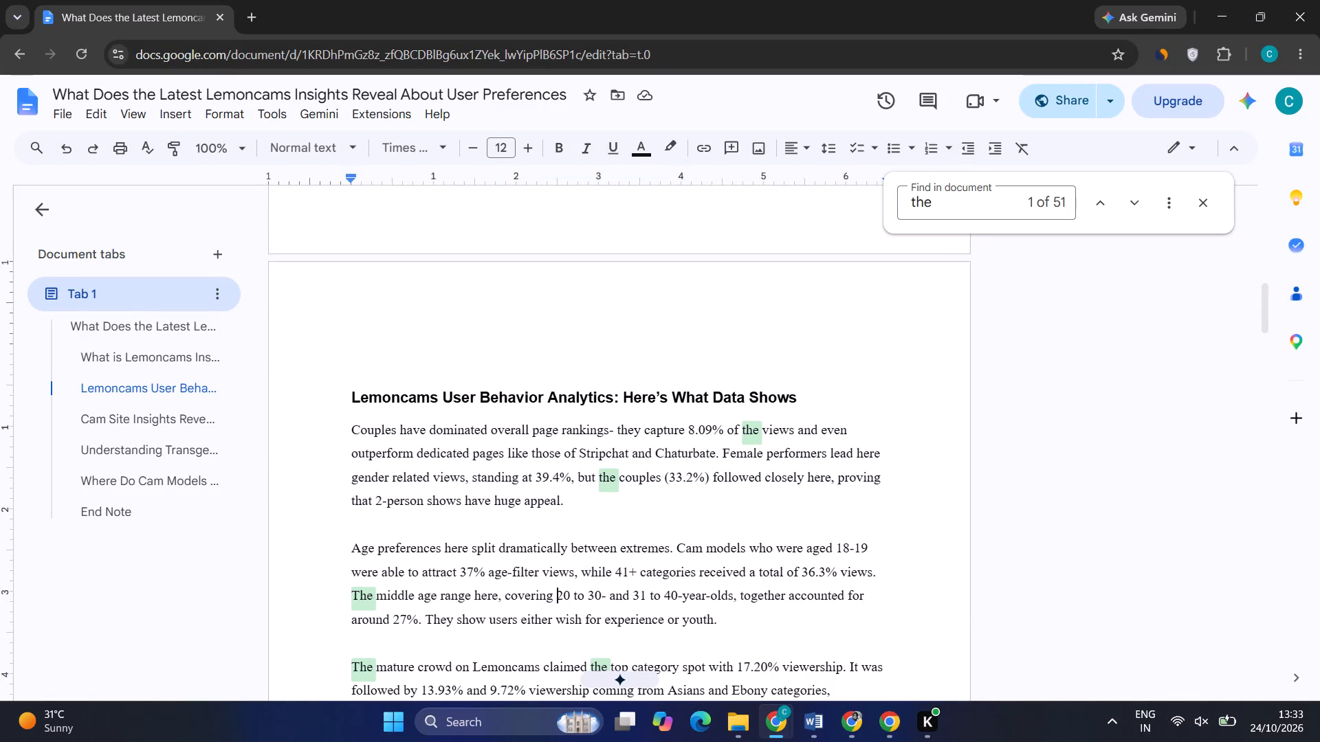
key("ctrl+shift+Right")
key("ctrl+shift+Right")
key("ctrl+shift+Right")
key("ctrl+shift+Right")
key("ctrl+shift+Right")
key("ctrl+shift+Right")
key("ctrl+shift+Right")
key("ctrl+shift+Right")
key("ctrl+shift+Right")
key("Right")
key("ctrl+shift+Right")
key("ctrl+shift+Right")
key("ctrl+shift+Right")
key("ctrl+shift+Right")
key("ctrl+shift+Right")
key("ctrl+shift+Right")
key("ctrl+shift+Right")
key("ctrl+shift+Right")
key("ctrl+shift+Right")
key("ctrl+shift+Right")
Proofread the paragraph's closing sentence, from "They show users either wish" to "experience or youth".
key("ctrl+shift+Right")
key("ctrl+shift+Right")
key("ctrl+shift+Right")
key("ctrl+shift+Right")
key("ctrl+shift+Right")
key("Right")
key("ctrl+shift+Right")
key("ctrl+shift+Right")
key("ctrl+shift+Right")
key("ctrl+shift+Right")
key("ctrl+shift+Right")
key("Right")
key("ctrl+shift+Right")
key("ctrl+shift+Right")
key("ctrl+shift+Right")
key("Right")
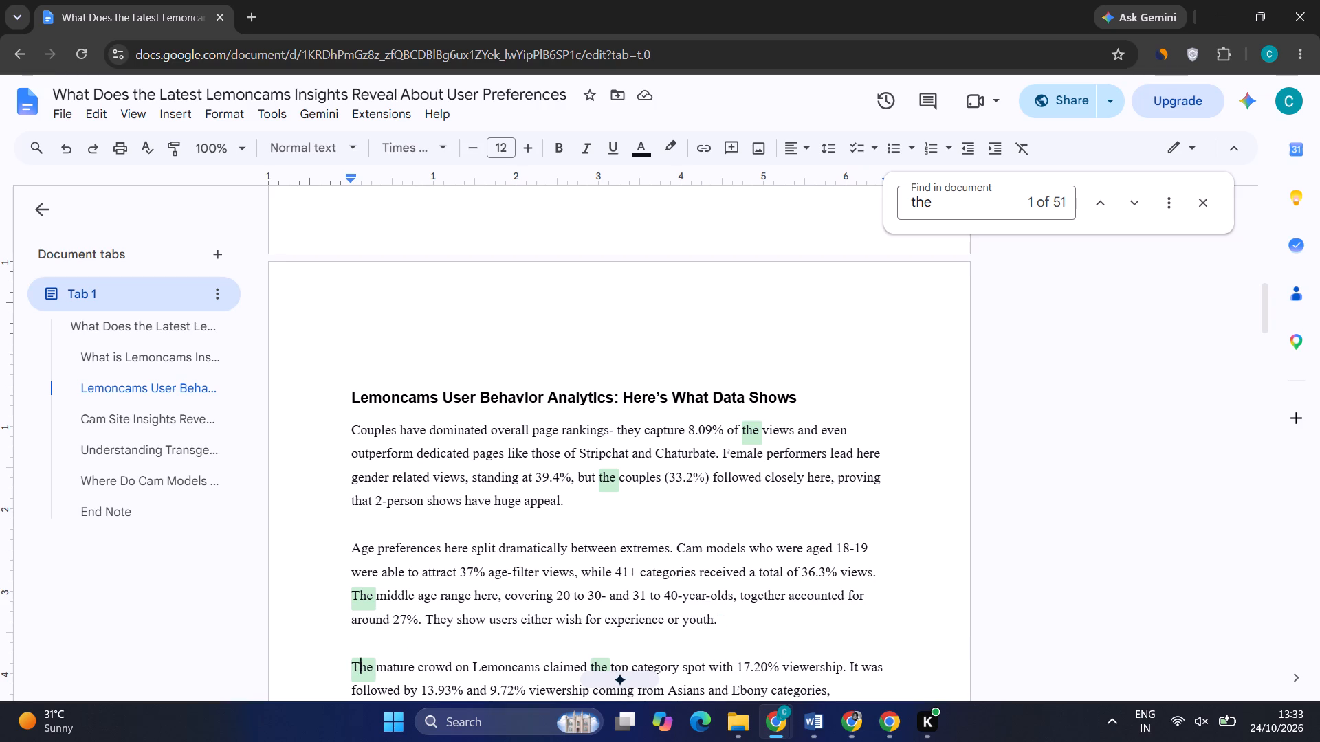
Proofread the first sentence of the next paragraph, from "The mature crowd on Lemoncams" to "17.20% viewership".
key("ctrl+shift+Down")
key("Left")
key("ctrl+shift+Right")
key("ctrl+shift+Right")
key("ctrl+shift+Right")
key("ctrl+shift+Right")
key("ctrl+shift+Right")
key("ctrl+shift+Right")
key("ctrl+shift+Right")
key("Right")
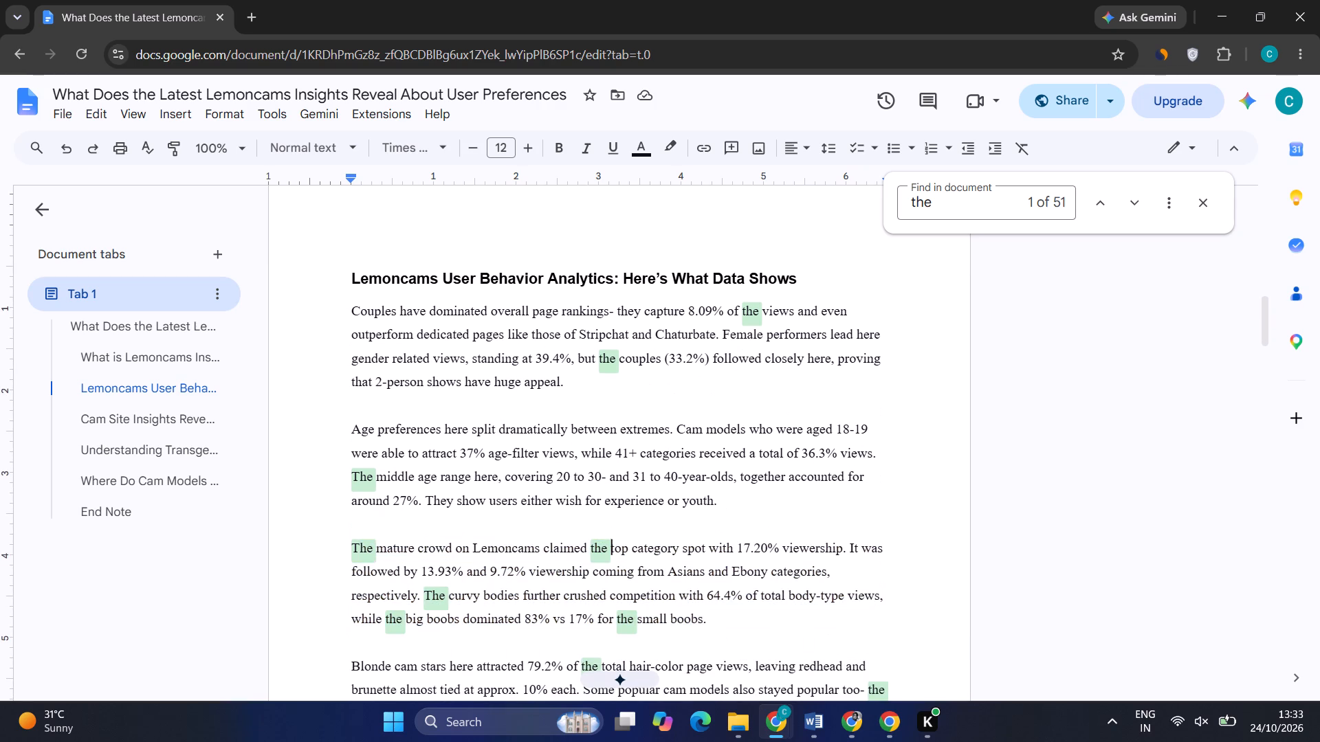
key("ctrl+shift+Right")
key("ctrl+shift+Right")
key("ctrl+shift+Right")
key("ctrl+shift+Right")
key("ctrl+shift+Right")
key("ctrl+shift+Right")
key("ctrl+shift+Right")
key("ctrl+shift+Right")
key("ctrl+shift+Right")
key("ctrl+shift+Right")
key("ctrl+shift+Right")
key("Right")
Proofread the following sentence, from "It was followed by 13.93%" to "Asians and Ebony categories, respectively".
key("ctrl+shift+Right")
key("ctrl+shift+Right")
key("ctrl+shift+Right")
key("ctrl+shift+Right")
key("Right")
key("ctrl+shift+Right")
key("ctrl+shift+Right")
key("ctrl+shift+Right")
key("ctrl+shift+Right")
key("Right")
key("ctrl+shift+Right")
key("ctrl+shift+Right")
key("Right")
key("ctrl+shift+Right")
key("ctrl+shift+Right")
key("ctrl+shift+Right")
key("ctrl+shift+Right")
key("ctrl+shift+Right")
key("Right")
key("ctrl+shift+Right")
key("ctrl+shift+Right")
key("ctrl+shift+Right")
key("ctrl+shift+Right")
key("ctrl+shift+Right")
key("ctrl+shift+Right")
key("ctrl+shift+Right")
key("ctrl+shift+Right")
key("ctrl+shift+Right")
key("ctrl+shift+Right")
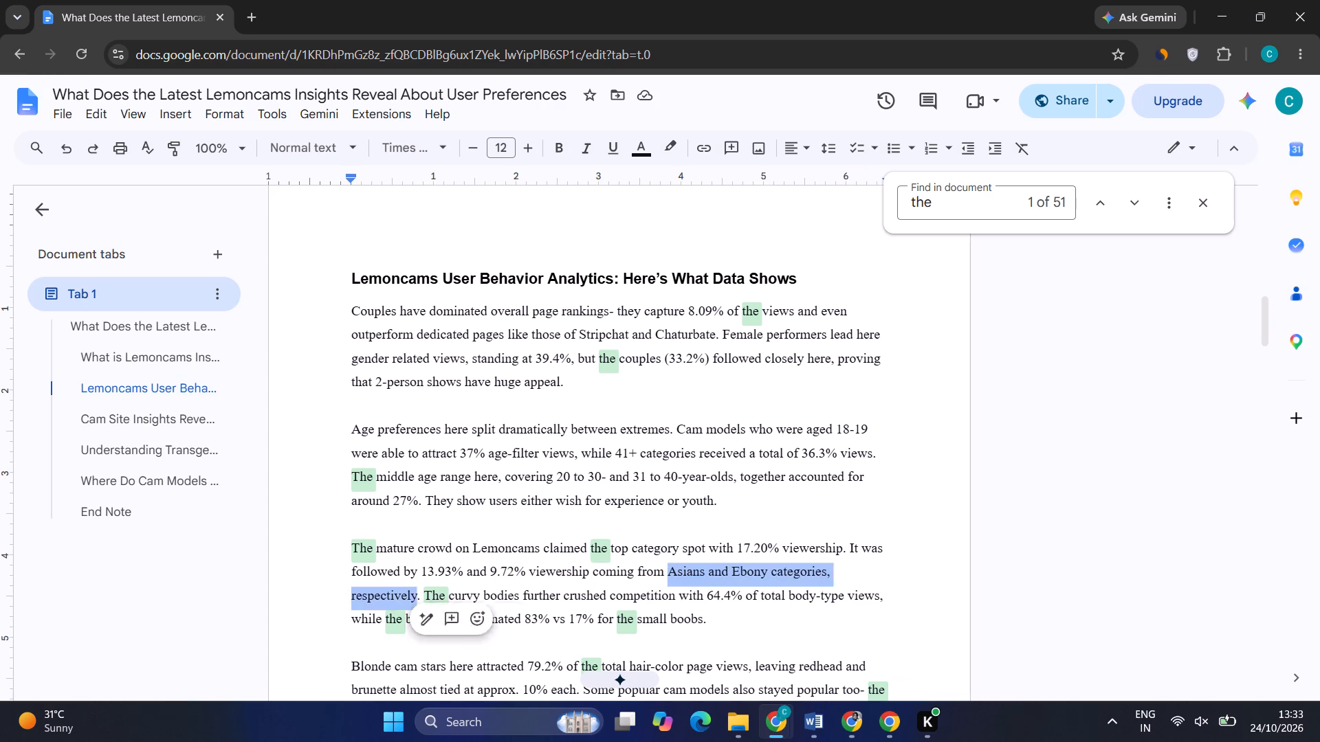
key("Right")
Delete "The" before "curvy bodies" and capitalize the first letter so the sentence starts with "Curvy".
key("ctrl+shift+Right")
key("ctrl+shift+Right")
key("Right")
key("ctrl+shift+Right")
key("Left")
key("ctrl+shift+Left")
key("ctrl+shift+Left")
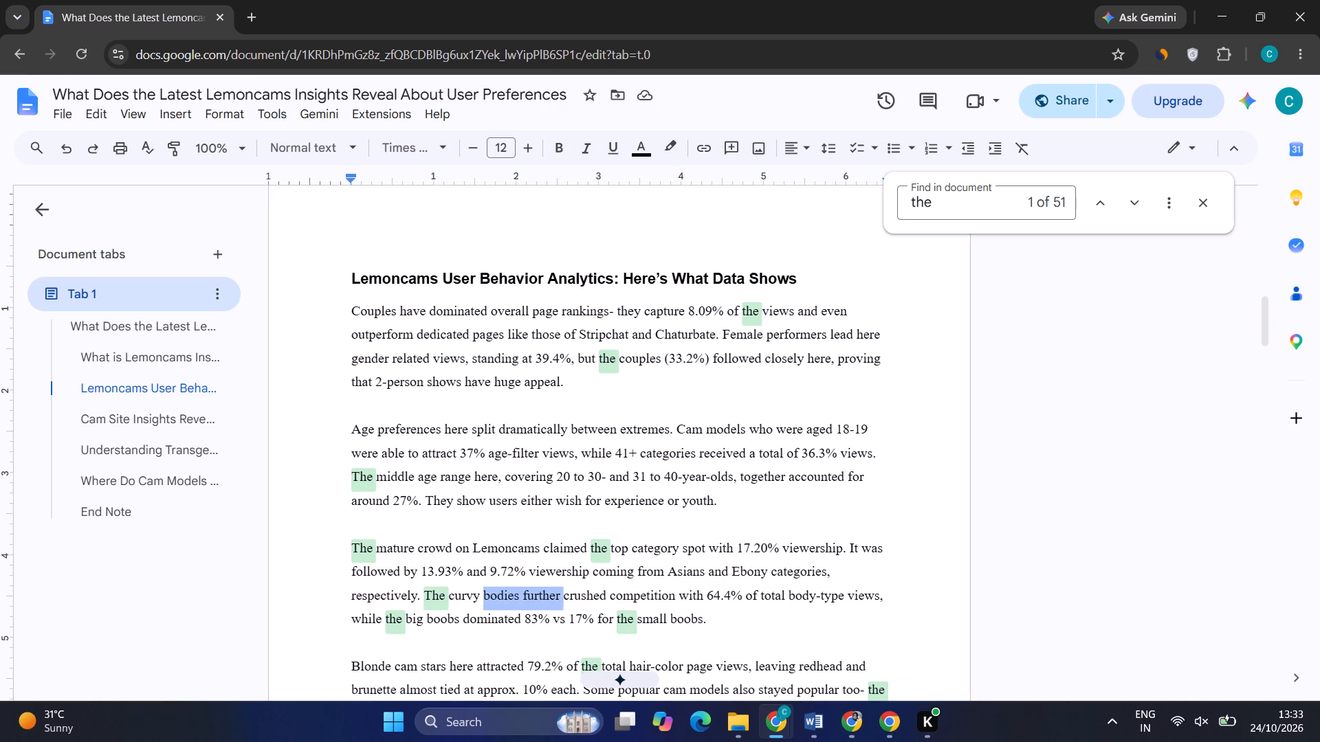
key("ctrl+shift+Left")
key("Left")
key("ctrl+shift+Left")
key("BackSpace")
key("shift+Right")
key("shift+c")
key("Right")
Proofread the sentence from "Curvy bodies further crushed competition" to "total body-type views".
key("ctrl+shift+Right")
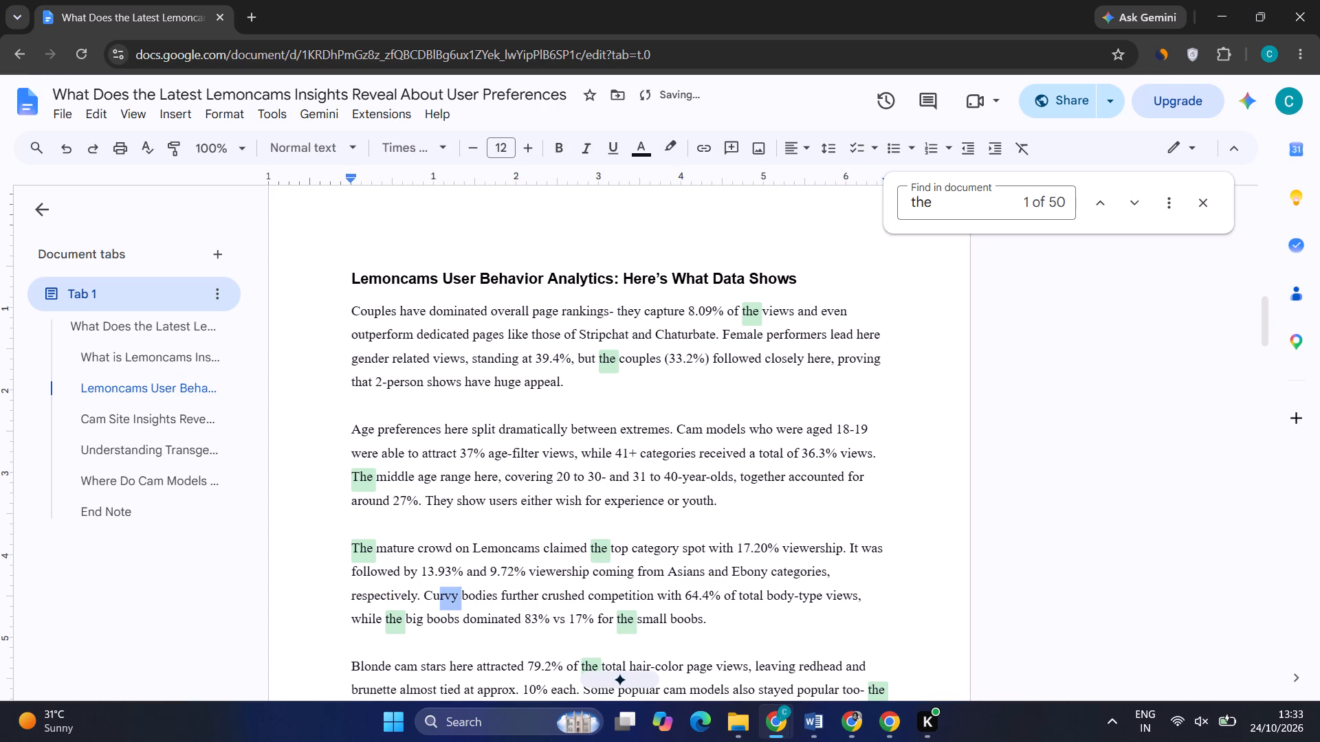
key("ctrl+shift+Right")
key("ctrl+shift+Right")
key("Right")
key("ctrl+shift+Right")
key("ctrl+shift+Right")
key("ctrl+shift+Right")
key("ctrl+shift+Right")
key("ctrl+shift+Right")
key("ctrl+shift+Right")
key("Right")
key("ctrl+shift+Right")
key("ctrl+shift+Right")
key("ctrl+shift+Right")
key("ctrl+shift+Right")
key("ctrl+shift+Right")
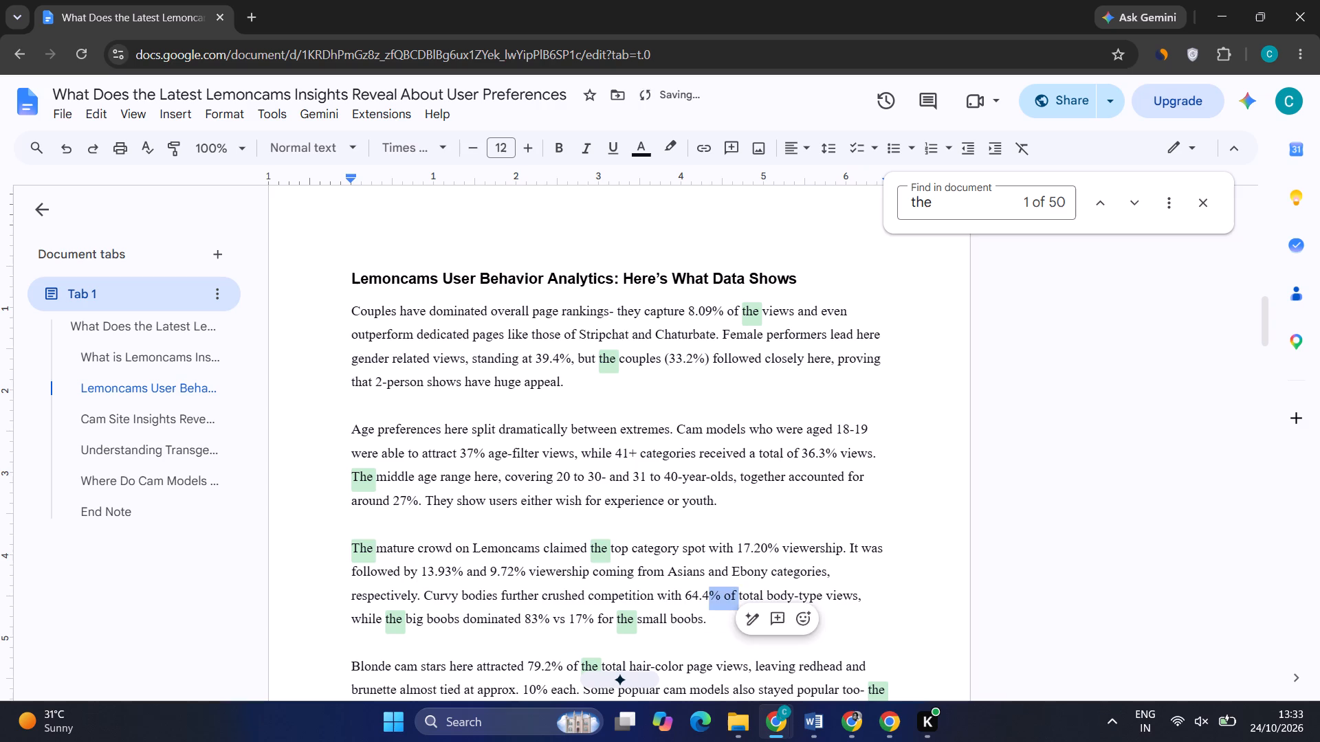
key("Right")
key("ctrl+shift+Right")
key("ctrl+shift+Right")
key("ctrl+shift+Right")
key("ctrl+shift+Right")
key("ctrl+shift+Right")
key("ctrl+shift+Right")
key("Right")
Reword the clause after "while" to read "big boobs here dominated", removing "the" and adding "here".
key("ctrl+shift+Right")
key("Left")
key("ctrl+shift+Left")
key("Left")
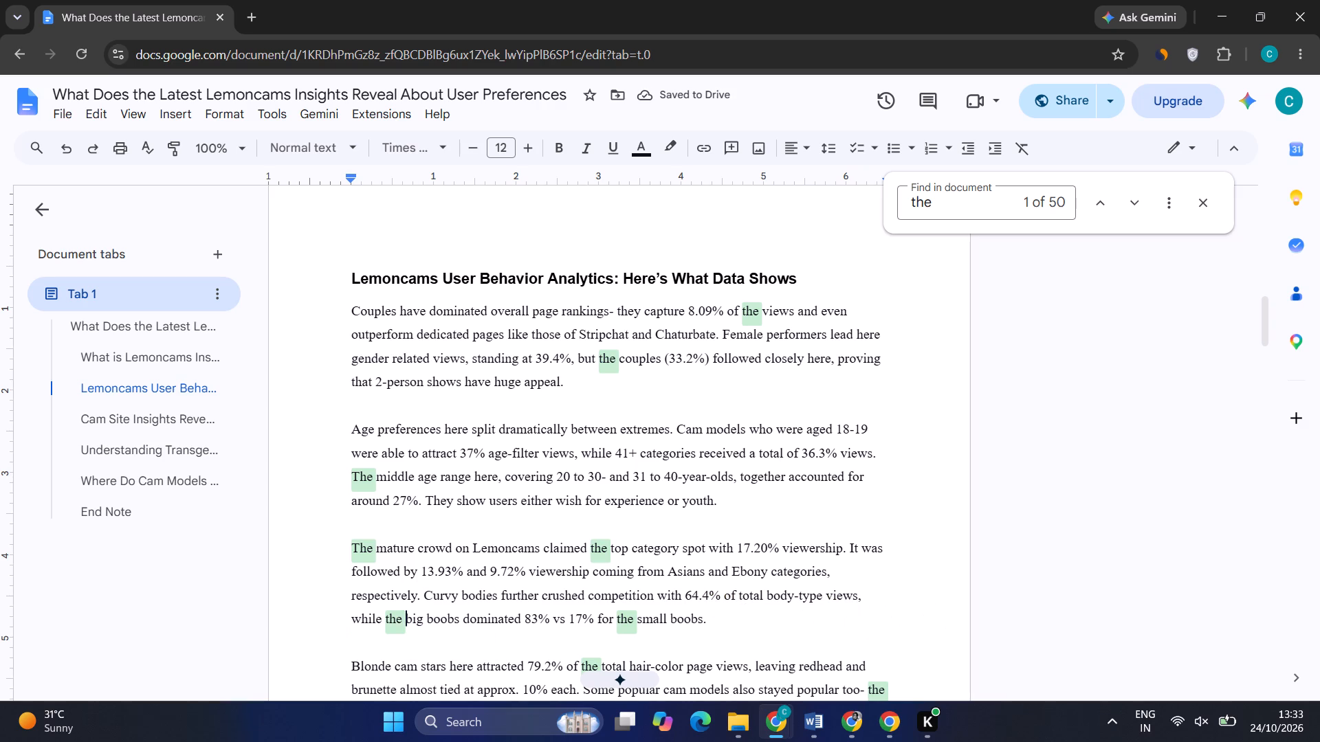
key("ctrl+shift+Left")
key("BackSpace")
key("ctrl+shift+Right")
key("ctrl+shift+Right")
key("Right")
type("here")
key("space")
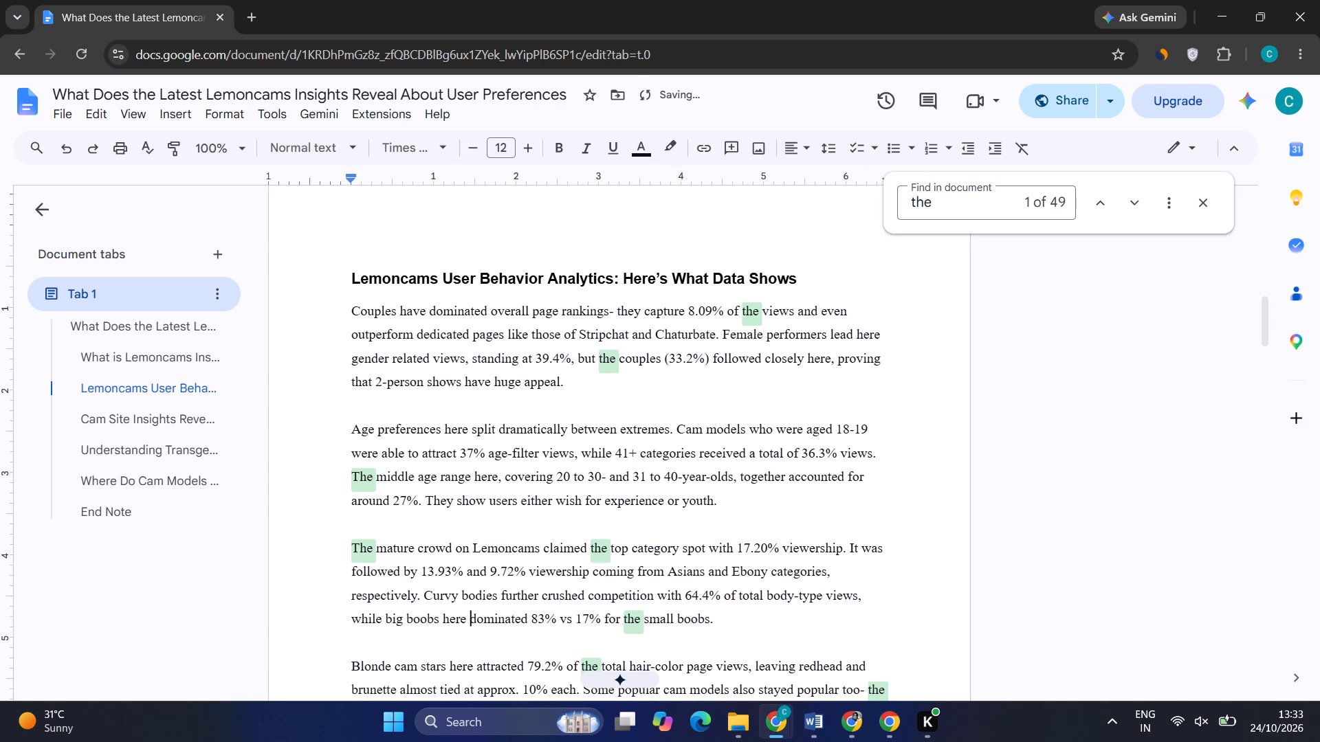
Check the rest of the comparison and delete "the" before "small boobs".
key("ctrl+shift+Right")
key("ctrl+shift+Right")
key("ctrl+shift+Right")
key("ctrl+shift+Right")
key("Right")
key("ctrl+shift+Right")
key("ctrl+shift+Right")
key("ctrl+shift+Right")
key("Right")
key("ctrl+shift+Right")
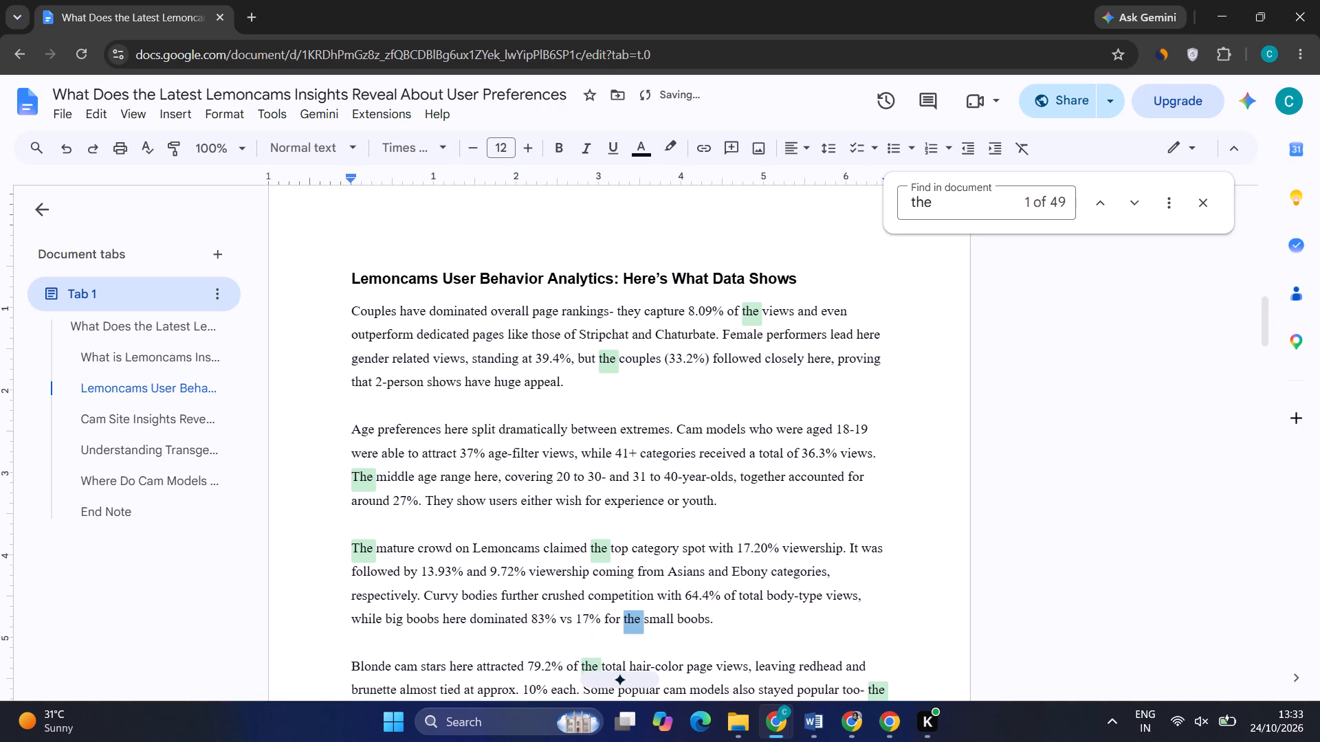
key("BackSpace")
Proofread the opening of the next paragraph, from "Blonde cam stars here" to "79.2% of the".
key("Down")
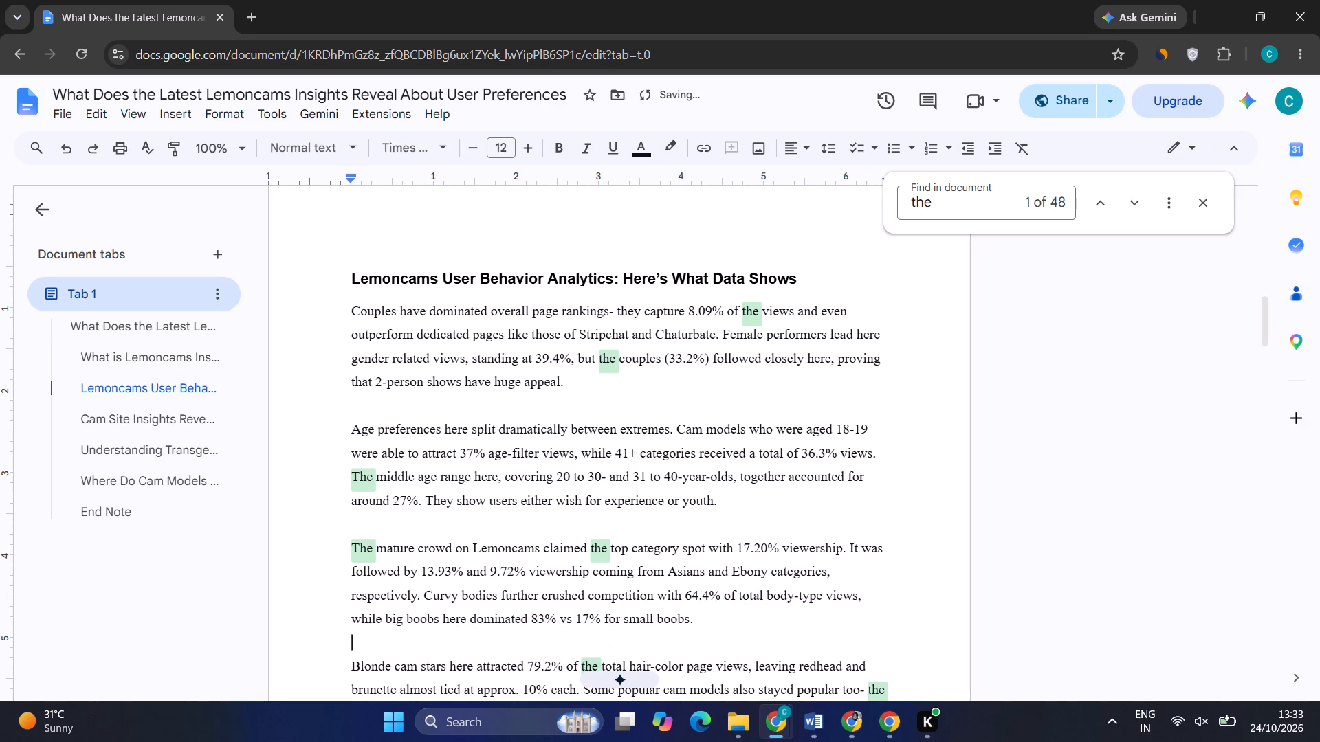
key("Right")
key("ctrl+shift+Down")
key("Left")
key("ctrl+shift+Right")
key("ctrl+shift+Right")
key("ctrl+shift+Right")
key("ctrl+shift+Right")
key("Right")
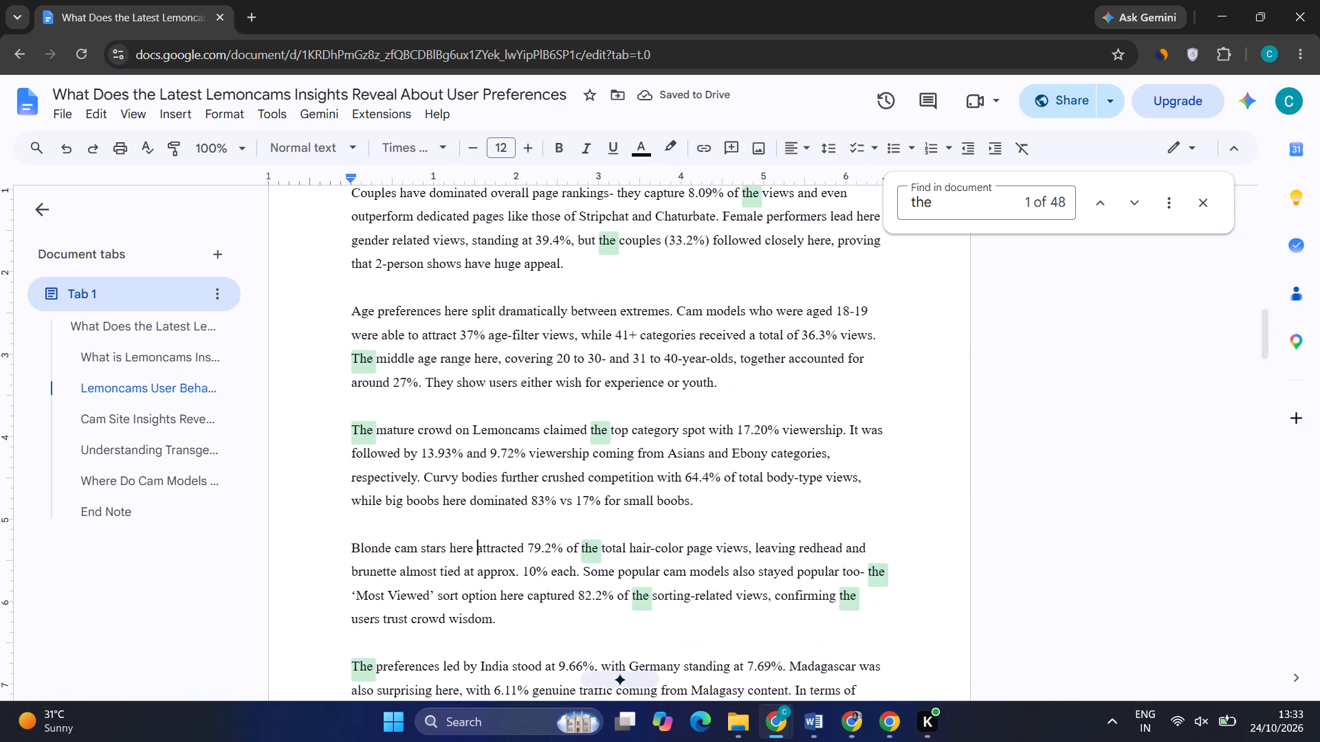
key("ctrl+shift+Left")
key("ctrl+shift+Left")
key("Left")
key("ctrl+shift+Right")
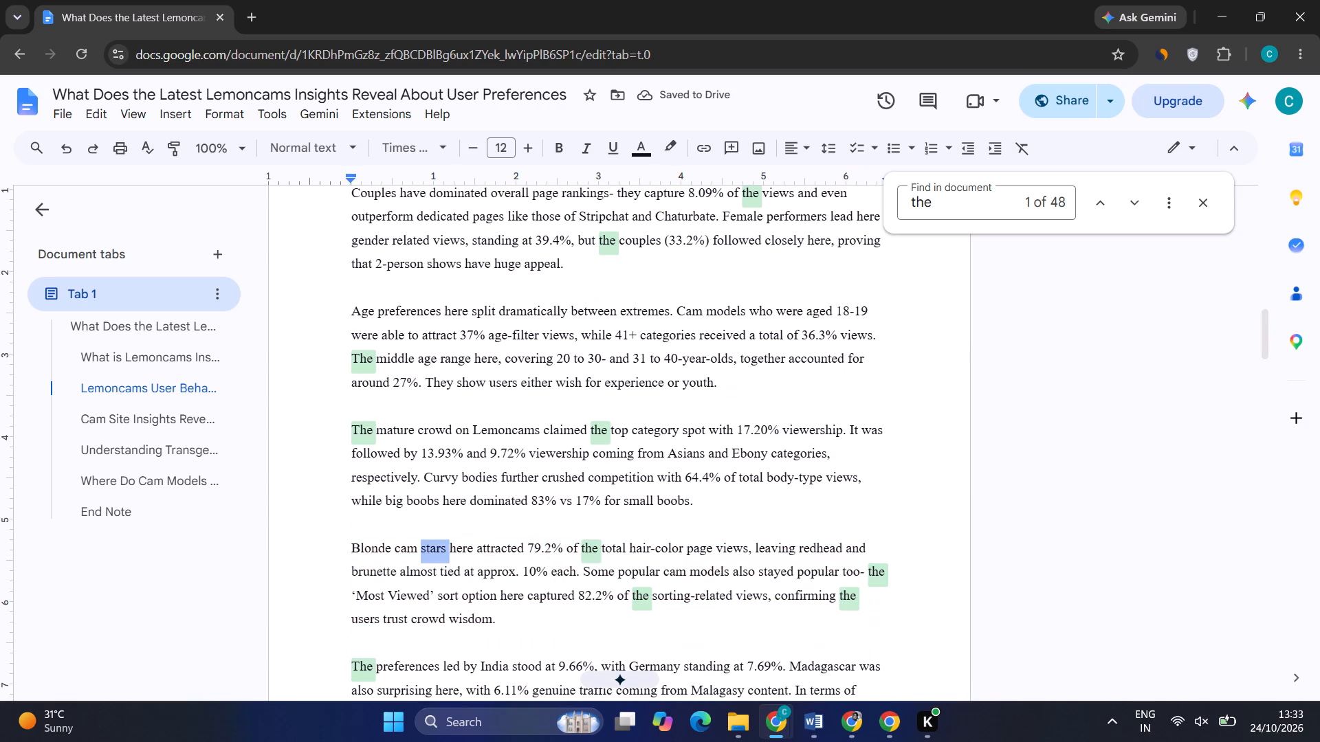
key("ctrl+shift+Right")
key("ctrl+shift+Right")
key("ctrl+shift+Right")
key("Right")
key("Right")
key("ctrl+shift+Right")
key("ctrl+shift+Right")
key("ctrl+shift+Right")
key("ctrl+shift+Right")
key("Right")
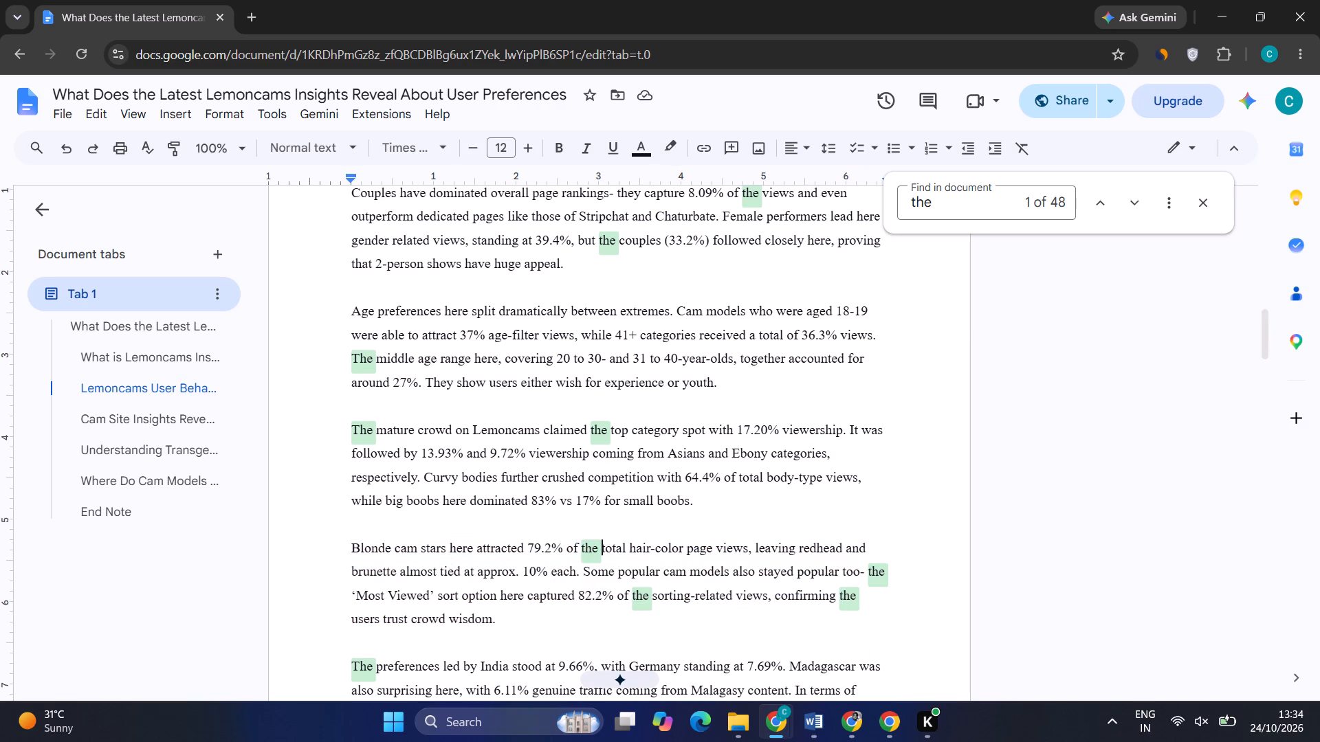
Proofread the rest of that sentence, from "total hair-color page views" to "approx. 10% each".
key("ctrl+shift+Right")
key("ctrl+shift+Right")
key("ctrl+shift+Right")
key("ctrl+shift+Right")
key("ctrl+shift+Right")
key("ctrl+shift+Right")
key("ctrl+shift+Right")
key("ctrl+shift+Right")
key("ctrl+shift+Right")
key("ctrl+shift+Right")
key("ctrl+shift+Right")
key("ctrl+shift+Right")
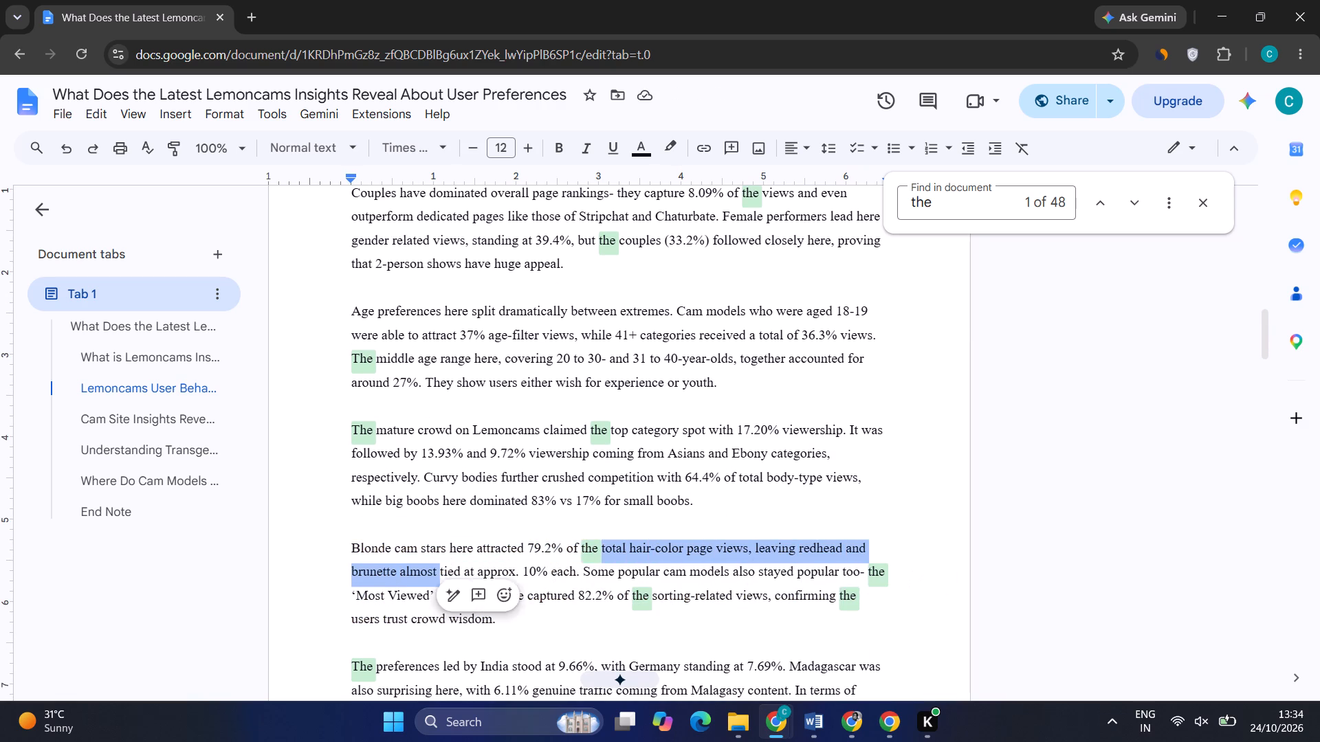
key("ctrl+shift+Right")
key("ctrl+shift+Right")
key("ctrl+shift+Right")
key("ctrl+shift+Right")
key("ctrl+shift+Right")
key("ctrl+shift+Right")
key("ctrl+shift+Right")
key("ctrl+shift+Right")
key("ctrl+shift+Right")
key("Right")
Proofread the following sentence from "popular cam models also stayed popular too" to the "Most Viewed" mention.
key("ctrl+shift+Right")
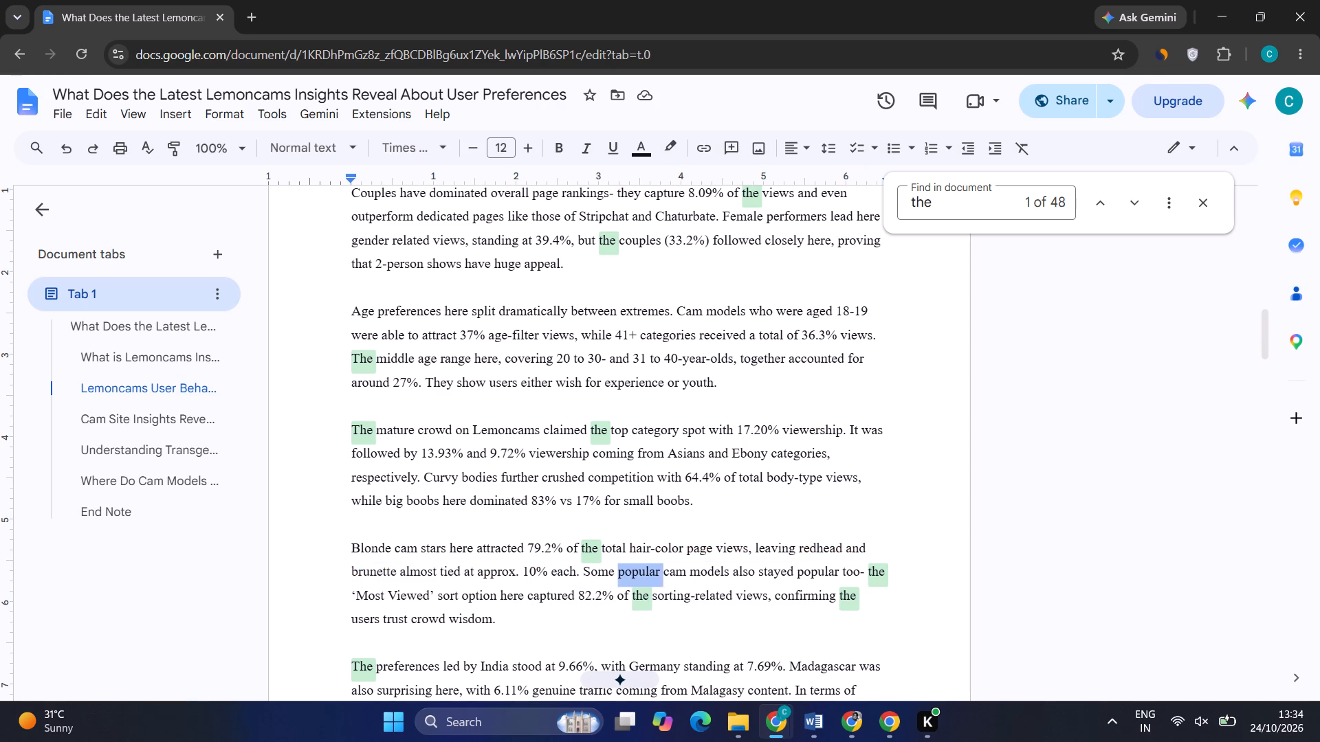
key("ctrl+shift+Right")
key("ctrl+shift+Right")
key("ctrl+shift+Right")
key("ctrl+shift+Right")
key("ctrl+shift+Right")
key("ctrl+shift+Right")
key("ctrl+shift+Right")
key("ctrl+shift+Right")
key("ctrl+shift+Right")
key("ctrl+shift+Right")
key("Right")
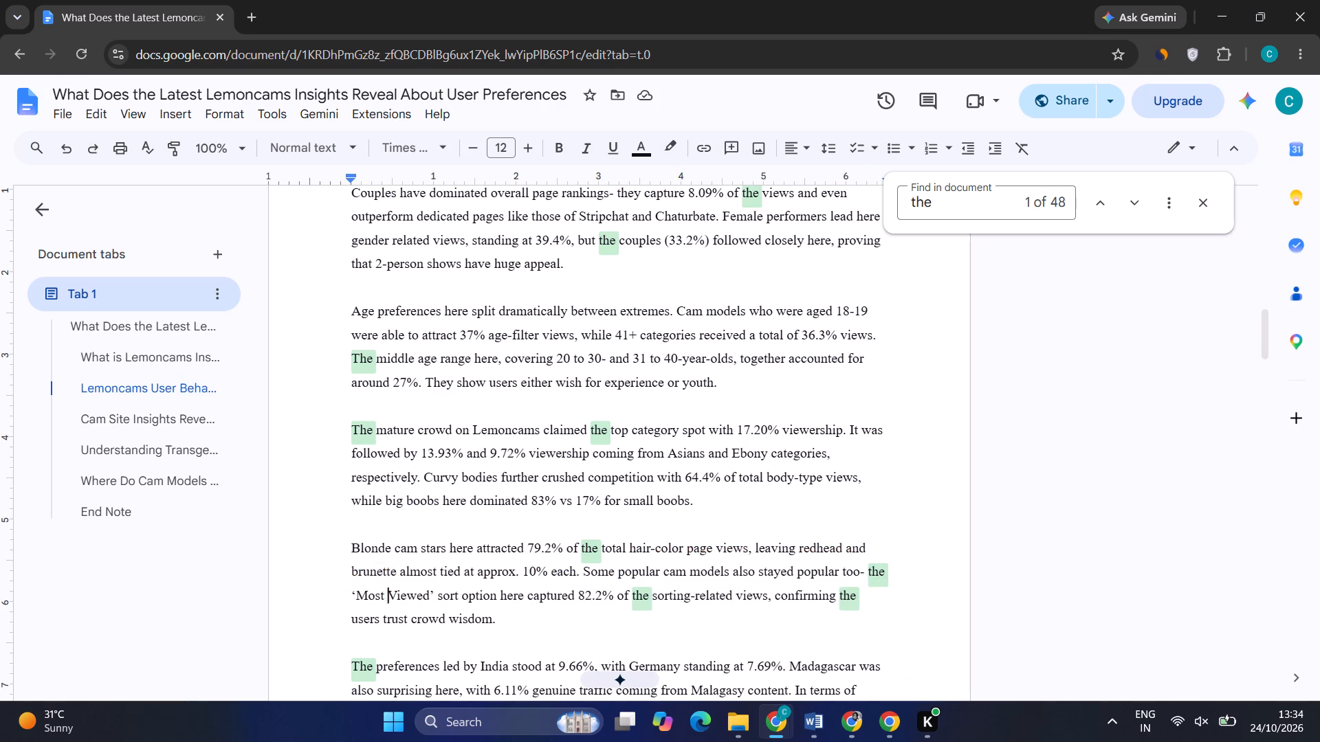
Continue proofreading the sentence from the "Most Viewed" sort option to "sorting-related views".
key("ctrl+shift+Right")
key("ctrl+shift+Right")
key("ctrl+shift+Right")
key("ctrl+shift+Right")
key("ctrl+shift+Right")
key("ctrl+shift+Right")
key("ctrl+shift+Right")
key("ctrl+shift+Right")
key("ctrl+shift+Right")
key("ctrl+shift+Right")
key("Right")
key("ctrl+shift+Right")
key("ctrl+shift+Right")
key("Right")
key("ctrl+shift+Right")
key("ctrl+shift+Right")
key("ctrl+shift+Right")
key("ctrl+shift+Right")
Delete "the" before "users trust crowd wisdom" and check the paragraph's ending.
key("End")
key("ctrl+shift+Left")
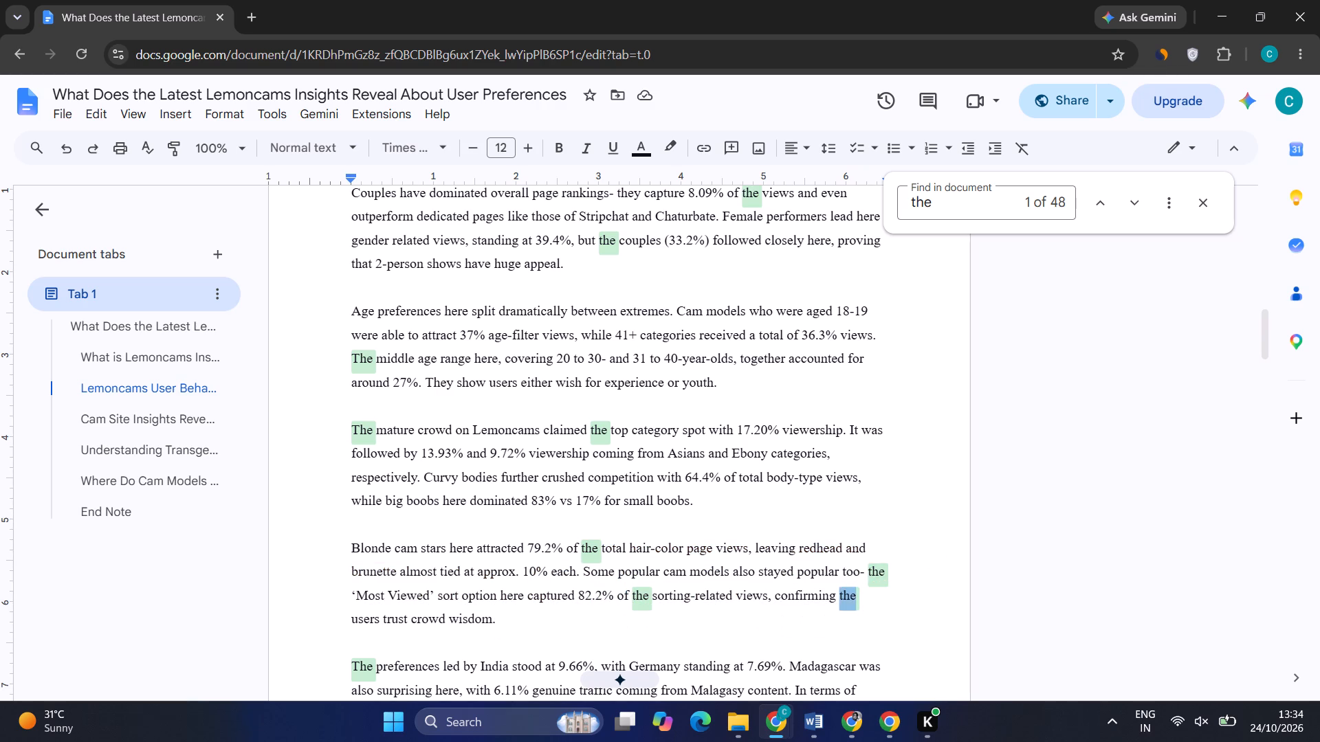
key("BackSpace")
key("Right")
key("ctrl+shift+Right")
key("ctrl+shift+Right")
key("ctrl+shift+Right")
key("Right")
key("End")
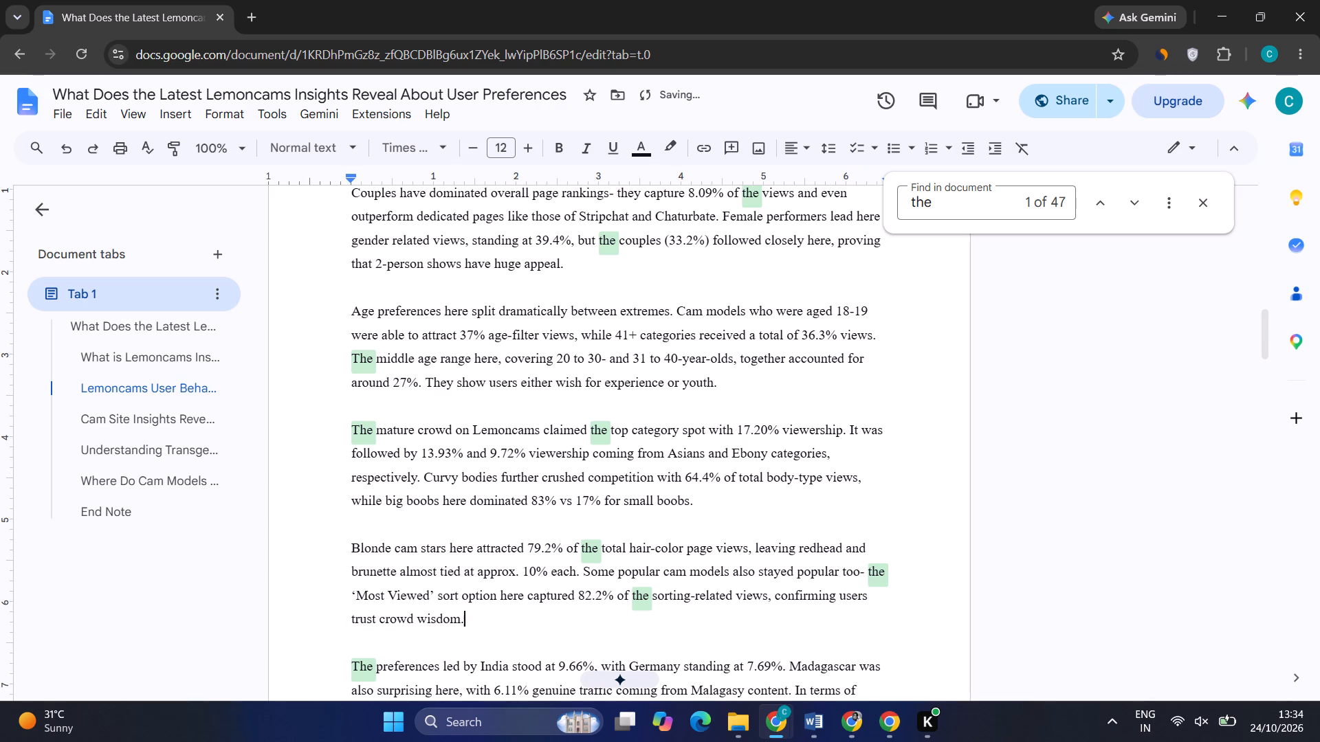
Proofread the opening of the paragraph after "trust crowd wisdom", from "The preferences led by India" to "stood".
key("Right")
key("Right")
key("ctrl+shift+Down")
key("Left")
key("ctrl+shift+Right")
key("ctrl+shift+Right")
key("ctrl+shift+Right")
key("ctrl+shift+Right")
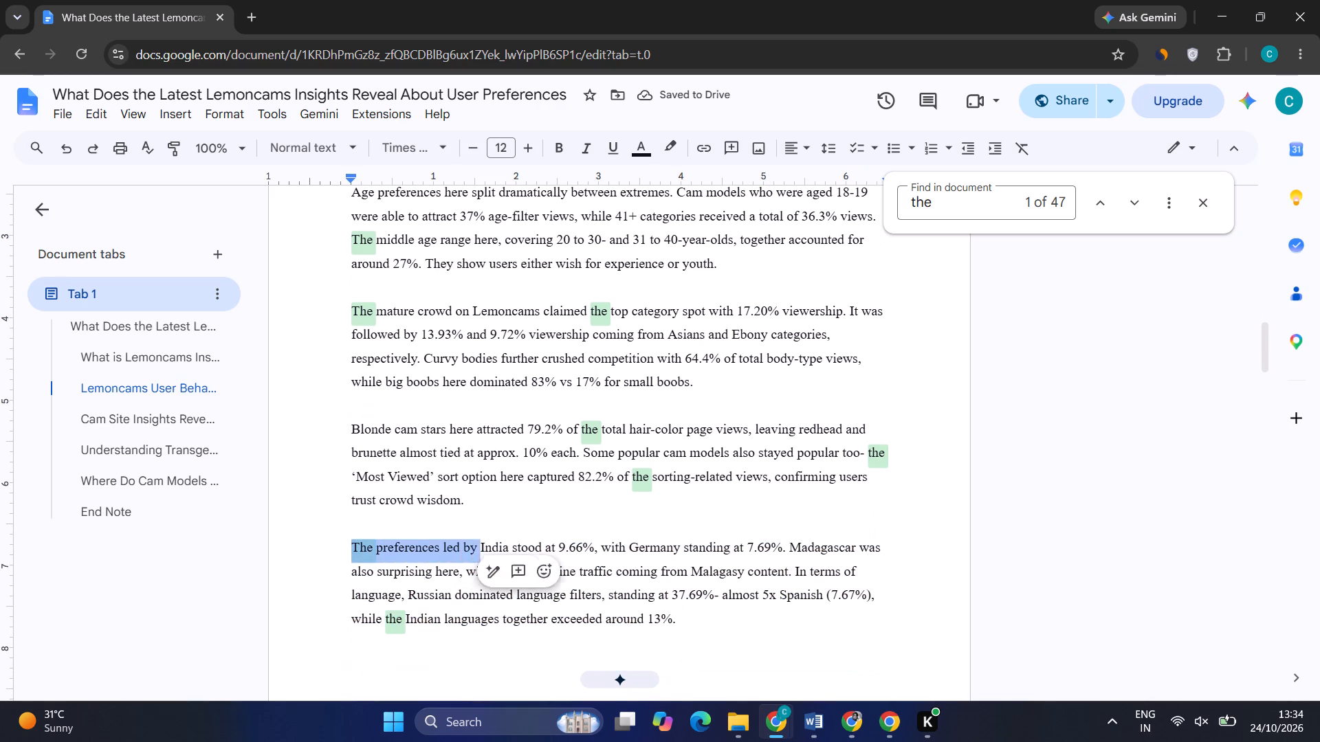
key("ctrl+shift+Right")
key("Right")
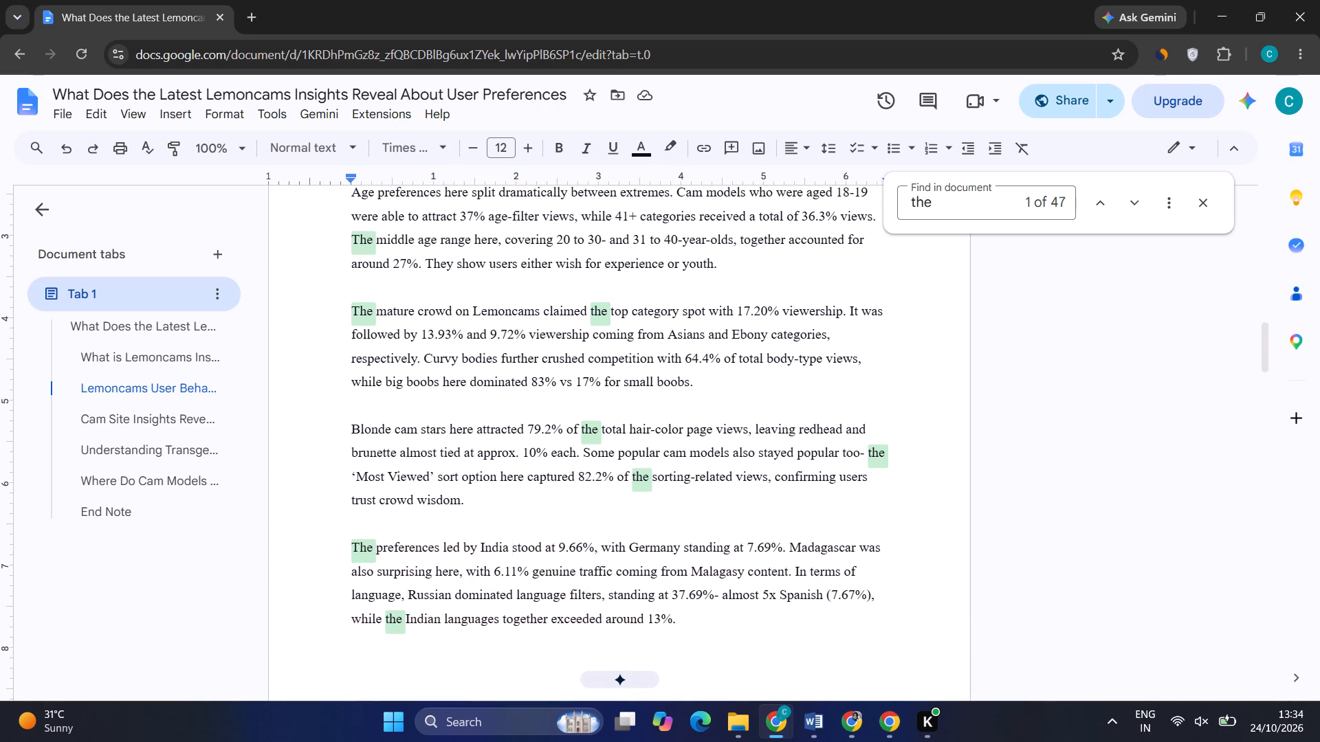
key("ctrl+shift+Left")
key("ctrl+shift+Left")
key("ctrl+shift+Left")
key("Left")
key("ctrl+shift+Right")
key("ctrl+shift+Right")
key("ctrl+shift+Right")
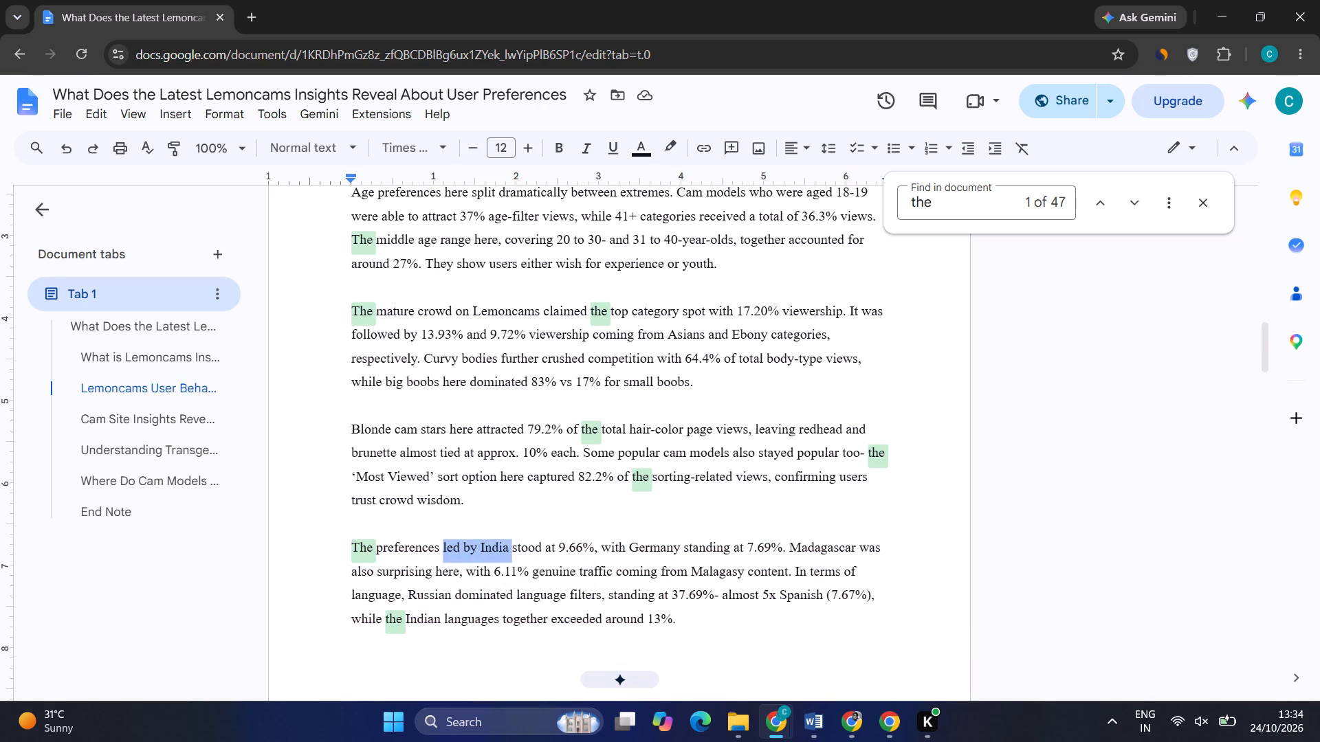
key("ctrl+shift+Right")
key("Right")
Proofread the rest of that sentence, from "at 9.66%" to "with Germany standing at 7.69%".
key("ctrl+shift+Right")
key("ctrl+shift+Right")
key("ctrl+shift+Right")
key("ctrl+shift+Right")
key("ctrl+shift+Right")
key("ctrl+shift+Right")
key("ctrl+shift+Right")
key("ctrl+shift+Right")
key("ctrl+shift+Right")
key("ctrl+shift+Right")
key("ctrl+shift+Right")
key("ctrl+shift+Right")
key("ctrl+shift+Right")
key("ctrl+shift+Right")
key("ctrl+shift+Right")
key("ctrl+shift+Right")
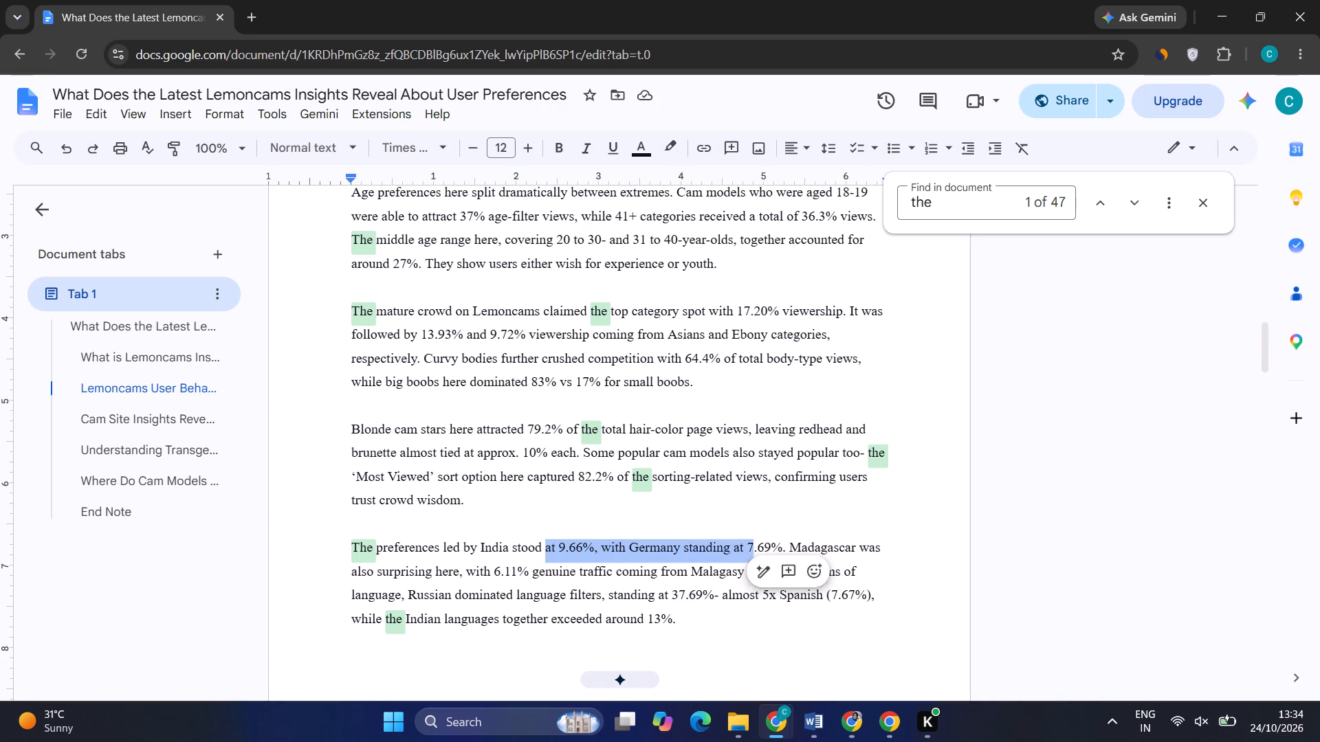
key("Right")
key("ctrl+shift+Right")
key("ctrl+shift+Right")
key("Right")
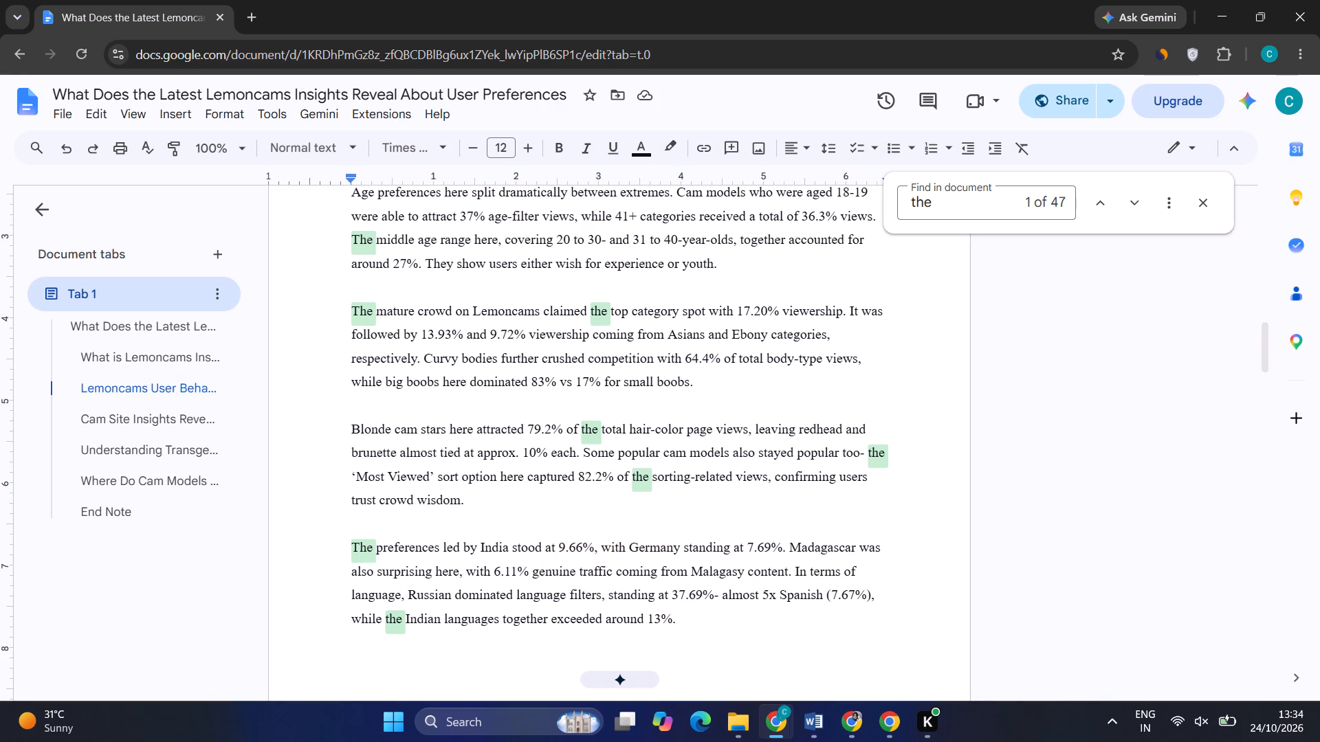
Proofread the following sentence about Madagascar and the genuine traffic coming from Malagasy content.
key("ctrl+shift+Right")
key("ctrl+shift+Right")
key("ctrl+shift+Right")
key("ctrl+shift+Right")
key("ctrl+shift+Right")
key("ctrl+shift+Right")
key("ctrl+shift+Right")
key("ctrl+shift+Right")
key("ctrl+shift+Right")
key("ctrl+shift+Right")
key("ctrl+shift+Right")
key("ctrl+shift+Right")
key("ctrl+shift+Right")
key("ctrl+shift+Right")
key("ctrl+shift+Right")
key("ctrl+shift+Right")
key("ctrl+shift+Right")
key("ctrl+shift+Right")
key("ctrl+shift+Right")
key("ctrl+shift+Right")
key("Right")
Proofread the language sentence up to "Russian dominated language filters, standing at 37.69%".
key("ctrl+shift+Right")
key("ctrl+shift+Right")
key("ctrl+shift+Right")
key("ctrl+shift+Right")
key("ctrl+shift+Right")
key("ctrl+shift+Right")
key("ctrl+shift+Right")
key("ctrl+shift+Right")
key("ctrl+shift+Right")
key("ctrl+shift+Right")
key("ctrl+shift+Right")
key("ctrl+shift+Right")
key("ctrl+shift+Right")
key("ctrl+shift+Right")
key("ctrl+shift+Right")
key("ctrl+shift+Right")
key("ctrl+shift+Right")
key("Right")
Proofread the end of the paragraph through "Indian languages together exceeded around 13%".
key("ctrl+shift+Right")
key("ctrl+shift+Right")
key("ctrl+shift+Right")
key("ctrl+shift+Right")
key("ctrl+shift+Right")
key("ctrl+shift+Right")
key("ctrl+shift+Right")
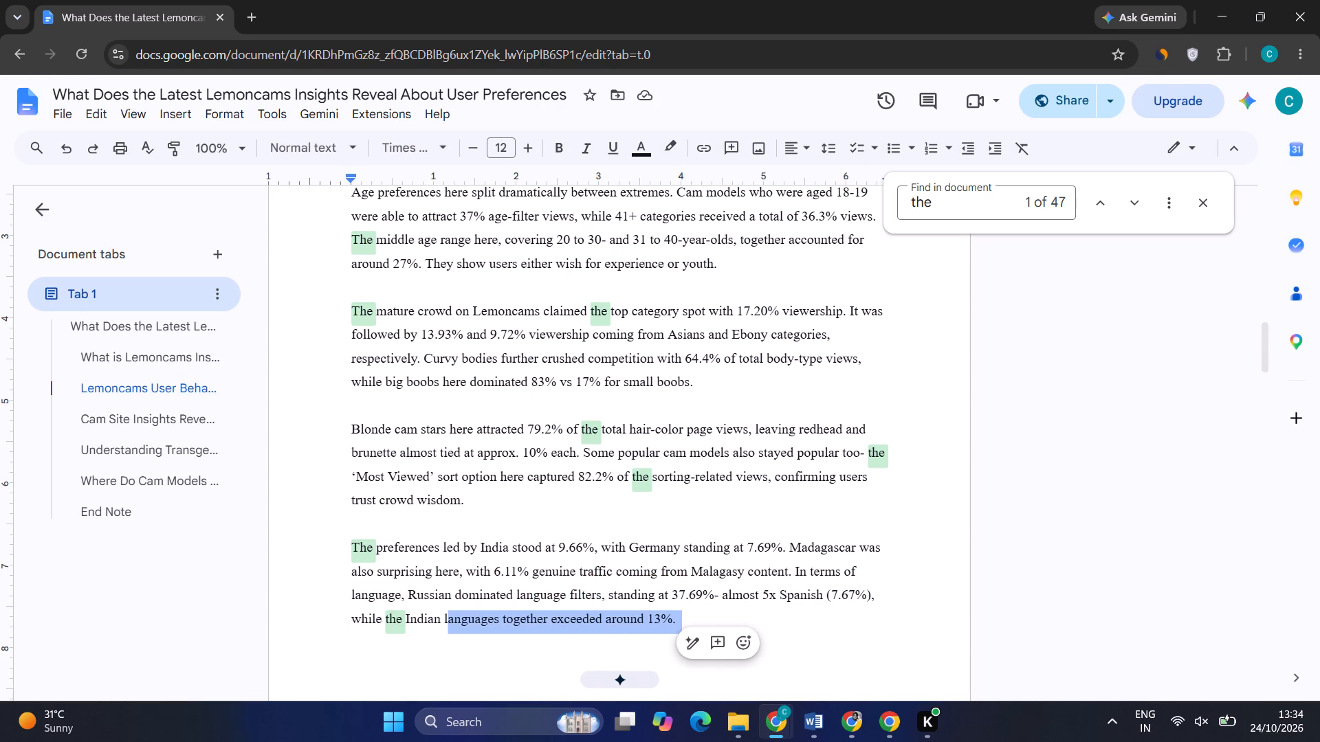
Proofread the first sentence of the "Cam Site Insights Revealed Data" section from "Chaturbate and Stripchat" to "the largest".
key("ctrl+shift+Down")
key("ctrl+shift+Down")
key("Right")
key("ctrl+shift+Down")
key("Right")
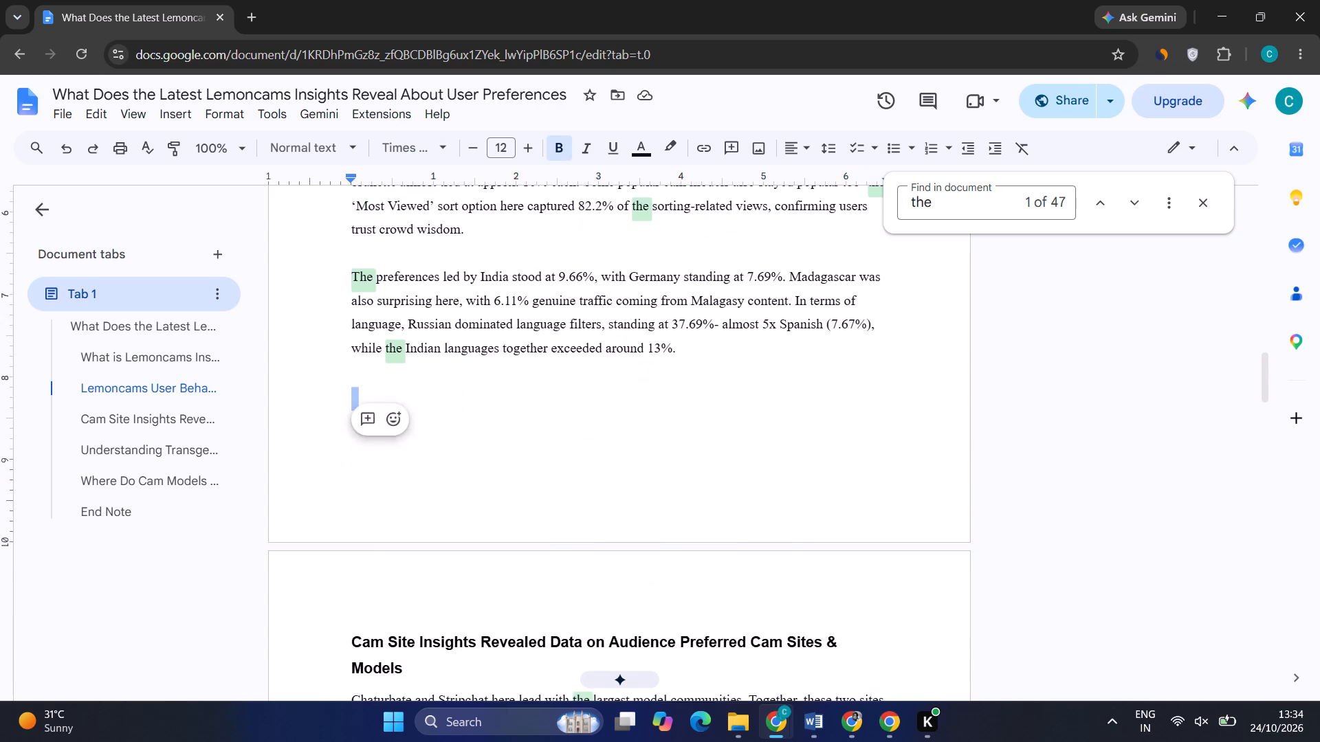
key("ctrl+shift+Down")
key("Right")
key("ctrl+shift+Down")
key("Left")
key("ctrl+shift+Right")
key("ctrl+shift+Right")
key("ctrl+shift+Right")
key("ctrl+shift+Right")
key("ctrl+shift+Right")
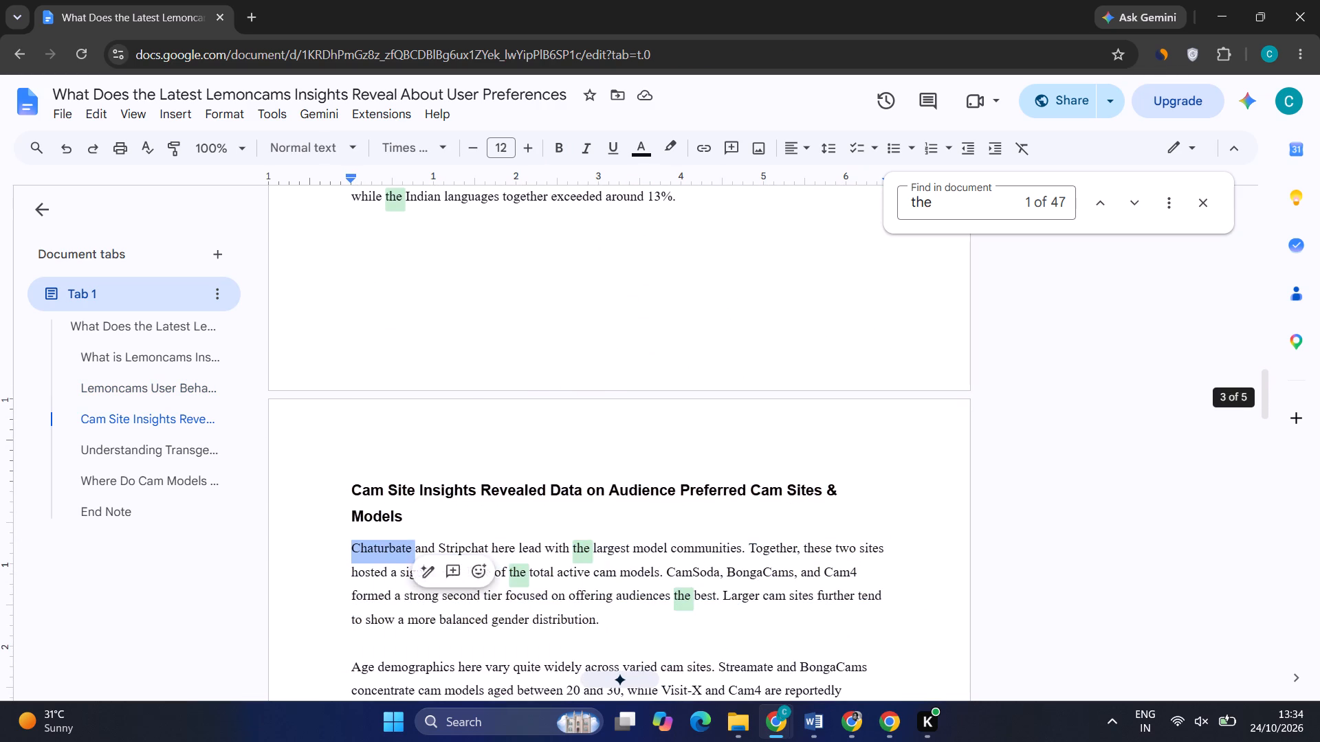
key("Right")
key("ctrl+shift+Right")
key("Right")
key("ctrl+shift+Right")
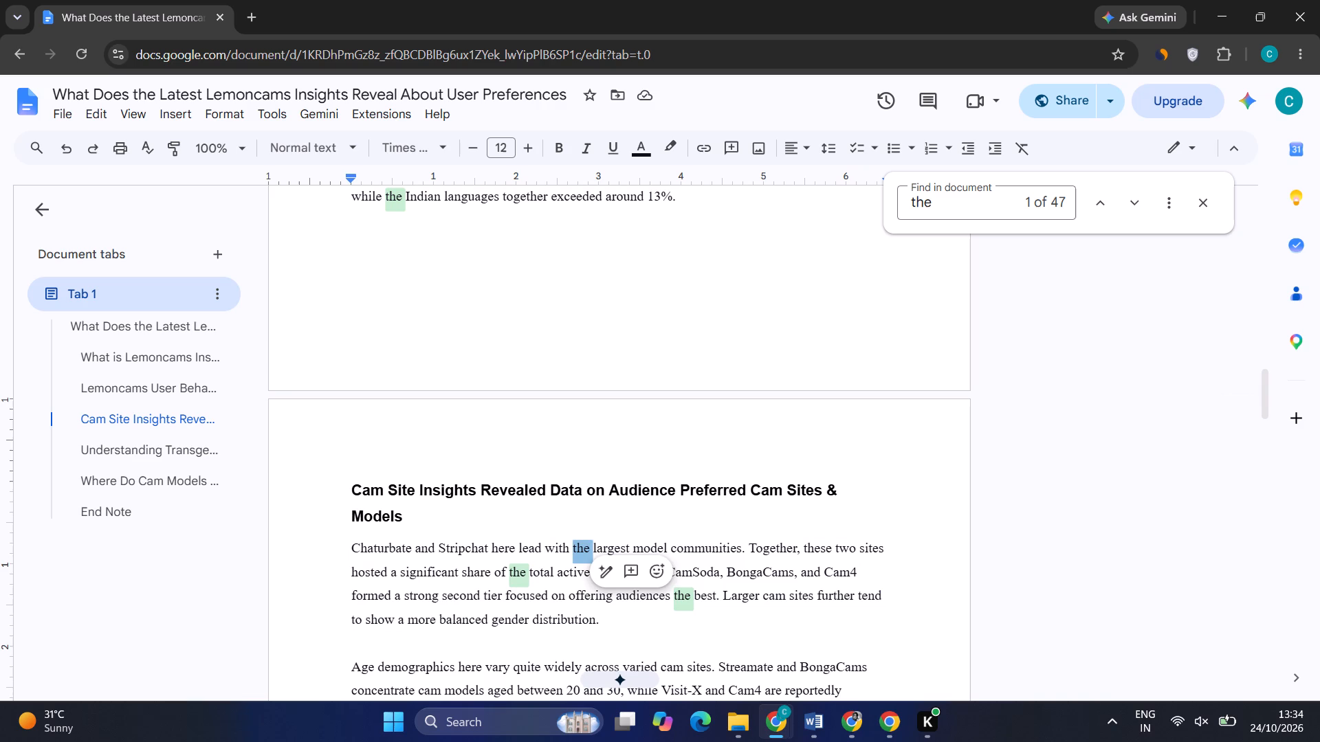
key("Right")
key("ctrl+shift+Right")
key("ctrl+shift+Right")
key("ctrl+shift+Right")
key("ctrl+shift+Right")
key("ctrl+shift+Right")
key("ctrl+shift+Right")
key("ctrl+shift+Right")
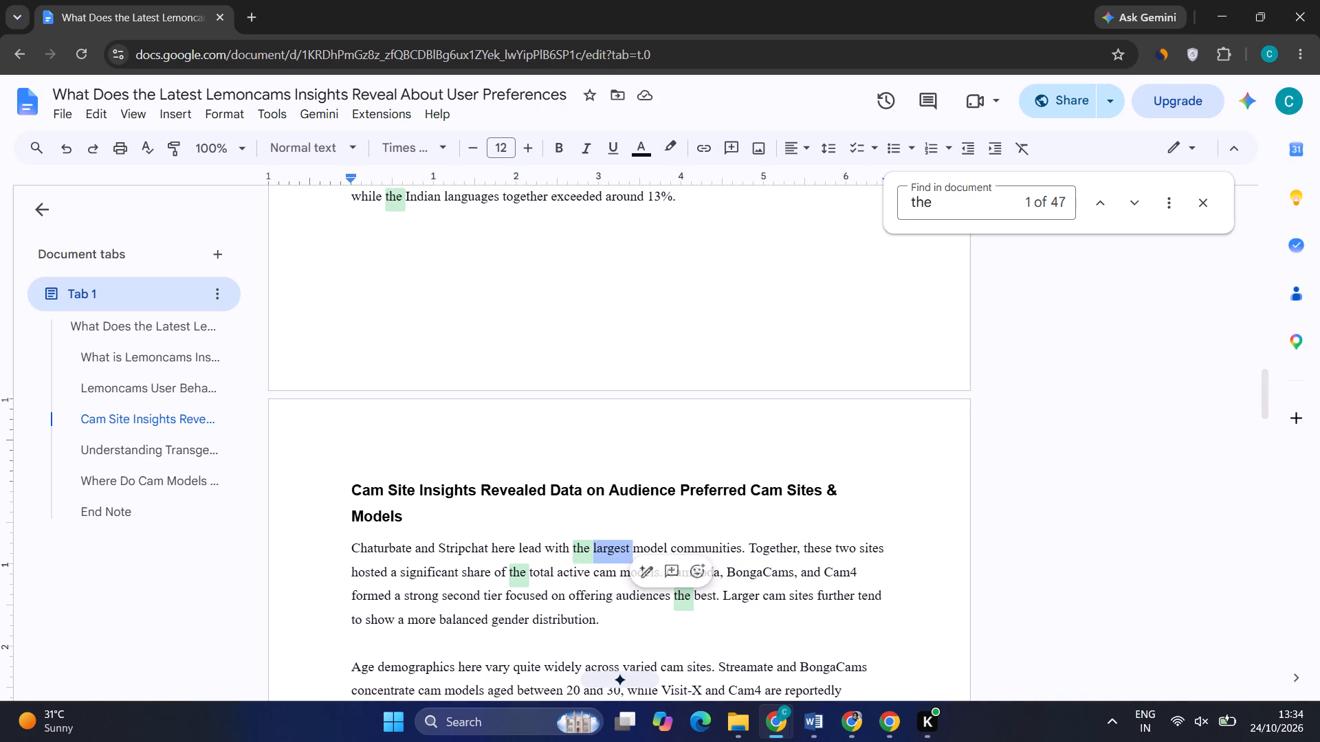
Continue proofreading from "model communities" to "Together, these two sites hosted".
key("Right")
key("ctrl+shift+Right")
key("ctrl+shift+Right")
key("ctrl+shift+Right")
key("ctrl+shift+Right")
key("Right")
key("ctrl+shift+Right")
key("ctrl+shift+Right")
key("ctrl+shift+Right")
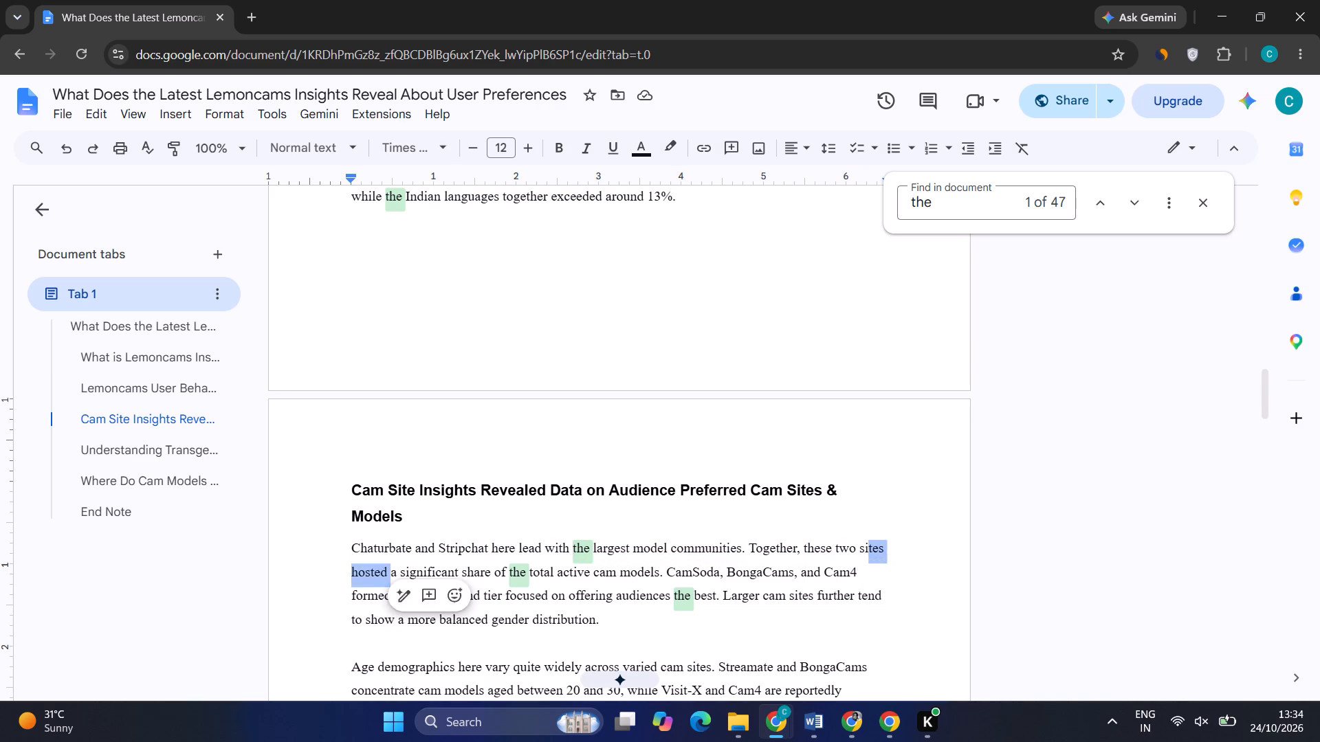
Check "a significant share of" and delete "the" before "total active cam models".
key("Right")
key("ctrl+shift+Right")
key("ctrl+shift+Right")
key("ctrl+shift+Right")
key("ctrl+shift+Right")
key("Right")
key("ctrl+shift+Right")
key("Right")
key("ctrl+shift+Right")
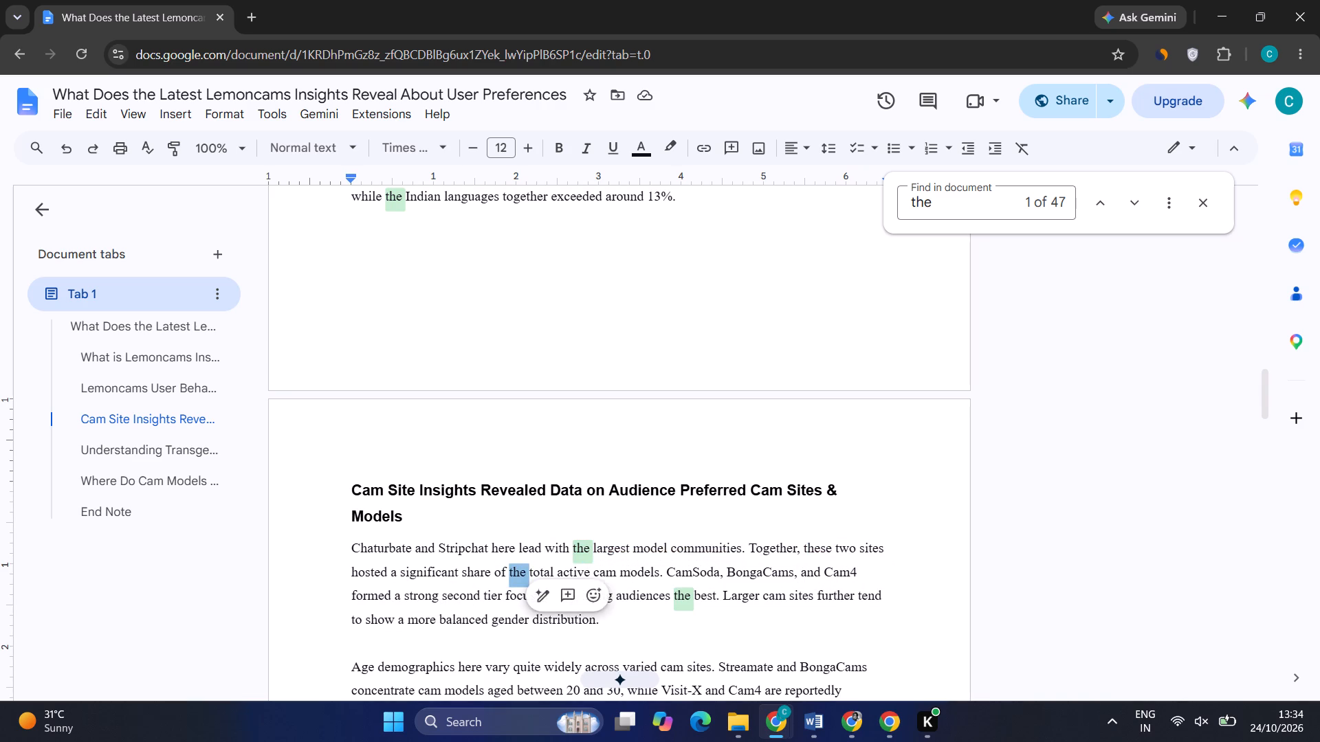
key("BackSpace")
key("Down")
key("Up")
Proofread the section's first paragraph from "total active cam models" through "CamSoda, BongaCams, and Cam4".
key("ctrl+shift+Right")
key("ctrl+shift+Right")
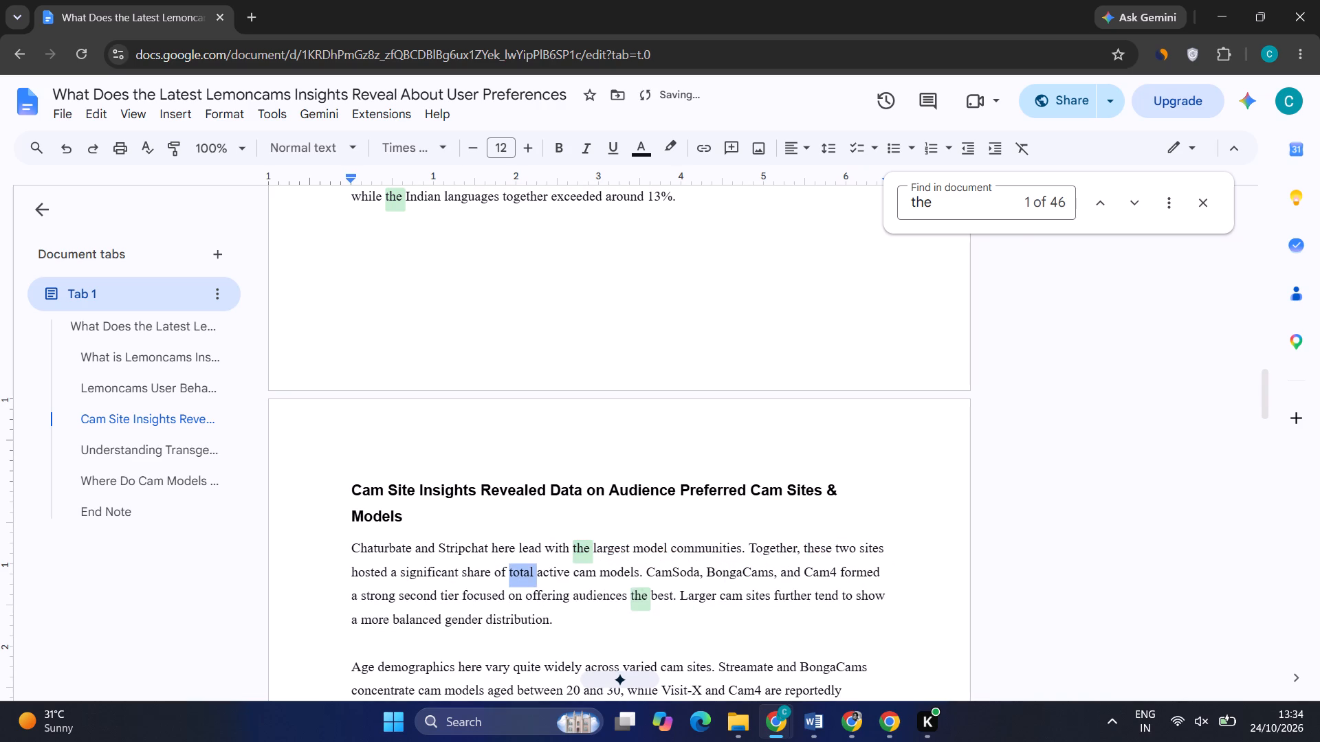
key("ctrl+shift+Right")
key("ctrl+shift+Right")
key("ctrl+shift+Right")
key("ctrl+shift+Right")
key("ctrl+shift+Right")
key("ctrl+shift+Right")
key("ctrl+shift+Right")
key("ctrl+shift+Right")
key("ctrl+shift+Right")
key("Right")
key("ctrl+shift+Right")
key("ctrl+shift+Right")
key("ctrl+shift+Right")
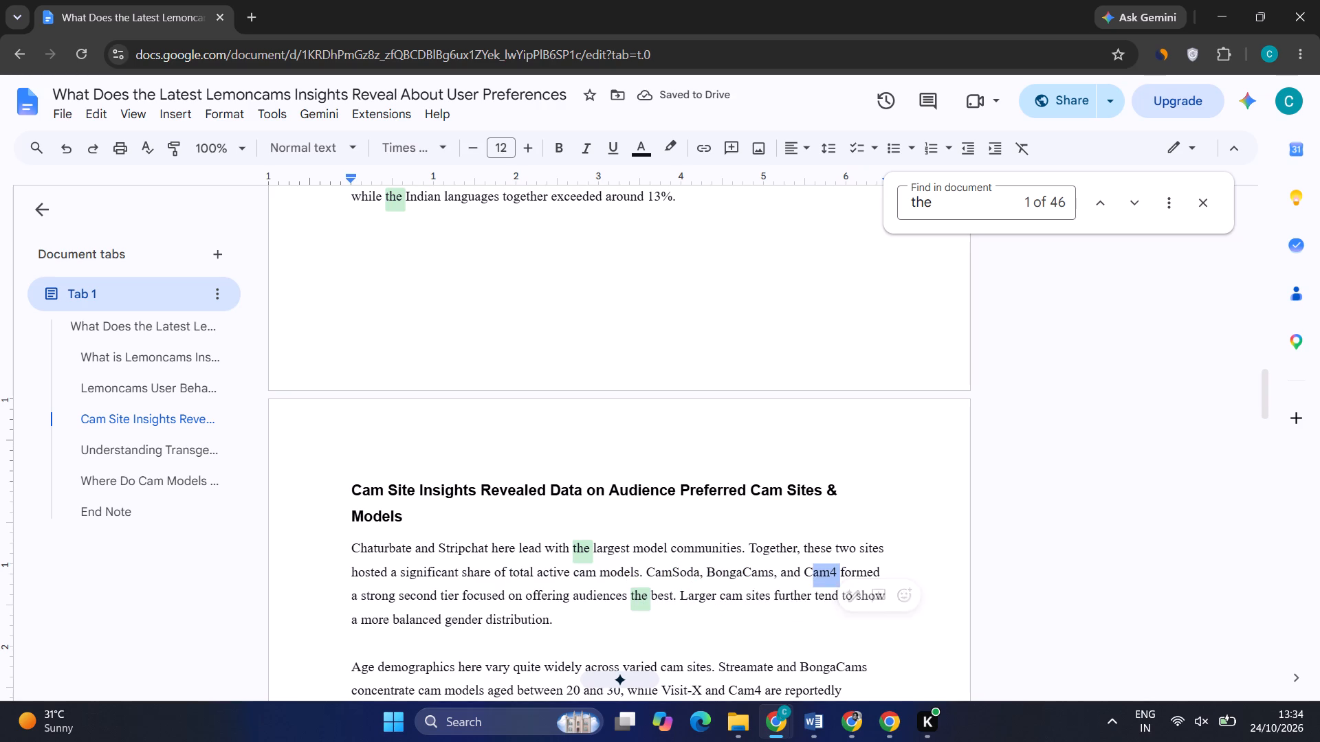
Continue proofreading the sentence from "formed a strong second tier" through "offering audiences the best", checking the use of "the".
key("Right")
key("ctrl+shift+Right")
key("ctrl+shift+Right")
key("ctrl+shift+Right")
key("ctrl+shift+Right")
key("ctrl+shift+Right")
key("ctrl+shift+Right")
key("ctrl+shift+Right")
key("ctrl+shift+Right")
key("ctrl+shift+Right")
key("ctrl+shift+Right")
key("ctrl+shift+Right")
key("Right")
key("ctrl+shift+Right")
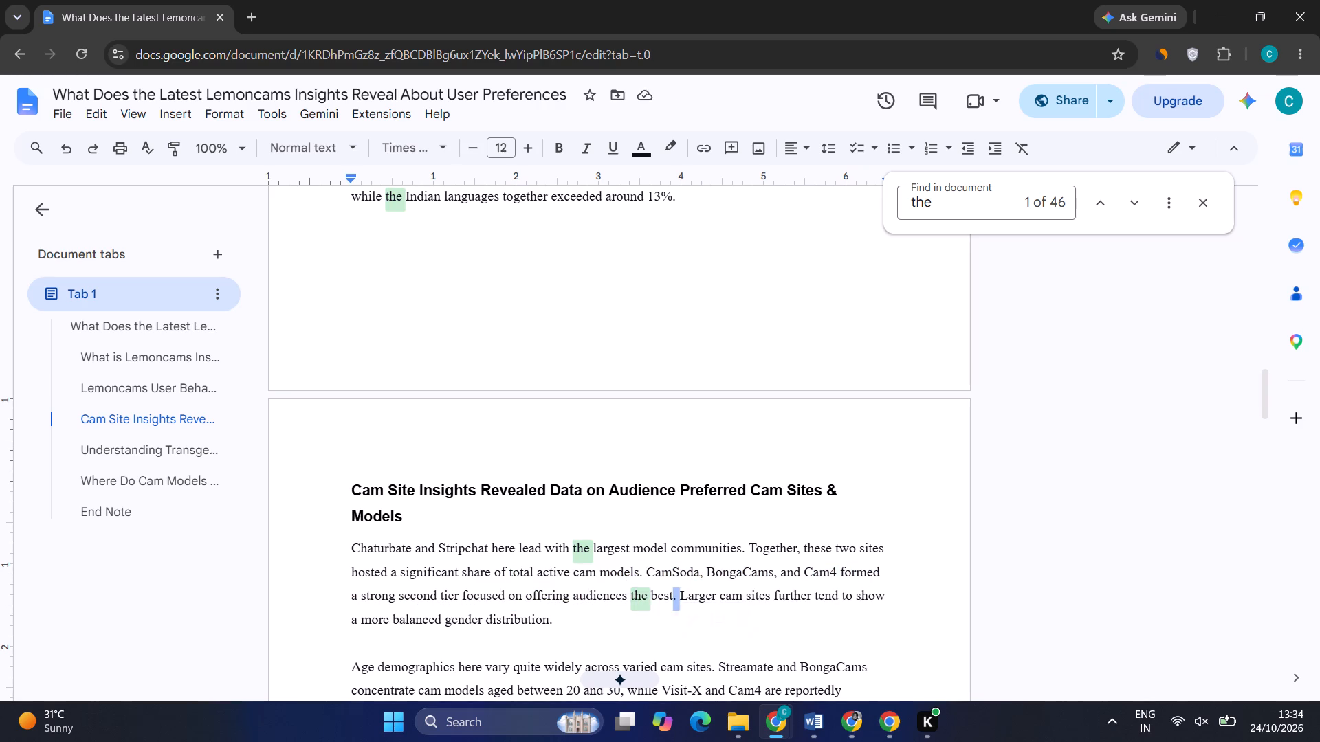
Proofread the paragraph's last sentence from "Larger cam sites" to "gender distribution".
key("ctrl+shift+Right")
key("ctrl+shift+Right")
key("Right")
key("ctrl+shift+Right")
key("ctrl+shift+Right")
key("ctrl+shift+Right")
key("ctrl+shift+Right")
key("ctrl+shift+Right")
key("ctrl+shift+Right")
key("ctrl+shift+Right")
key("ctrl+shift+Right")
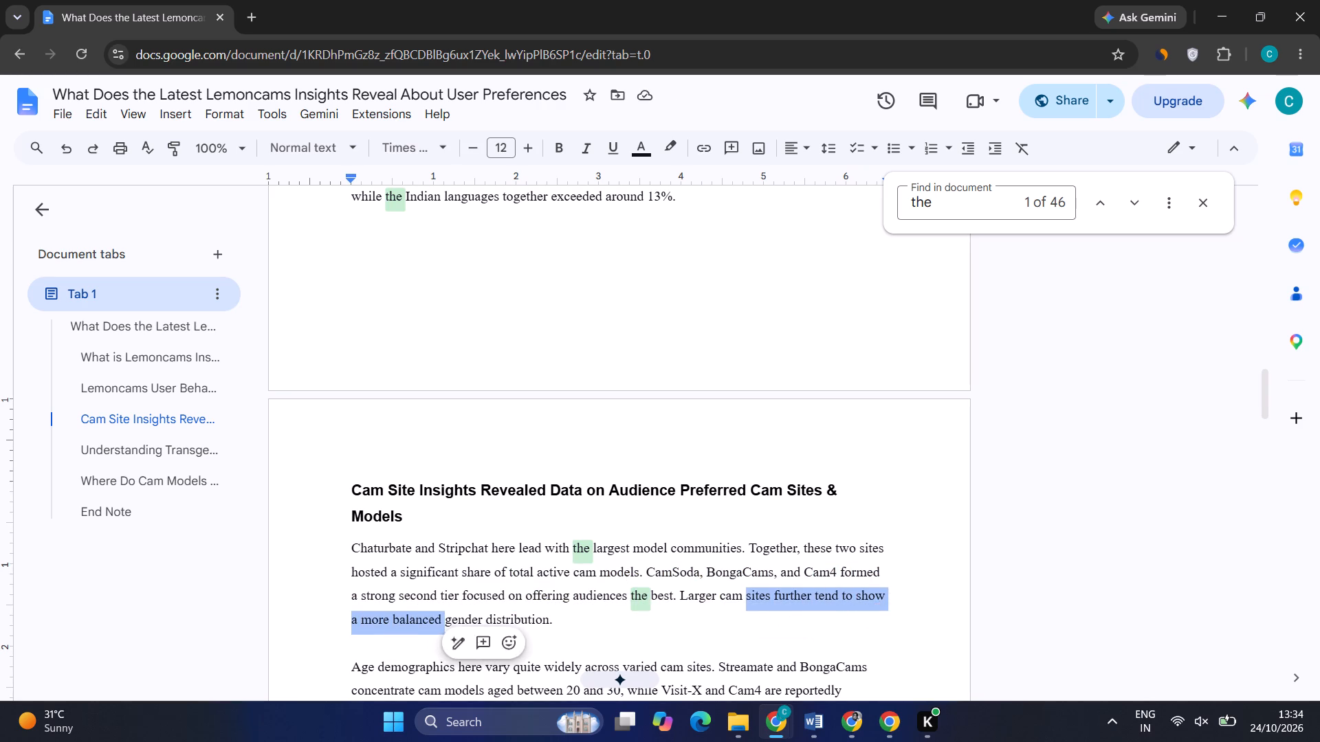
key("ctrl+shift+Right")
key("ctrl+shift+Right")
key("ctrl+shift+Right")
key("ctrl+shift+Right")
key("shift+Right")
key("Right")
Move on to the age demographics paragraph and proofread its opening sentence about varied cam sites.
key("ctrl+shift+Down")
key("Left")
key("ctrl+shift+Right")
key("ctrl+shift+Right")
key("ctrl+shift+Right")
key("ctrl+shift+Right")
key("ctrl+shift+Right")
key("ctrl+shift+Right")
key("ctrl+shift+Right")
key("ctrl+shift+Right")
key("ctrl+shift+Right")
key("ctrl+shift+Right")
key("ctrl+shift+Right")
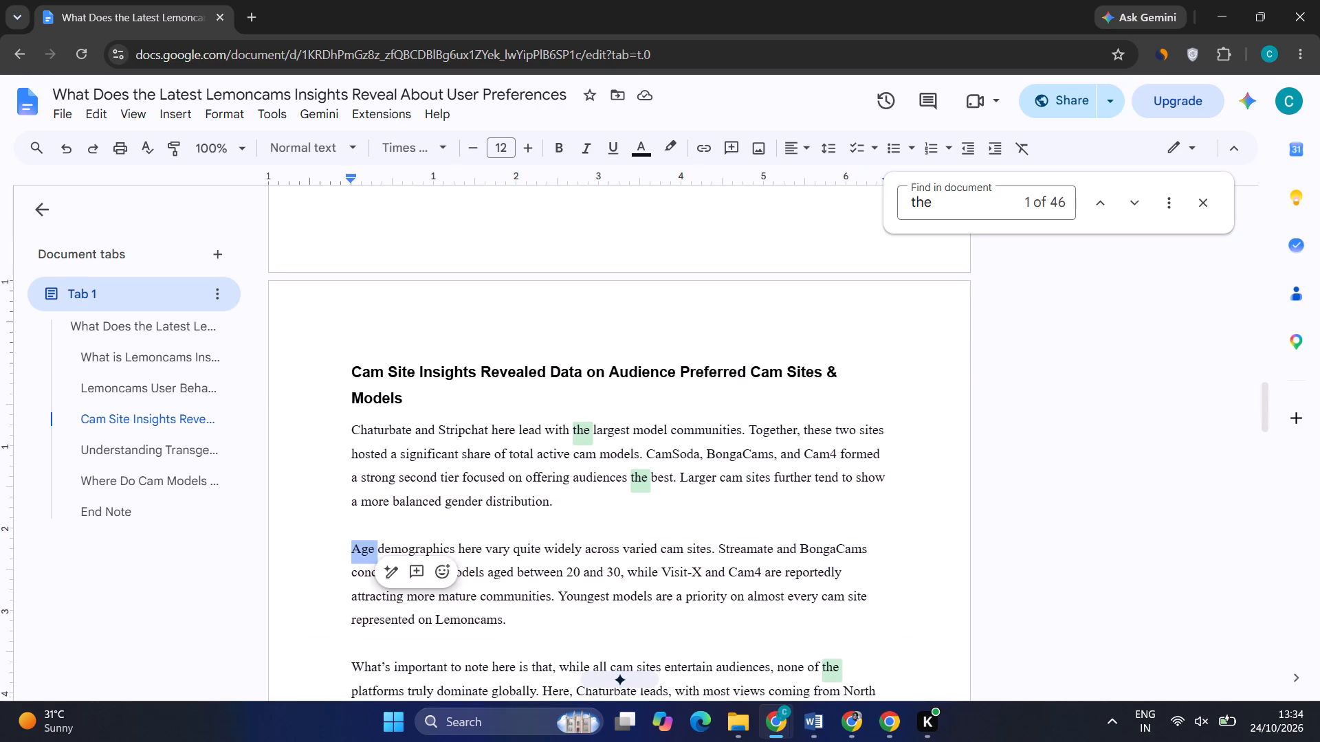
Proofread the sentence on Streamate and BongaCams up to "cam models aged between 20".
key("Right")
key("ctrl+shift+Right")
key("ctrl+shift+Right")
key("ctrl+shift+Right")
key("ctrl+shift+Right")
key("ctrl+shift+Right")
key("ctrl+shift+Right")
key("ctrl+shift+Right")
key("ctrl+shift+Right")
key("ctrl+shift+Right")
key("Right")
key("ctrl+shift+Right")
key("ctrl+shift+Right")
key("ctrl+shift+Right")
key("ctrl+shift+Right")
key("ctrl+shift+Right")
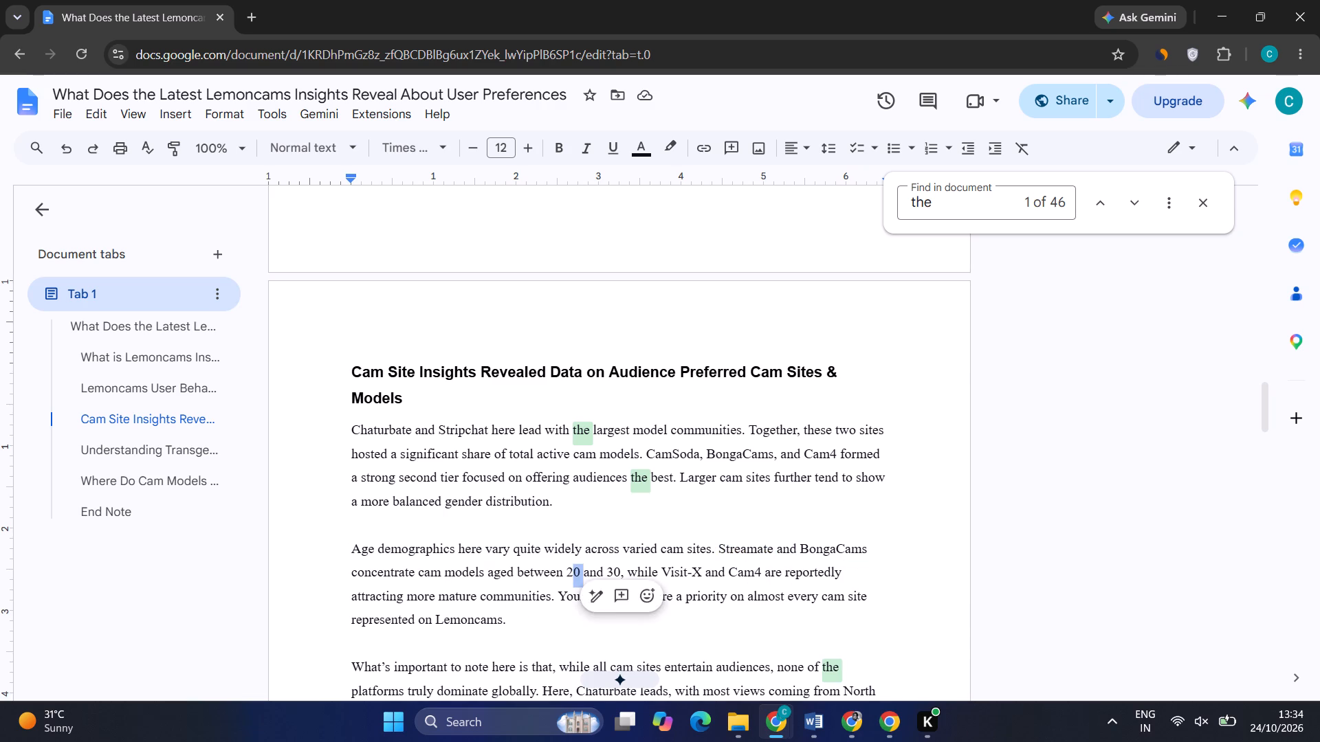
Continue proofreading that sentence from "and 30, while Visit-X and Cam4" to "attracting more".
key("Right")
key("ctrl+shift+Right")
key("ctrl+shift+Right")
key("ctrl+shift+Right")
key("ctrl+shift+Right")
key("ctrl+shift+Right")
key("ctrl+shift+Right")
key("ctrl+shift+Right")
key("ctrl+shift+Right")
key("ctrl+shift+Right")
key("ctrl+shift+Right")
key("Right")
key("ctrl+shift+Right")
key("ctrl+shift+Right")
key("ctrl+shift+Right")
key("ctrl+shift+Right")
key("ctrl+shift+Right")
key("ctrl+shift+Right")
key("ctrl+shift+Right")
key("ctrl+shift+Right")
key("ctrl+shift+Right")
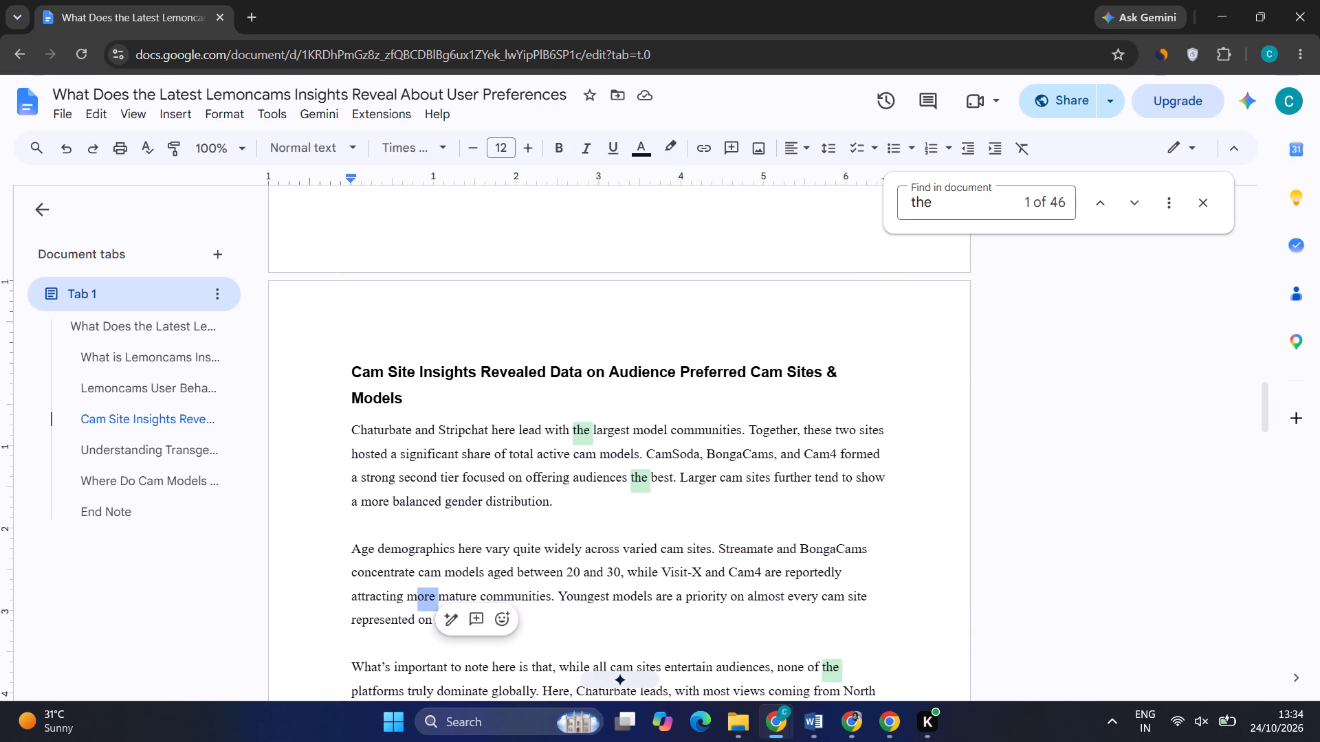
Proofread from "mature communities" into the sentence beginning "Youngest models are a priority".
key("Right")
key("ctrl+shift+Right")
key("ctrl+shift+Right")
key("ctrl+shift+Right")
key("ctrl+shift+Right")
key("ctrl+shift+Right")
key("ctrl+shift+Right")
key("ctrl+shift+Right")
key("ctrl+shift+Right")
key("ctrl+shift+Right")
key("ctrl+shift+Right")
key("ctrl+shift+Right")
Proofread the end of the age paragraph through "every cam site represented on Lemoncams".
key("Right")
key("ctrl+shift+Right")
key("ctrl+shift+Right")
key("ctrl+shift+Right")
key("ctrl+shift+Right")
key("ctrl+shift+Right")
key("ctrl+shift+Right")
key("ctrl+shift+Right")
key("ctrl+shift+Right")
key("ctrl+shift+Right")
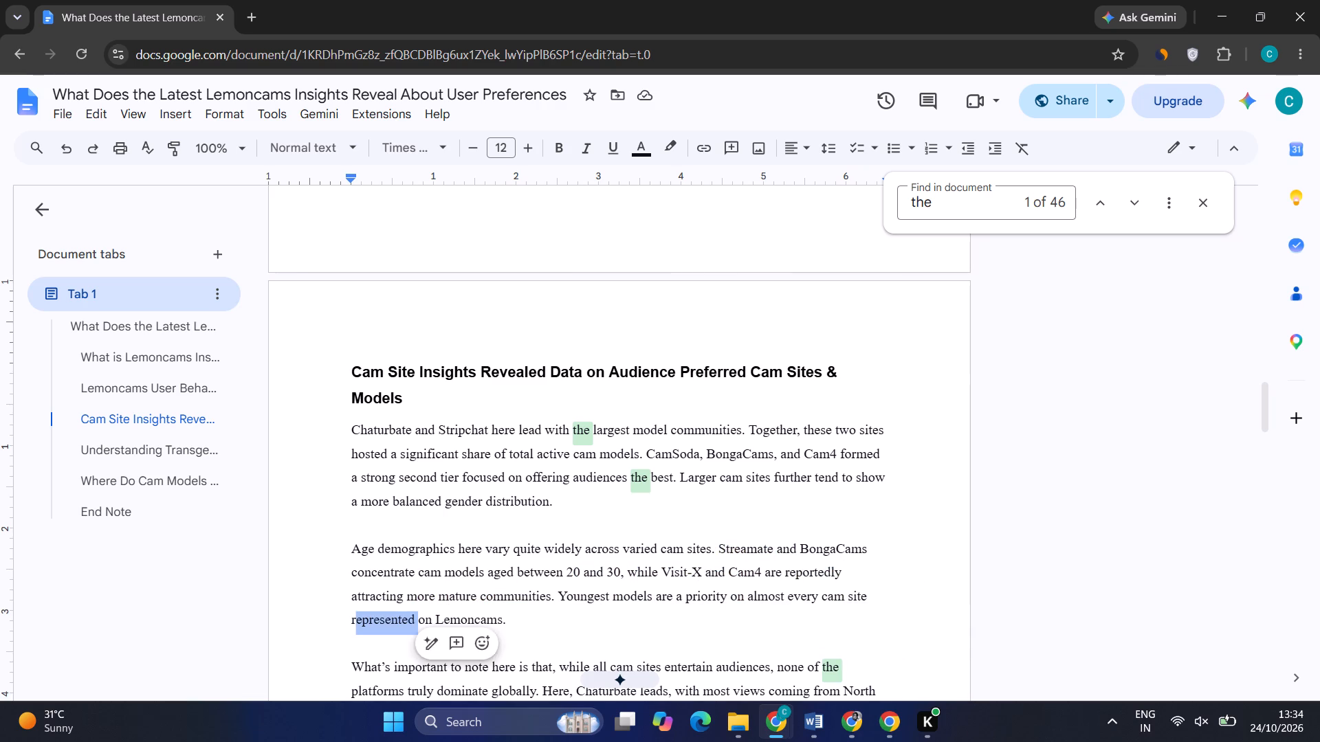
key("Right")
Move on to the paragraph beginning "What's important to note" and proofread it up to "while all".
key("ctrl+shift+Down")
key("Left")
key("ctrl+shift+Right")
key("ctrl+shift+Right")
key("ctrl+shift+Right")
key("ctrl+shift+Right")
key("ctrl+shift+Right")
key("ctrl+shift+Right")
key("ctrl+shift+Right")
key("ctrl+shift+Right")
key("ctrl+shift+Right")
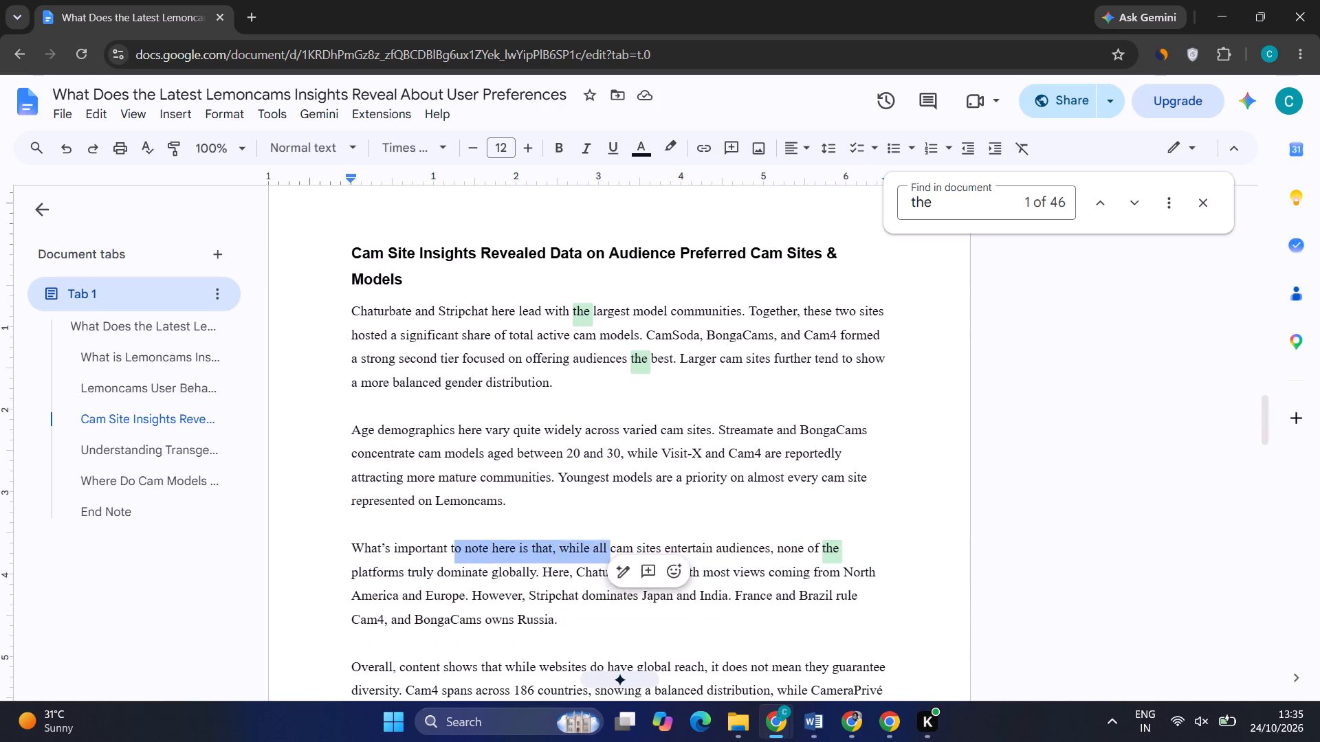
Continue proofreading the "What's important to note" paragraph from "cam sites entertain audiences" to "platforms truly".
key("Right")
key("ctrl+shift+Right")
key("ctrl+shift+Right")
key("ctrl+shift+Right")
key("ctrl+shift+Right")
key("ctrl+shift+Right")
key("ctrl+shift+Right")
key("Right")
key("ctrl+shift+Right")
key("ctrl+shift+Right")
key("ctrl+shift+Right")
key("ctrl+shift+Right")
key("ctrl+shift+Right")
key("ctrl+shift+Right")
key("ctrl+shift+Right")
key("ctrl+shift+Right")
key("ctrl+shift+Right")
key("ctrl+shift+Right")
key("ctrl+shift+Right")
key("ctrl+shift+Right")
key("ctrl+shift+Right")
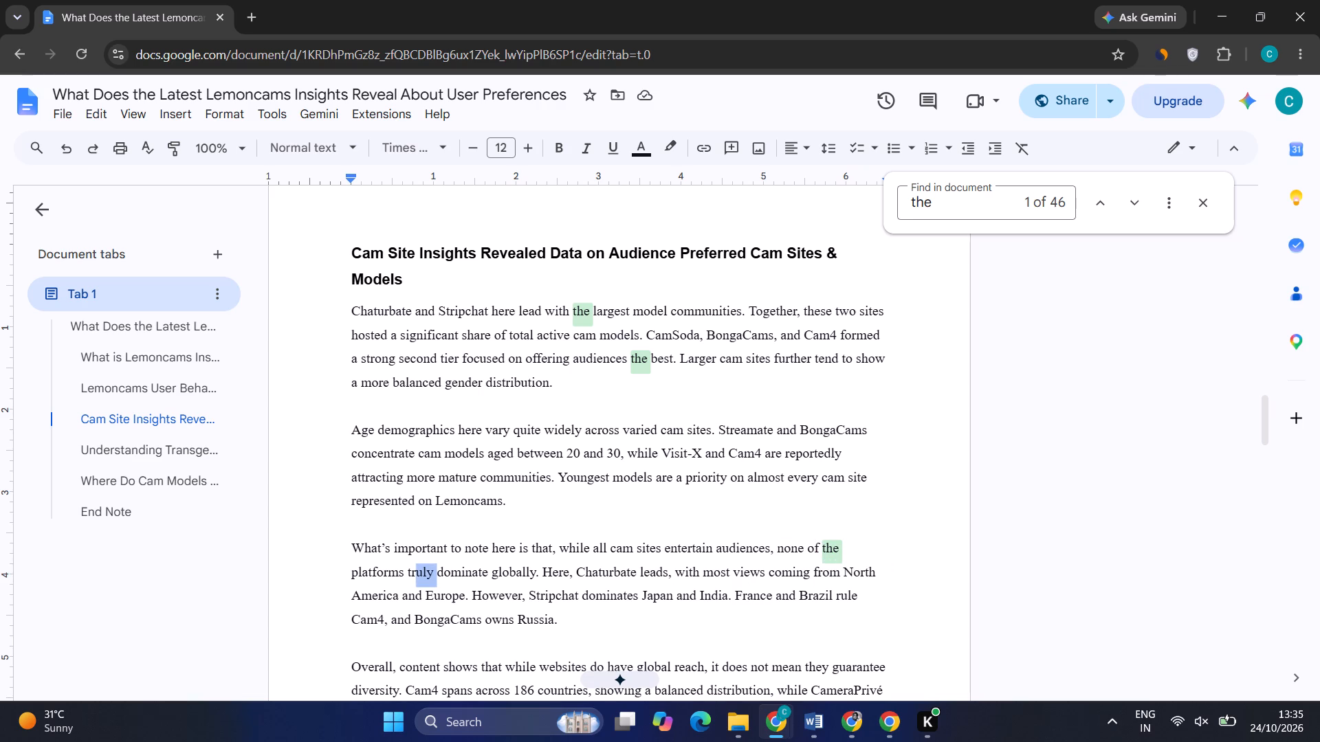
Proofread from "dominate globally" into the sentence "Here, Chaturbate leads, with most".
key("Right")
key("ctrl+shift+Right")
key("ctrl+shift+Right")
key("ctrl+shift+Right")
key("ctrl+shift+Right")
key("ctrl+shift+Right")
key("Right")
key("ctrl+shift+Right")
key("ctrl+shift+Right")
key("ctrl+shift+Right")
key("ctrl+shift+Right")
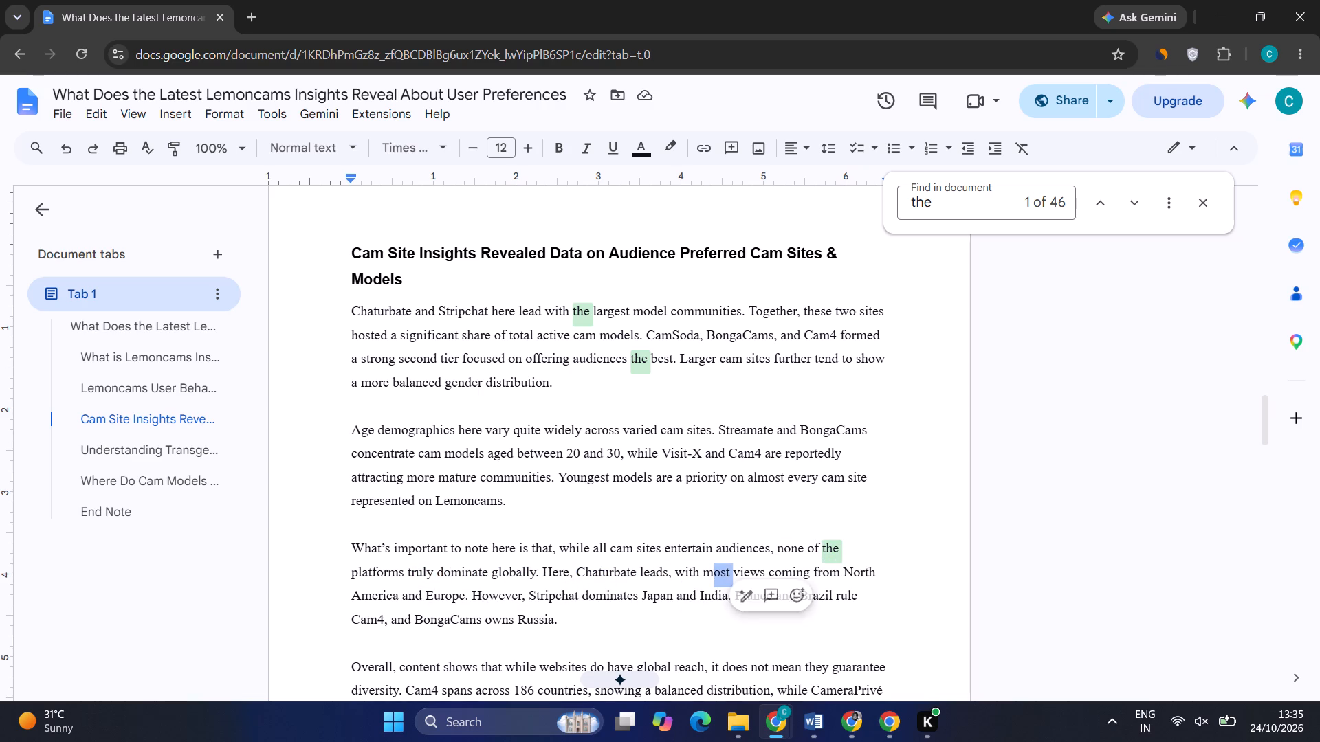
Proofread from "views coming from North America and Europe" up to "However".
key("Right")
key("ctrl+shift+Right")
key("ctrl+shift+Right")
key("ctrl+shift+Right")
key("ctrl+shift+Right")
key("ctrl+shift+Right")
key("ctrl+shift+Right")
key("ctrl+shift+Right")
key("Right")
key("ctrl+shift+Right")
key("ctrl+shift+Right")
key("ctrl+shift+Right")
key("ctrl+shift+Right")
key("ctrl+shift+Right")
key("ctrl+shift+Right")
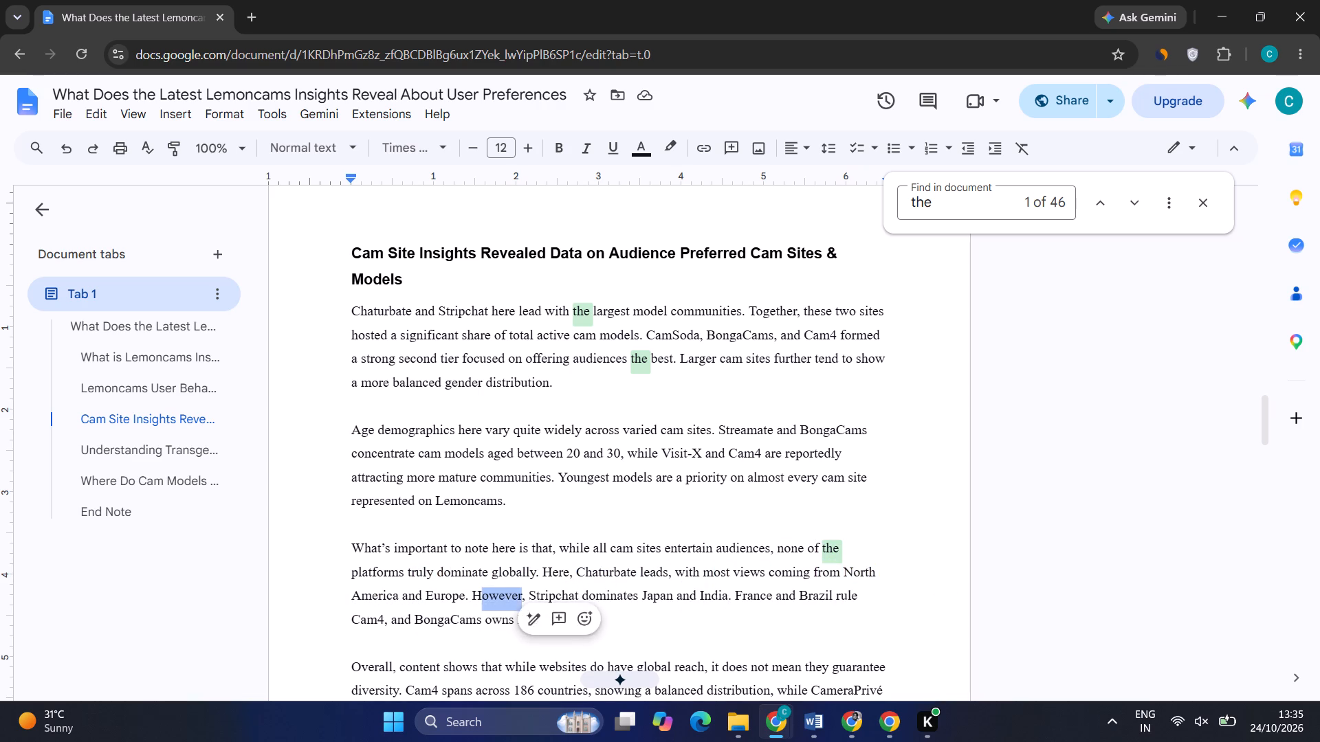
Proofread from "Stripchat dominates Japan and India" through "France and Brazil rule Cam4, and".
key("Right")
key("ctrl+shift+Right")
key("ctrl+shift+Right")
key("ctrl+shift+Right")
key("ctrl+shift+Right")
key("ctrl+shift+Right")
key("ctrl+shift+Right")
key("ctrl+shift+Right")
key("ctrl+shift+Right")
key("Right")
key("ctrl+shift+Right")
key("ctrl+shift+Right")
key("ctrl+shift+Right")
key("ctrl+shift+Right")
Proofread the paragraph's closing words, "BongaCams owns Russia".
key("Right")
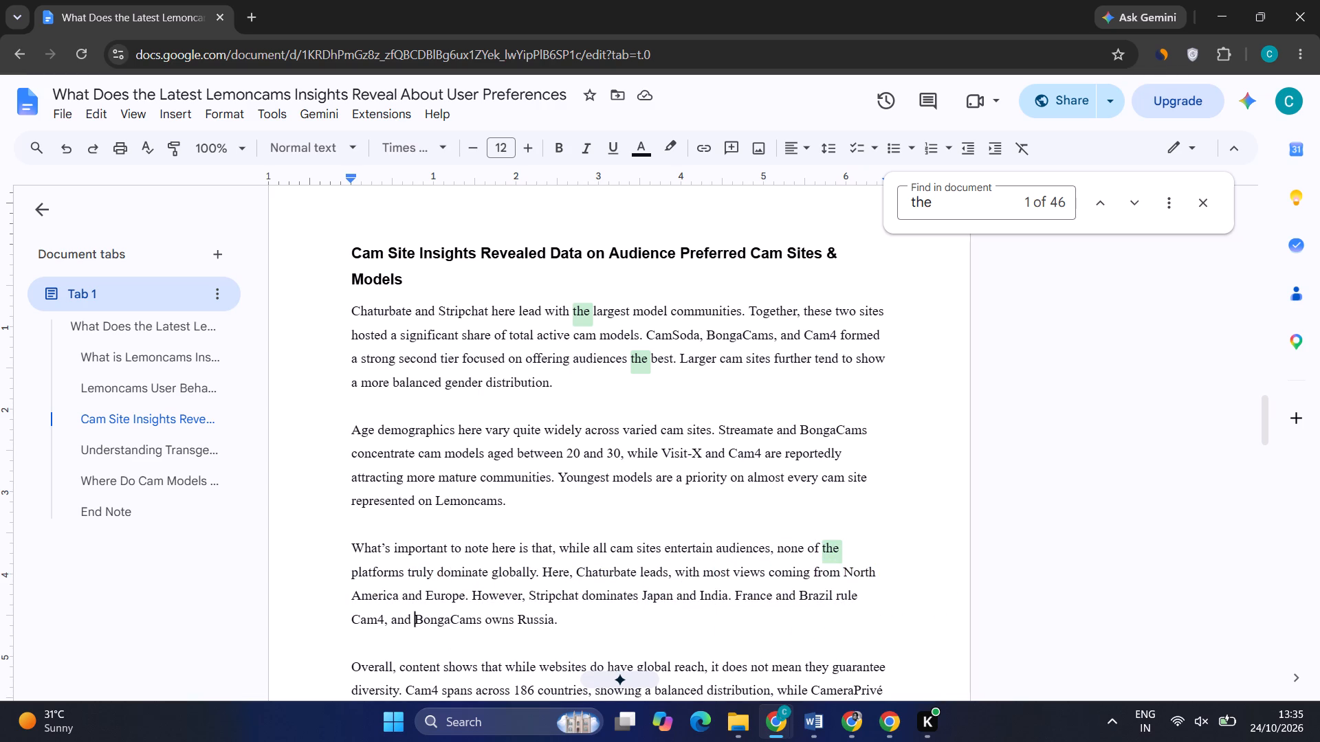
key("ctrl+shift+Right")
key("ctrl+shift+Right")
key("ctrl+shift+Right")
key("ctrl+shift+Right")
key("ctrl+shift+Right")
key("ctrl+shift+Right")
key("ctrl+shift+Right")
key("ctrl+shift+Right")
key("ctrl+shift+Right")
key("Right")
Move on to the paragraph beginning "Overall, content shows" and proofread it up to "websites".
key("ctrl+shift+Down")
key("Left")
key("ctrl+shift+Right")
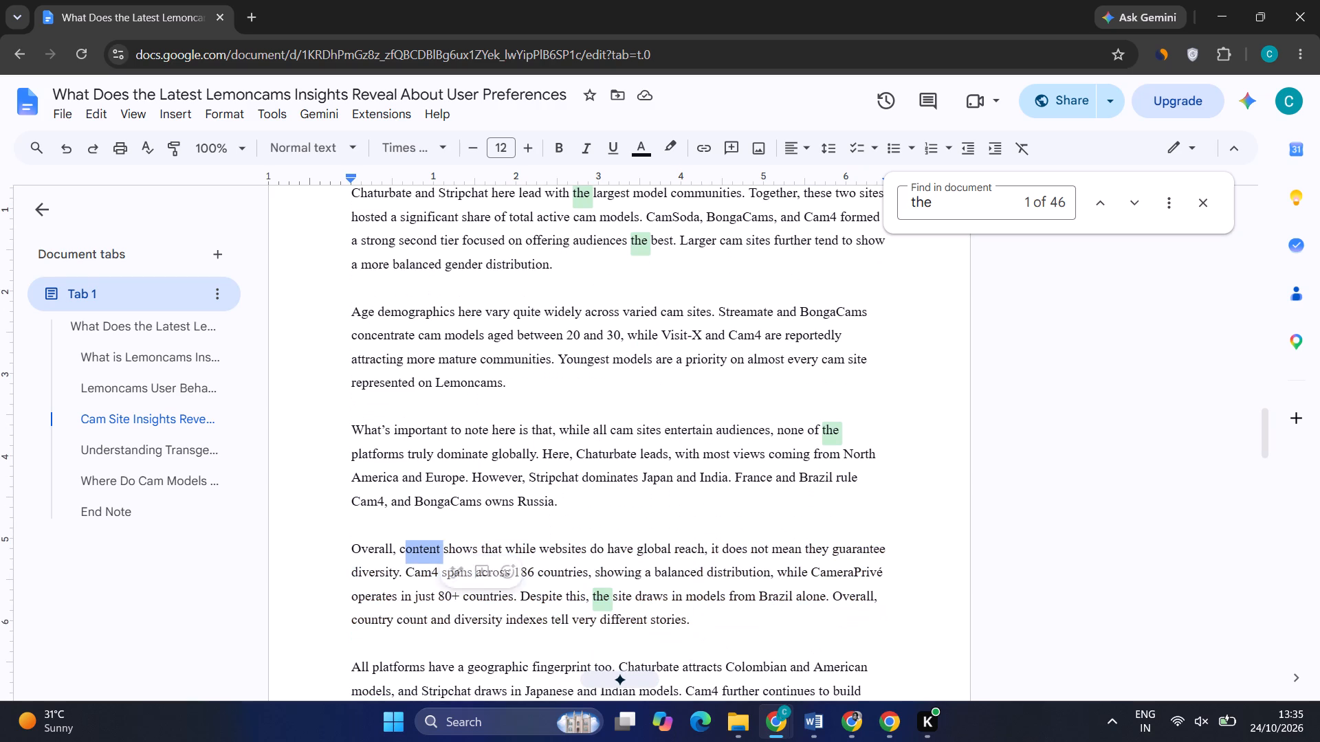
key("Right")
key("ctrl+shift+Right")
key("Right")
key("ctrl+shift+Right")
key("ctrl+shift+Right")
key("Right")
key("ctrl+shift+Right")
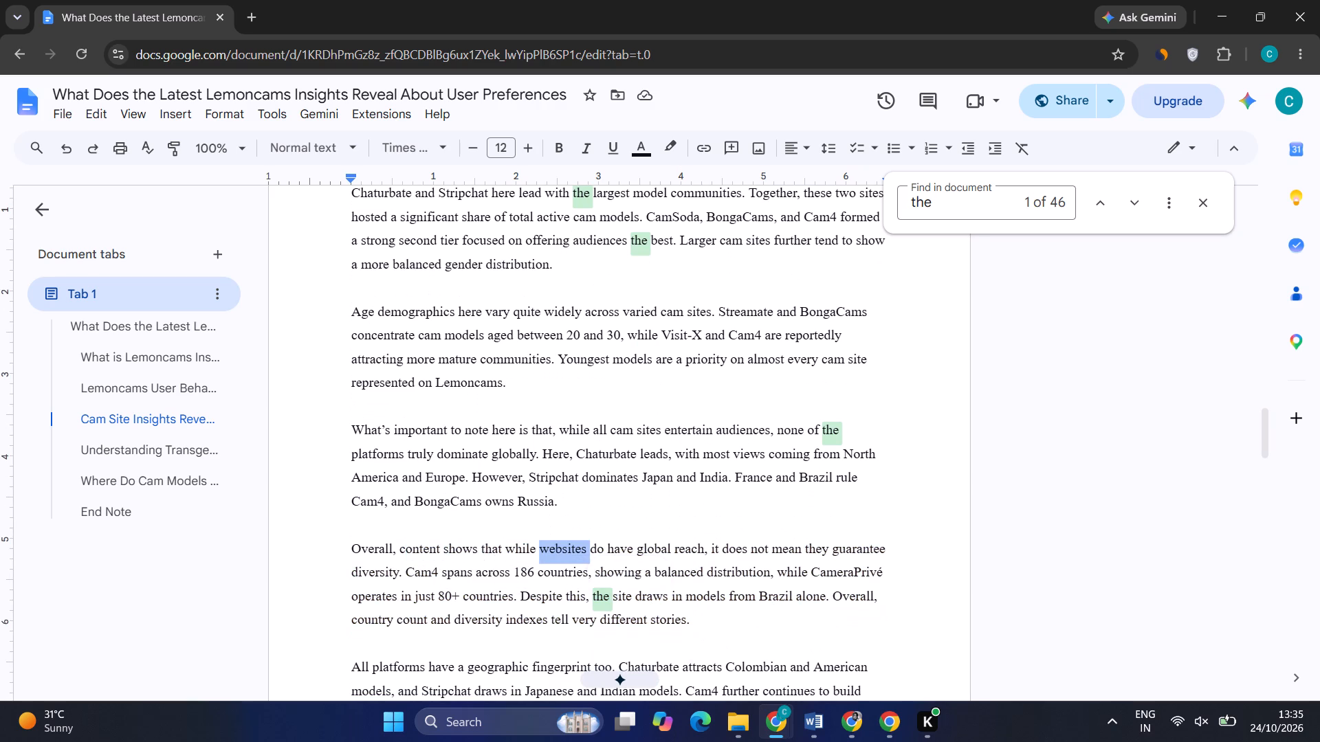
Continue proofreading that sentence from "do have global reach" to "does not mean".
key("Right")
key("ctrl+shift+Right")
key("ctrl+shift+Right")
key("ctrl+shift+Right")
key("ctrl+shift+Right")
key("ctrl+shift+Right")
key("ctrl+shift+Right")
key("Right")
key("ctrl+shift+Right")
key("ctrl+shift+Right")
key("ctrl+shift+Right")
key("ctrl+shift+Right")
key("ctrl+shift+Right")
key("ctrl+shift+Right")
key("ctrl+shift+Right")
key("ctrl+shift+Right")
key("ctrl+shift+Right")
key("ctrl+shift+Right")
key("ctrl+shift+Right")
key("ctrl+shift+Right")
key("ctrl+shift+Right")
key("ctrl+shift+Right")
key("ctrl+shift+Right")
key("ctrl+shift+Right")
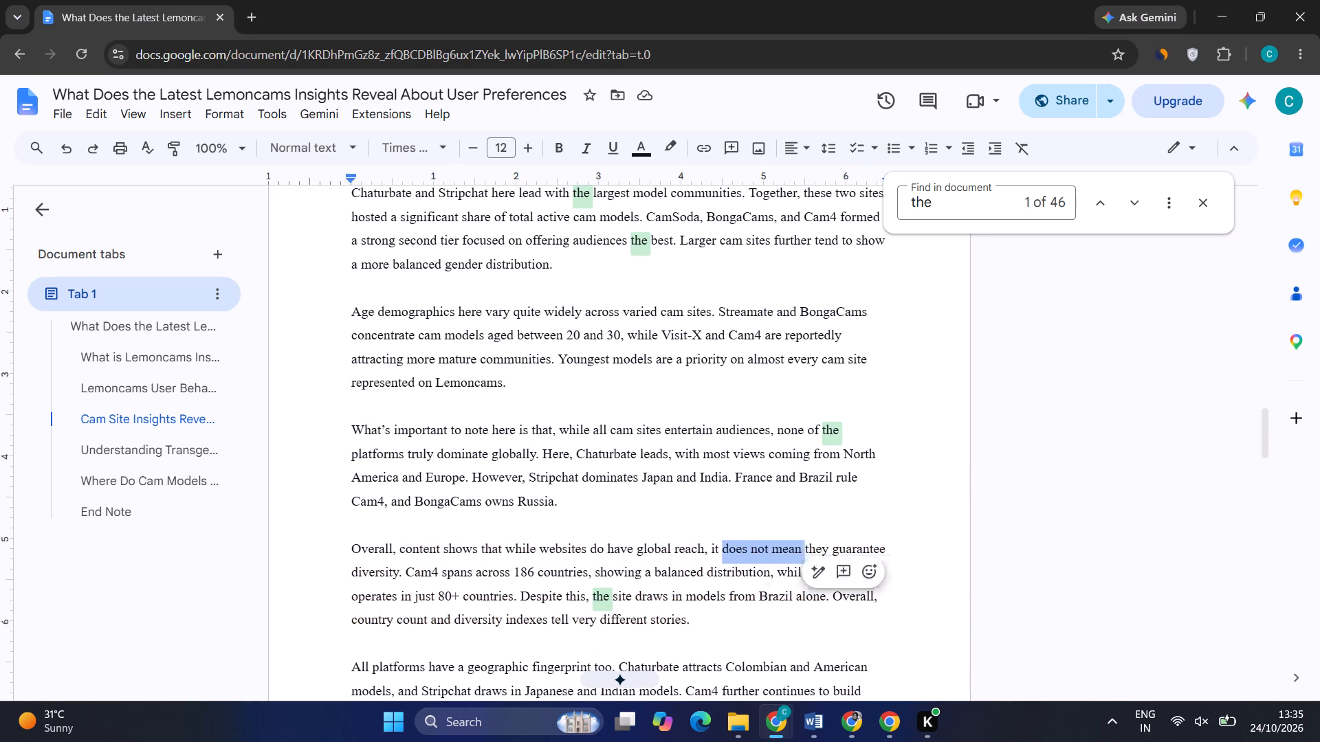
Proofread the rest of the "Overall, content shows" paragraph and the following paragraph on platforms' geographic fingerprint.
key("Right")
key("ctrl+shift+Right")
key("ctrl+shift+Right")
key("ctrl+shift+Right")
key("ctrl+shift+Right")
key("ctrl+shift+Right")
key("ctrl+shift+Right")
key("ctrl+shift+Right")
key("ctrl+shift+Right")
key("ctrl+shift+Right")
key("ctrl+shift+Right")
key("ctrl+shift+Right")
key("ctrl+shift+Right")
key("ctrl+shift+Right")
key("ctrl+shift+Right")
key("ctrl+shift+Right")
key("ctrl+shift+Right")
key("ctrl+shift+Right")
key("ctrl+shift+Right")
key("ctrl+shift+Right")
key("ctrl+shift+Right")
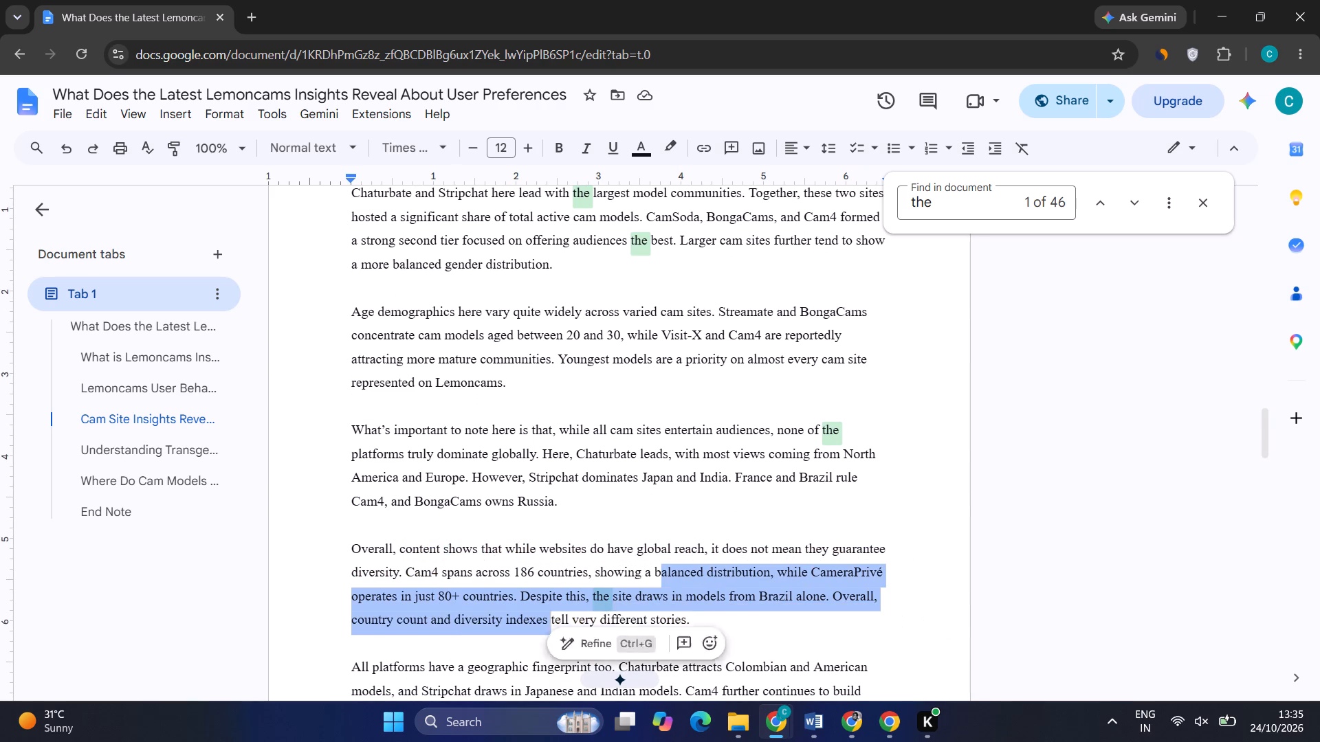
key("Right")
key("ctrl+shift+Down")
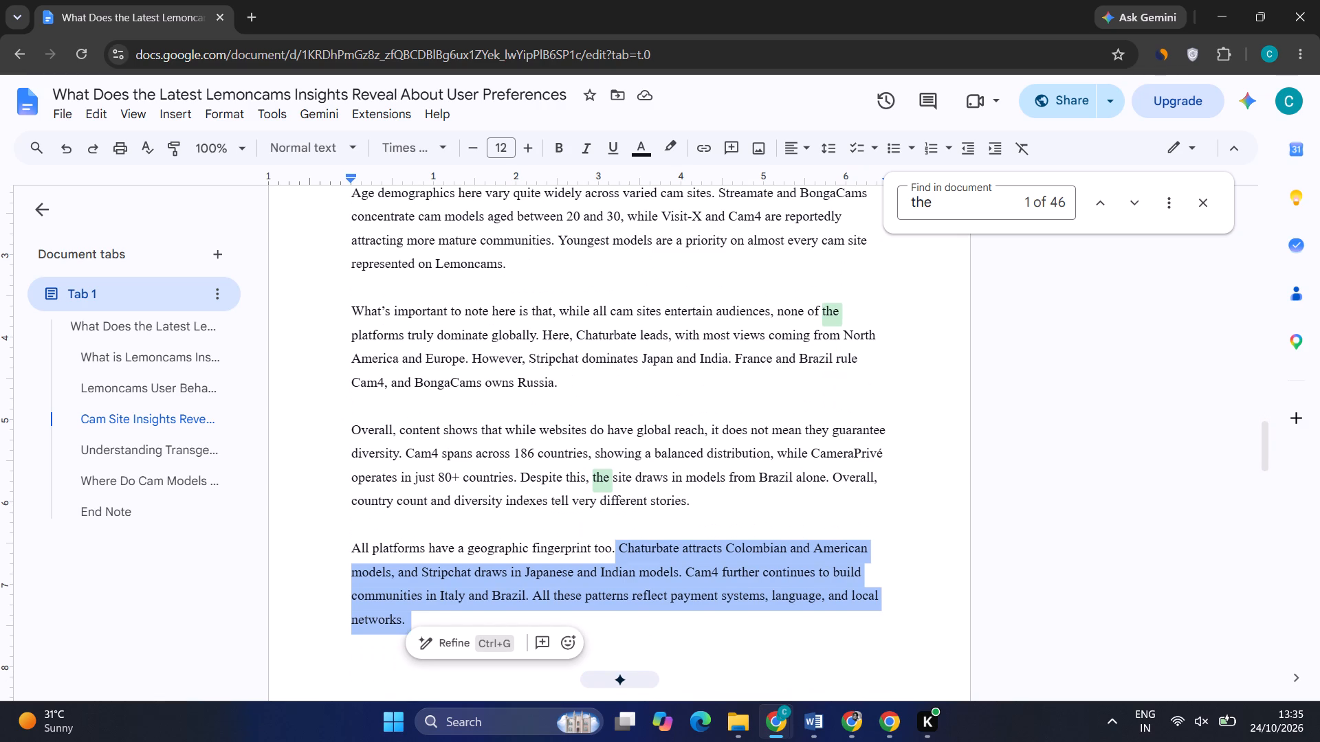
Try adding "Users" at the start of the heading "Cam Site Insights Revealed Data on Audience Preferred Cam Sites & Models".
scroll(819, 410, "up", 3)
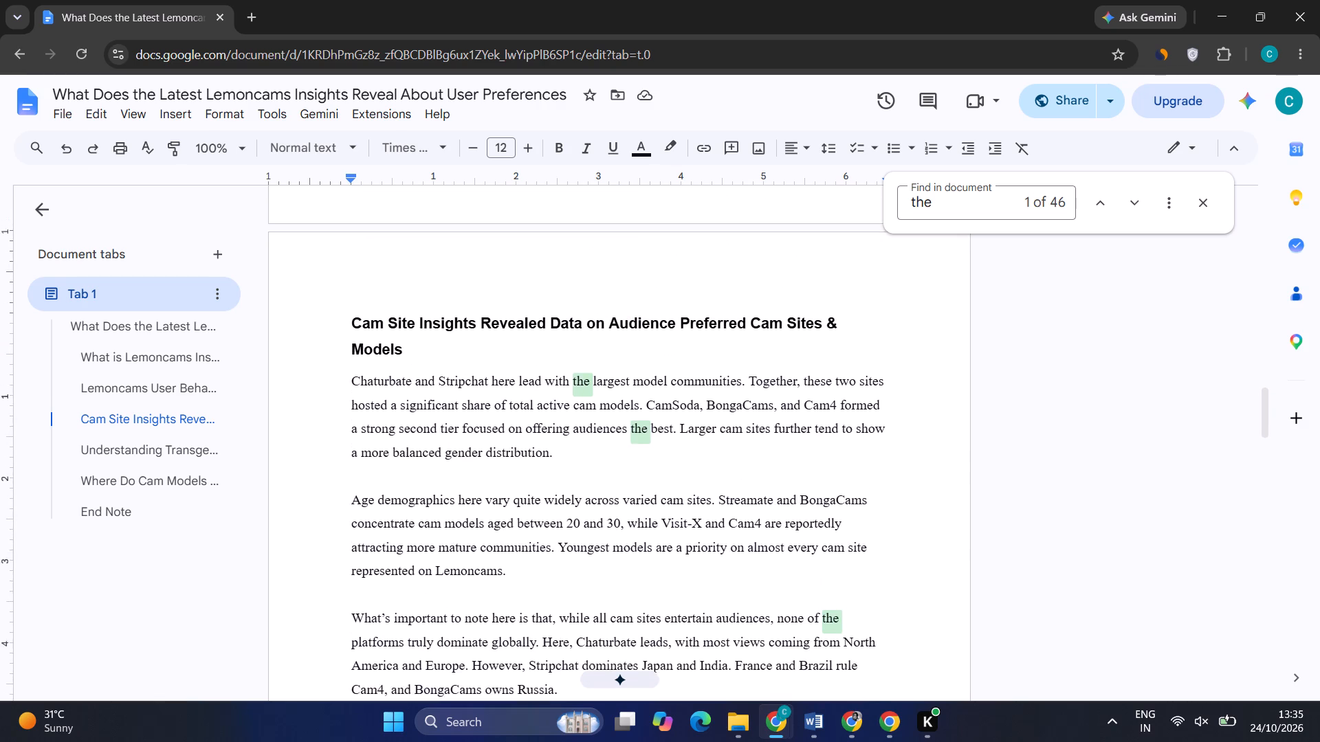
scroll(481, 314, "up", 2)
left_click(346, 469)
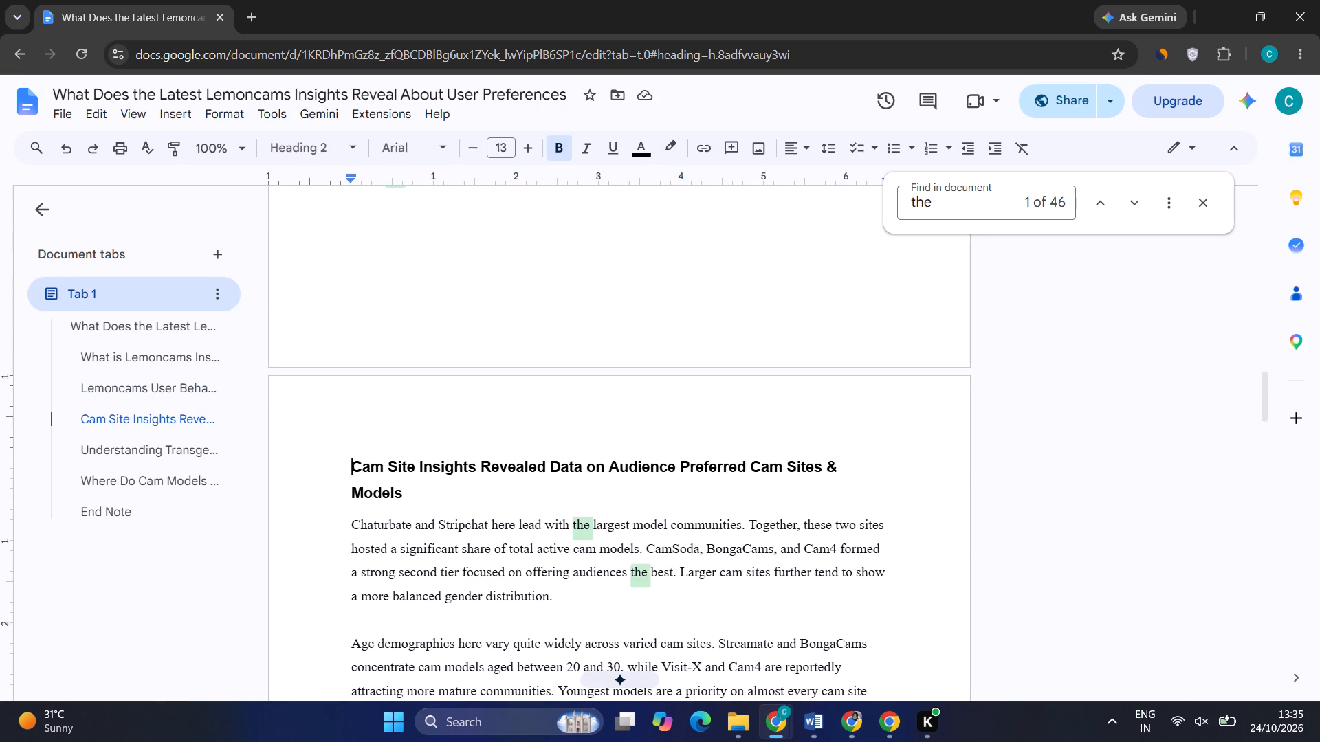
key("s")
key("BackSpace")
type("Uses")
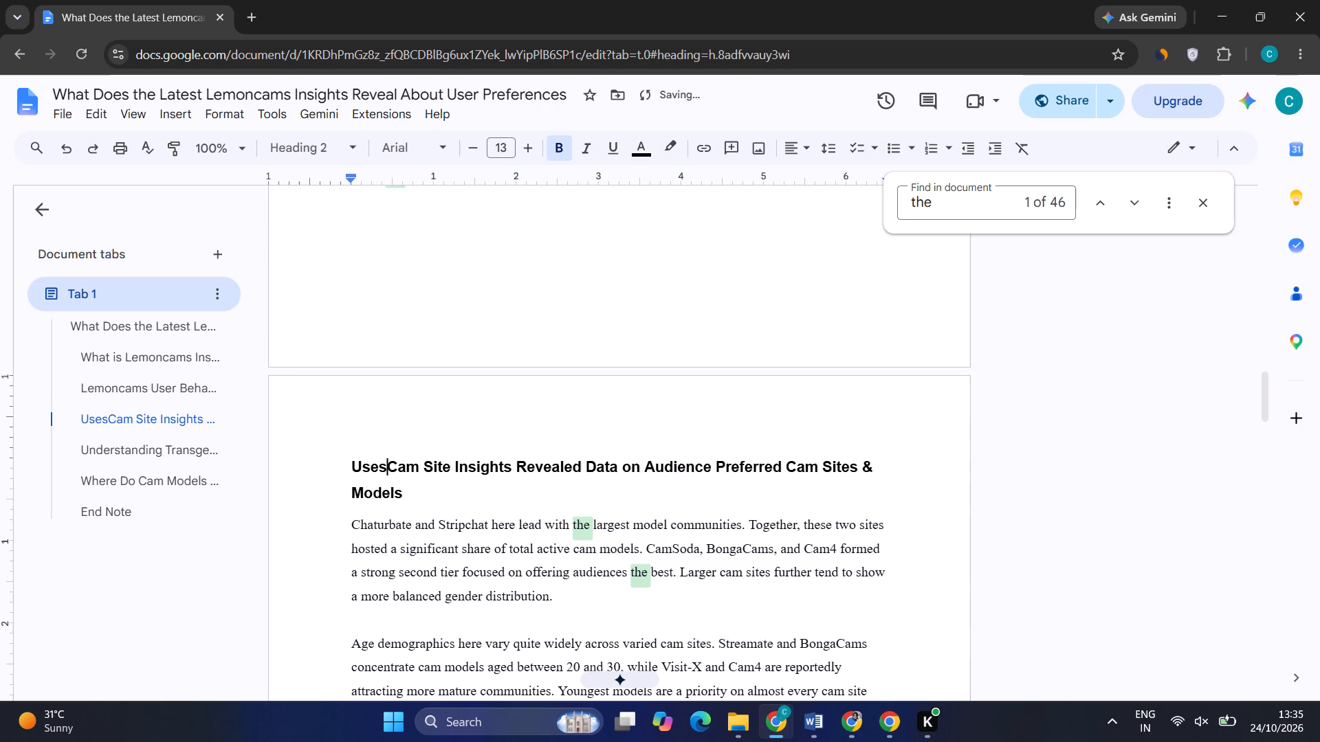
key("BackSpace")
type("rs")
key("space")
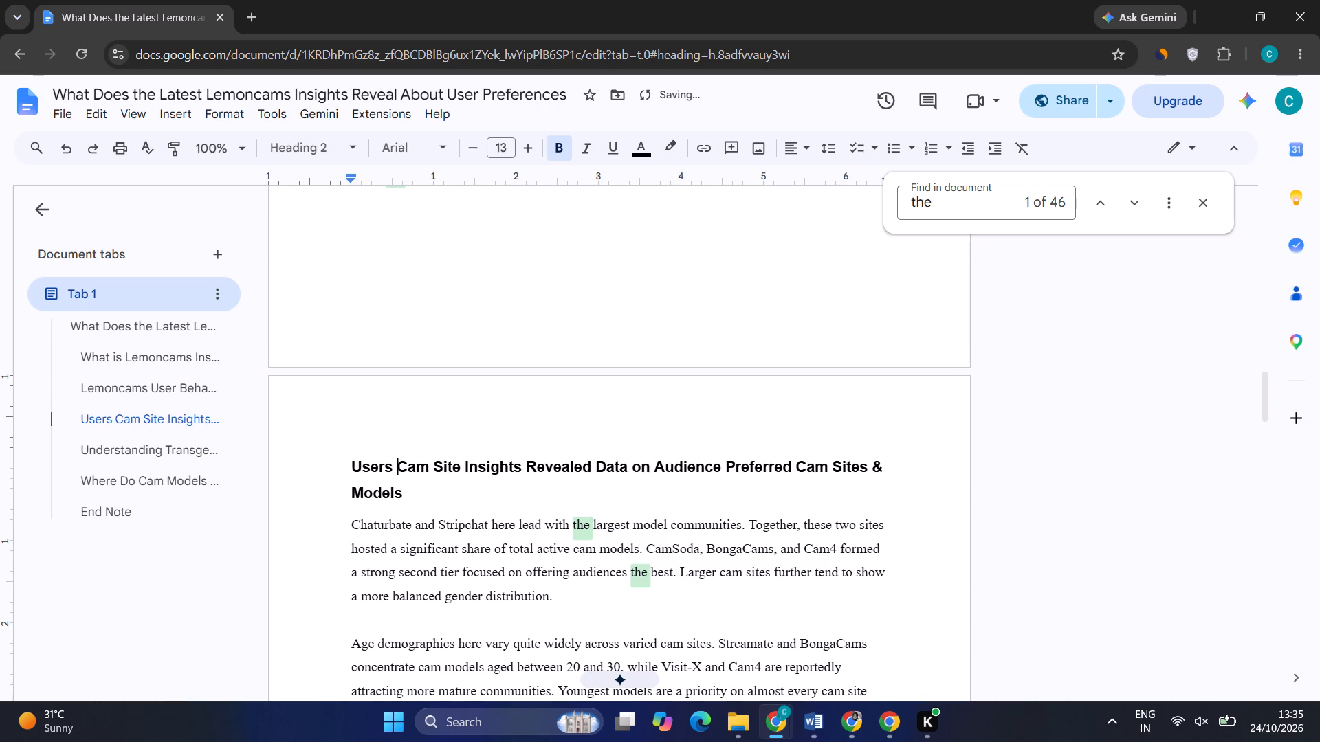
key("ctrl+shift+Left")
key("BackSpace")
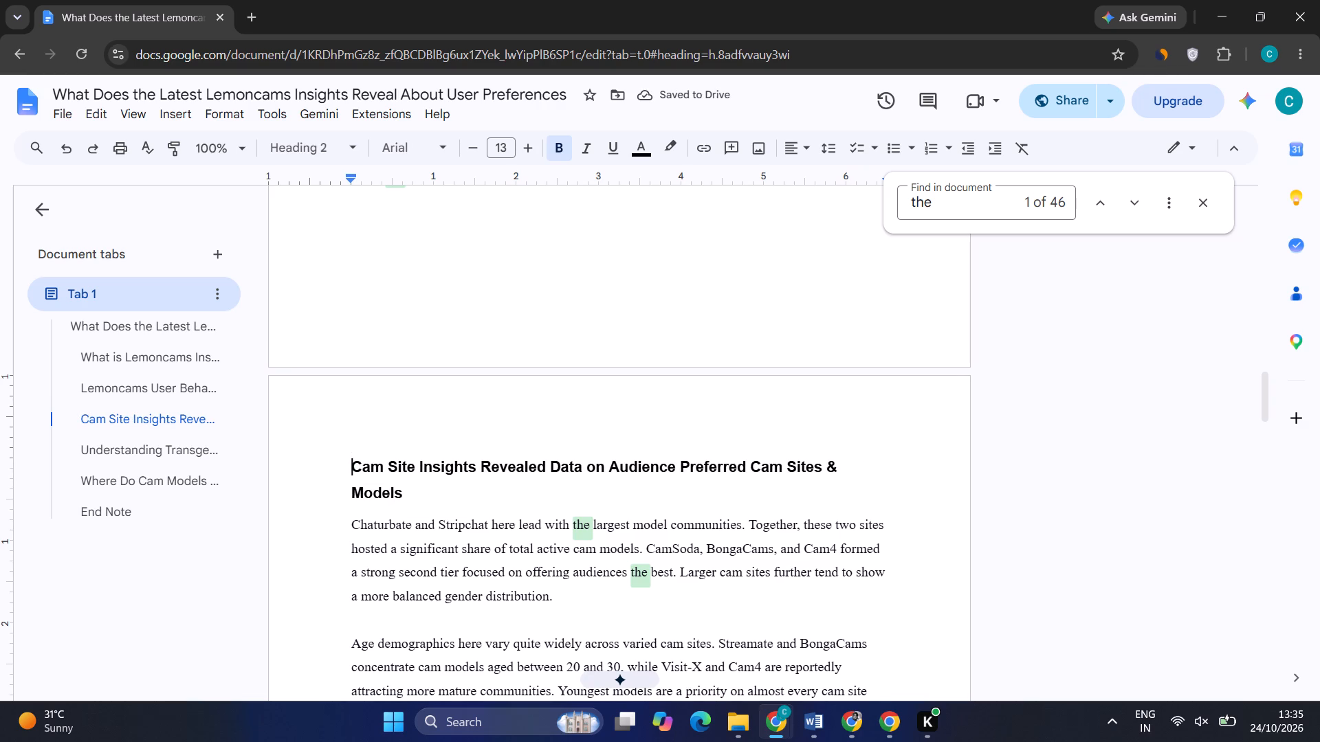
Proofread the opening paragraphs under the heading "Cam Site Insights Revealed Data on Audience Preferred Cam Sites & Models", including "Age demographics here vary".
key("ctrl+shift+Down")
key("ctrl+shift+Down")
key("ctrl+shift+Down")
key("Right")
key("ctrl+shift+Down")
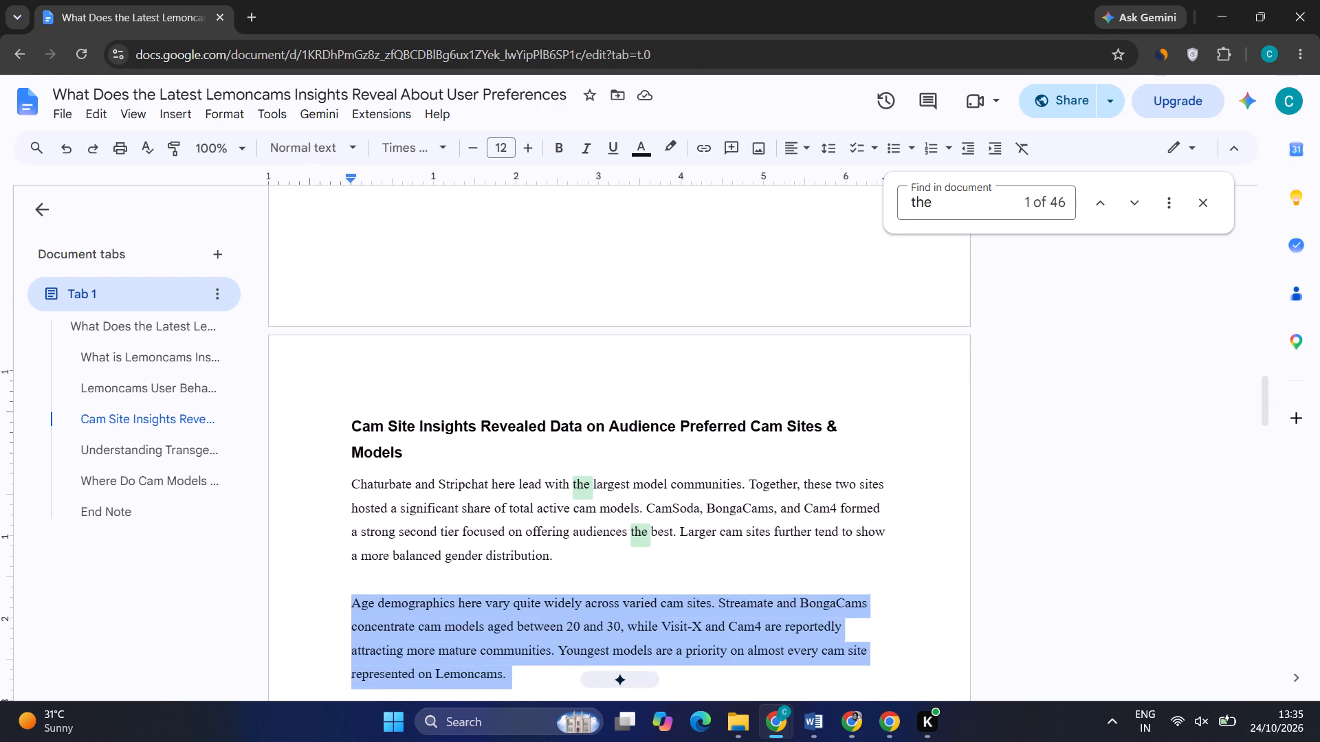
key("ctrl+shift+Down")
key("ctrl+shift+Down")
key("Right")
Proofread the paragraph beginning "What's important to note here is that" up to "Here, Chaturbate leads, with most views".
key("ctrl+shift+Up")
key("Left")
key("ctrl+shift+Right")
key("ctrl+shift+Right")
key("ctrl+shift+Right")
key("ctrl+shift+Right")
key("ctrl+shift+Right")
key("ctrl+shift+Right")
key("ctrl+shift+Right")
key("ctrl+shift+Right")
key("ctrl+shift+Right")
key("ctrl+shift+Right")
key("ctrl+shift+Right")
key("ctrl+shift+Right")
key("ctrl+shift+Right")
key("ctrl+shift+Right")
key("ctrl+shift+Right")
key("ctrl+shift+Right")
key("ctrl+shift+Right")
key("ctrl+shift+Right")
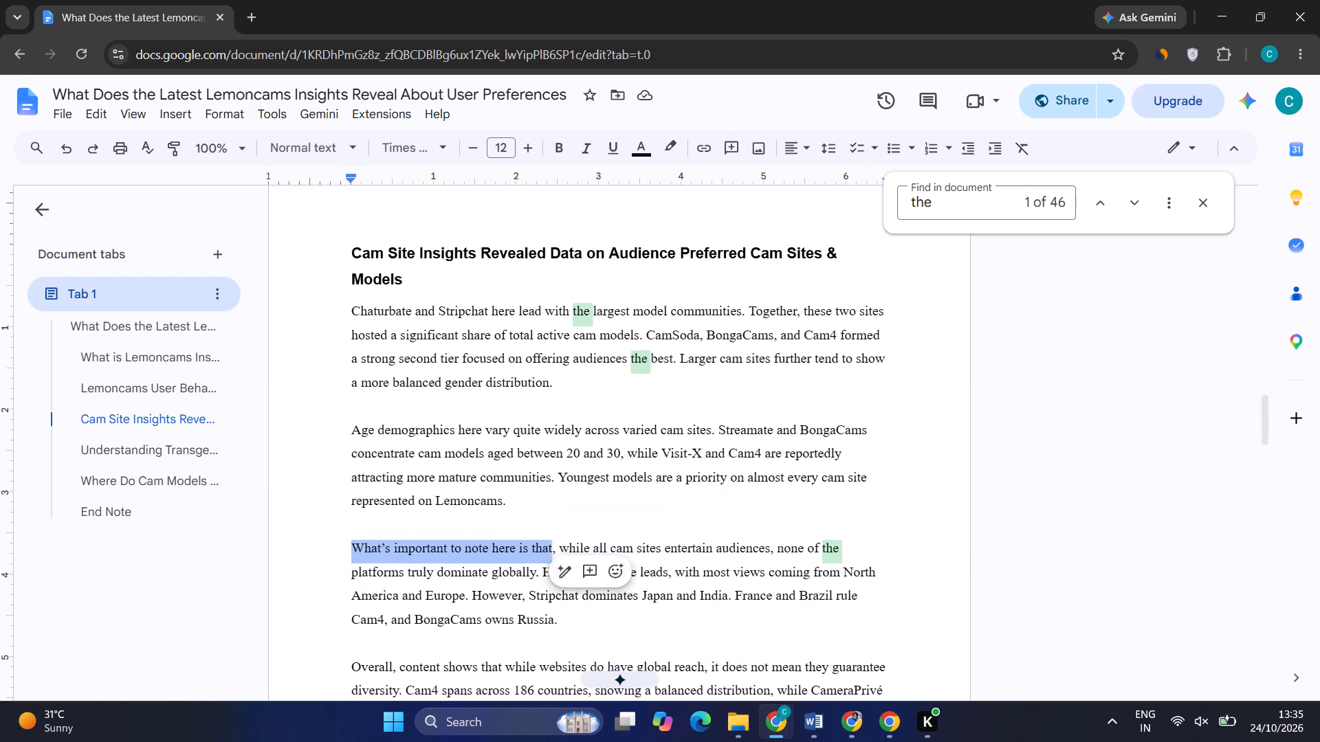
key("Right")
key("ctrl+shift+Right")
key("ctrl+shift+Right")
key("ctrl+shift+Right")
key("ctrl+shift+Right")
key("ctrl+shift+Right")
key("ctrl+shift+Right")
key("ctrl+shift+Right")
key("ctrl+shift+Right")
key("ctrl+shift+Right")
key("ctrl+shift+Right")
key("ctrl+shift+Right")
key("ctrl+shift+Right")
key("Right")
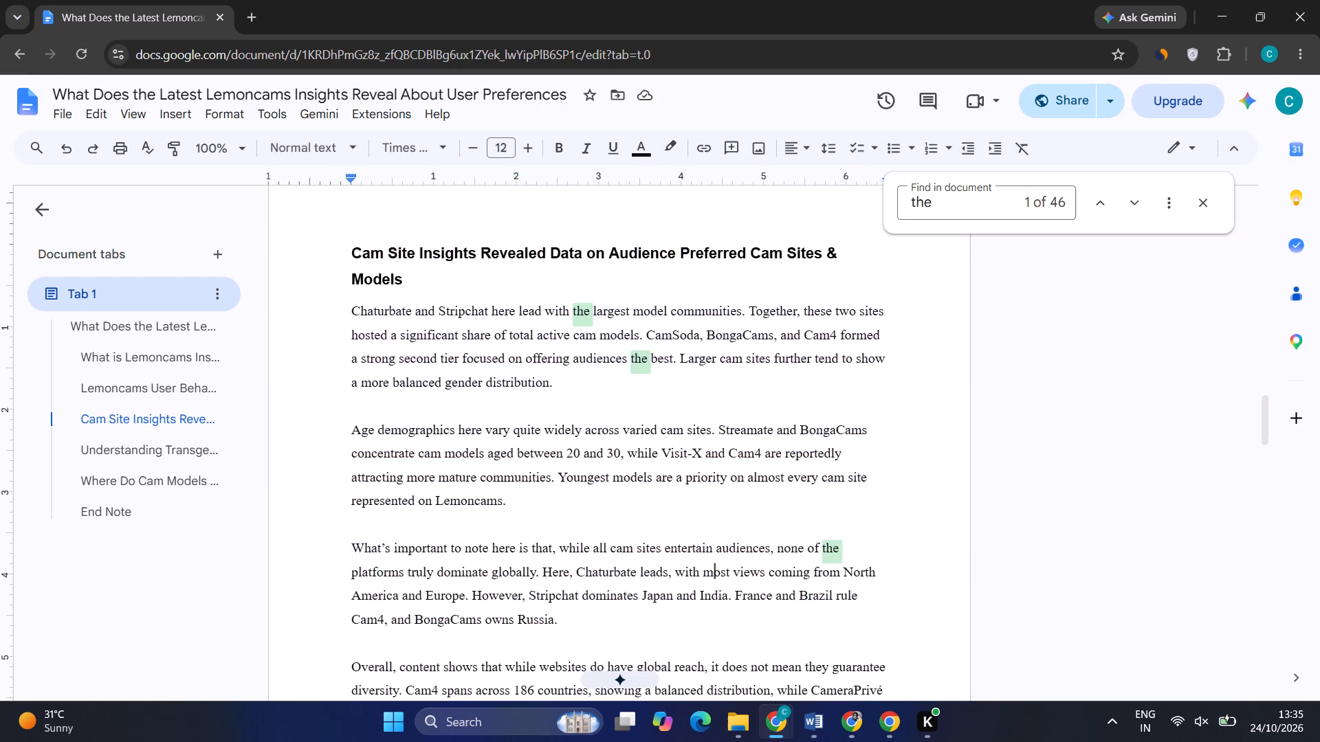
Continue proofreading that paragraph from "most views coming from North America and Europe" to "BongaCams owns Russia".
key("ctrl+shift+Right")
key("ctrl+shift+Right")
key("ctrl+shift+Right")
key("ctrl+shift+Right")
key("ctrl+shift+Right")
key("ctrl+shift+Right")
key("ctrl+shift+Right")
key("ctrl+shift+Right")
key("ctrl+shift+Right")
key("ctrl+shift+Right")
key("ctrl+shift+Right")
key("ctrl+shift+Right")
key("ctrl+shift+Right")
key("ctrl+shift+Right")
key("ctrl+shift+Right")
key("ctrl+shift+Right")
key("ctrl+shift+Right")
key("ctrl+shift+Right")
key("ctrl+shift+Right")
key("ctrl+shift+Right")
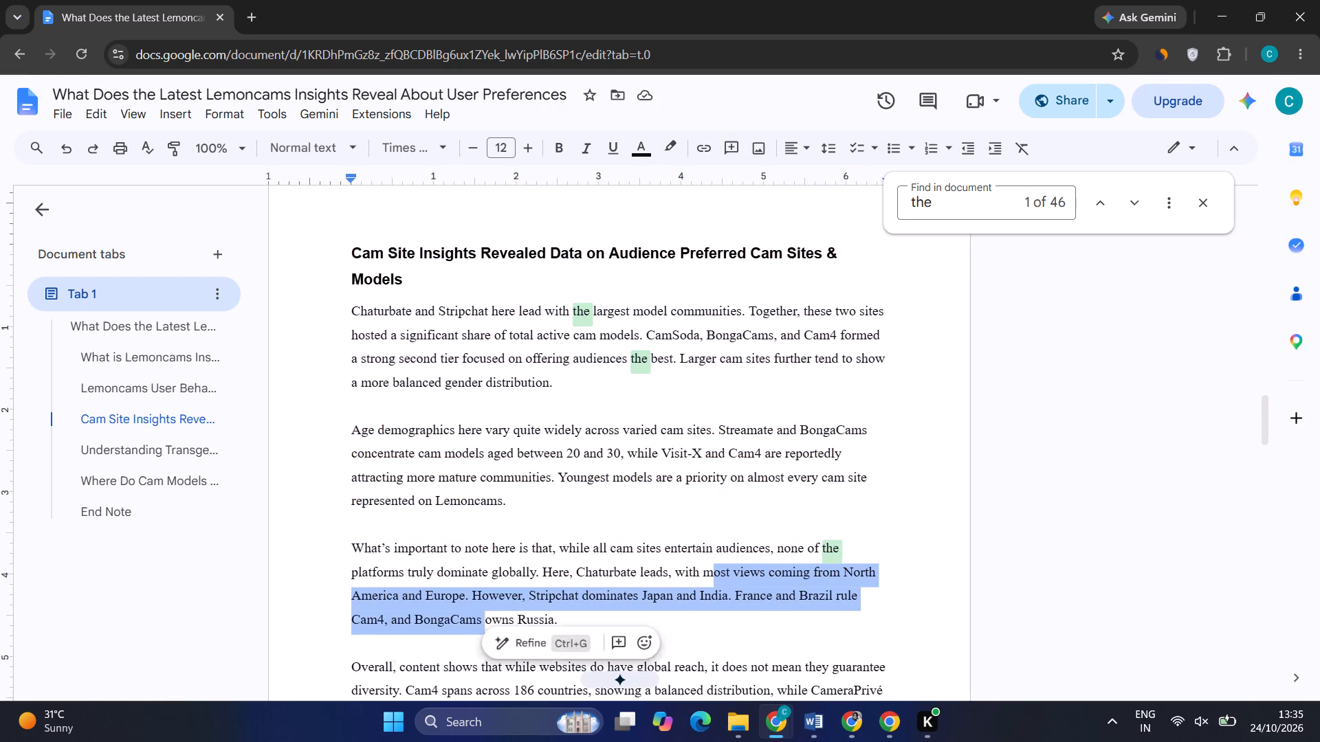
key("Right")
Replace "content" with "data" in the opening of the paragraph beginning "Overall, content shows that while websites".
key("ctrl+shift+Down")
key("Left")
key("ctrl+shift+Right")
key("ctrl+shift+Right")
key("ctrl+shift+Right")
key("ctrl+shift+Right")
key("ctrl+shift+Right")
key("ctrl+shift+Right")
key("Right")
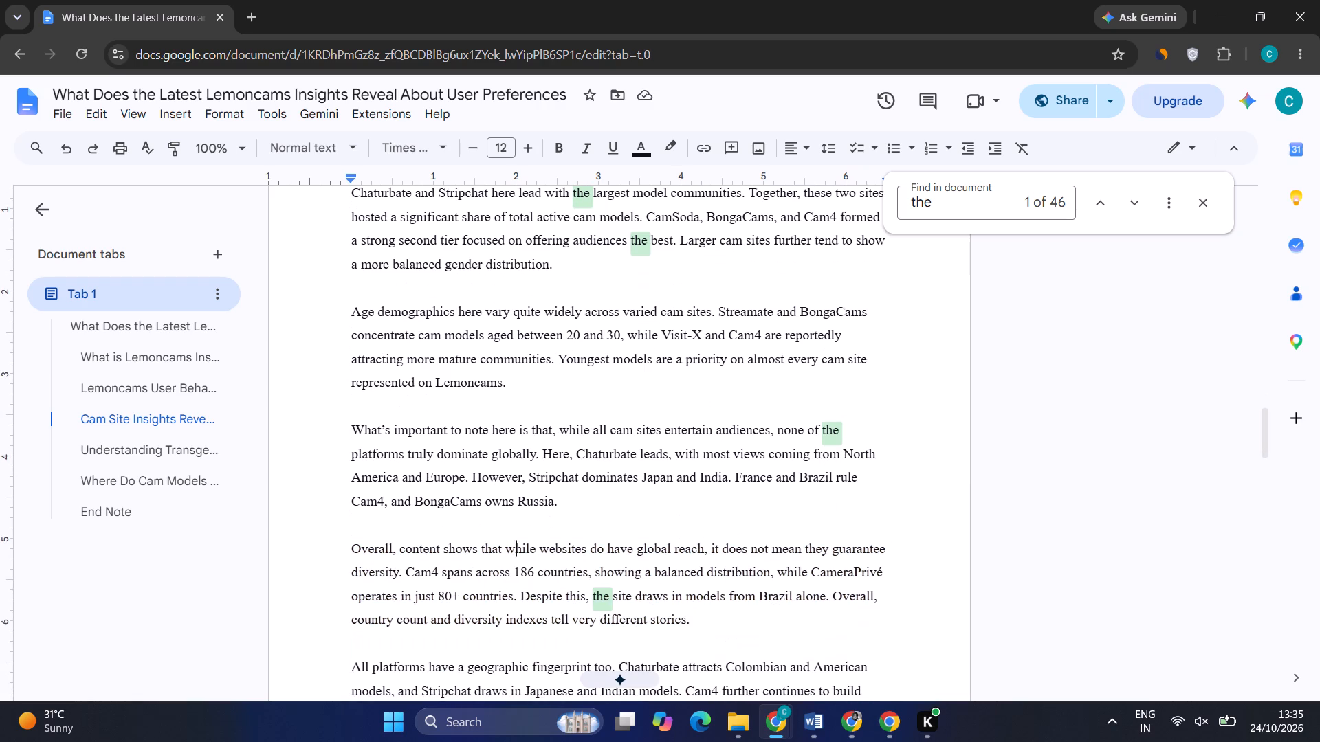
key("ctrl+shift+Right")
key("ctrl+shift+Right")
key("Left")
key("ctrl+shift+Left")
key("ctrl+shift+Left")
key("ctrl+shift+Left")
key("Left")
key("ctrl+shift+Left")
type("dta")
key("space")
key("BackSpace")
key("BackSpace")
key("BackSpace")
type("ata")
key("space")
Proofread the rest of the "Overall, data shows" paragraph, from "shows that while websites" onward.
key("ctrl+shift+Right")
key("ctrl+shift+Right")
key("ctrl+shift+Right")
key("ctrl+shift+Right")
key("ctrl+shift+Right")
key("ctrl+shift+Right")
key("ctrl+shift+Right")
key("ctrl+shift+Right")
key("ctrl+shift+Right")
key("ctrl+shift+Right")
key("ctrl+shift+Right")
key("ctrl+shift+Right")
key("ctrl+shift+Right")
key("ctrl+shift+Right")
key("ctrl+shift+Right")
key("ctrl+shift+Right")
key("ctrl+shift+Right")
key("ctrl+shift+Right")
key("ctrl+shift+Right")
key("ctrl+shift+Right")
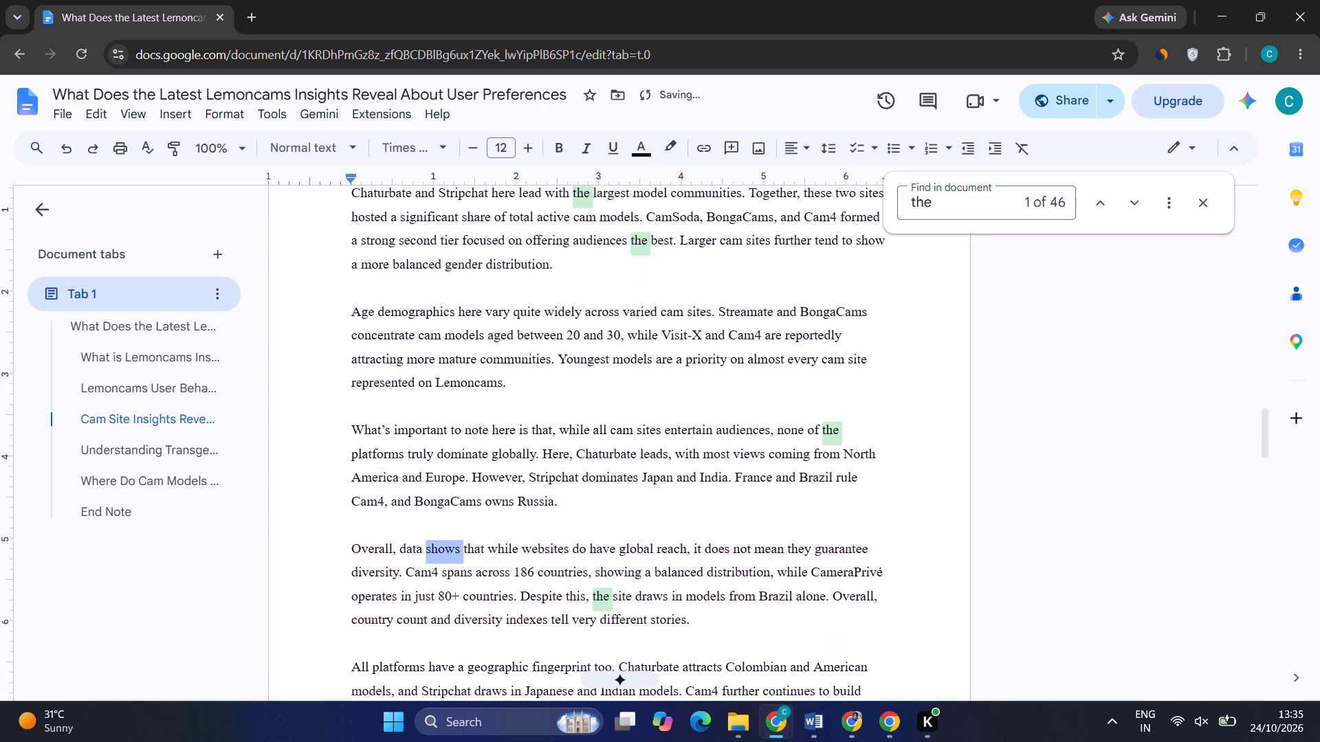
key("Right")
key("ctrl+shift+Right")
key("ctrl+shift+Right")
key("ctrl+shift+Right")
key("ctrl+shift+Right")
key("ctrl+shift+Right")
key("ctrl+shift+Right")
key("ctrl+shift+Right")
key("ctrl+shift+Right")
key("ctrl+shift+Right")
key("ctrl+shift+Right")
key("ctrl+shift+Right")
key("ctrl+shift+Right")
key("ctrl+shift+Right")
key("ctrl+shift+Right")
key("ctrl+shift+Right")
key("ctrl+shift+Right")
key("ctrl+shift+Right")
key("ctrl+shift+Right")
key("ctrl+shift+Right")
key("ctrl+shift+Right")
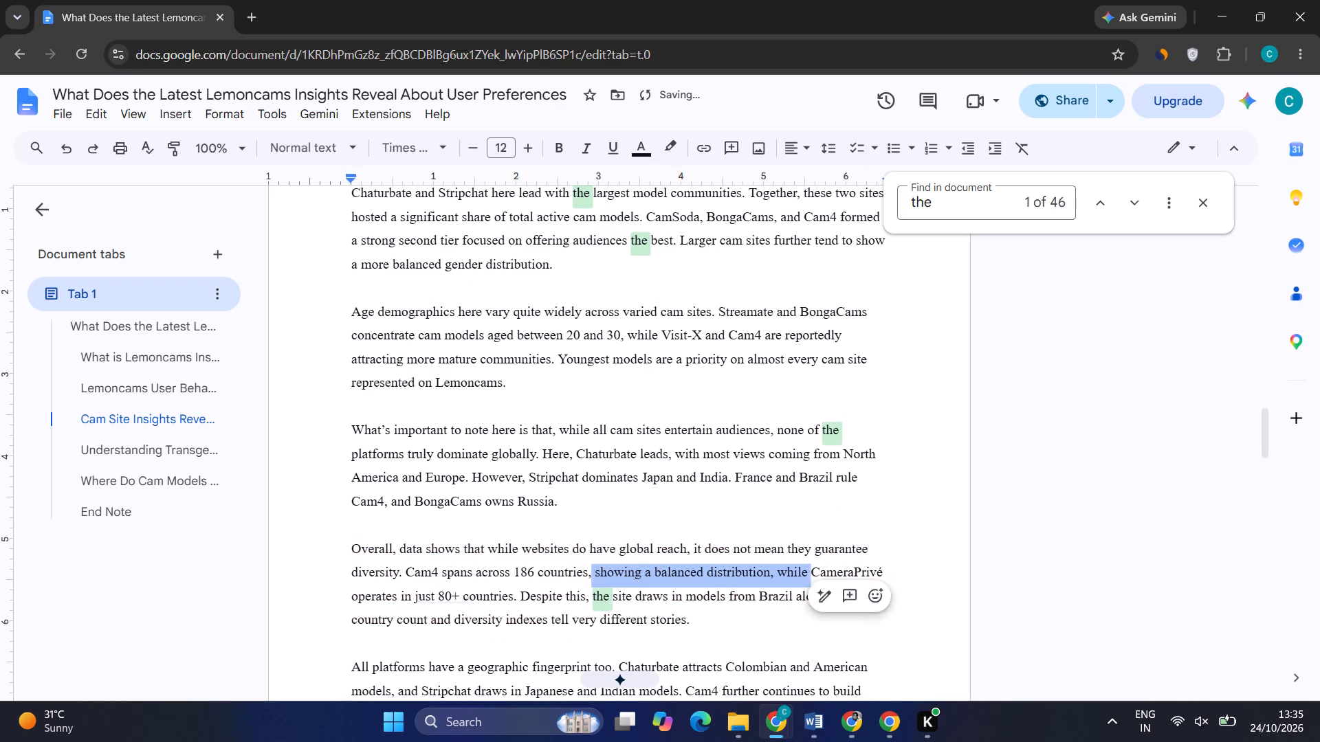
key("Right")
key("ctrl+shift+Down")
key("ctrl+shift+Down")
key("Right")
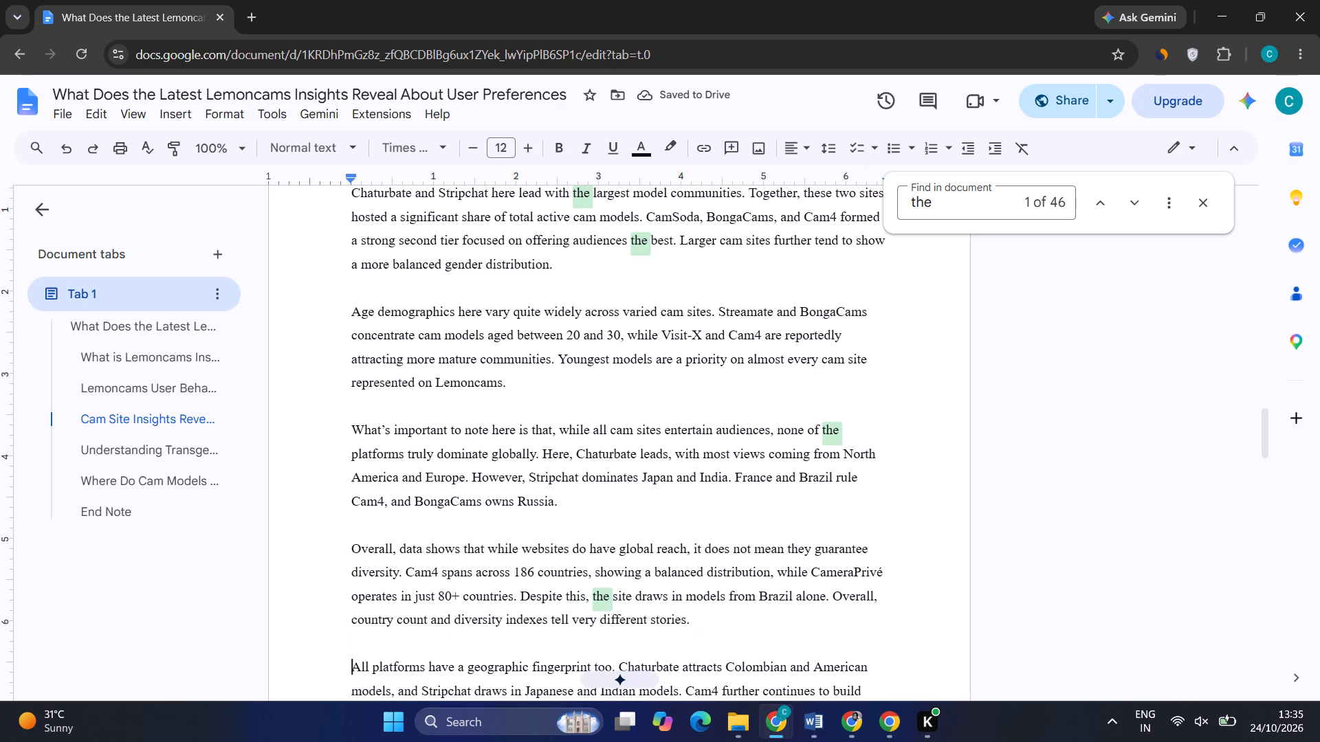
Proofread the opening sentence of the next paragraph, "All platforms have a geographic fingerprint too.".
key("ctrl+shift+Down")
key("Left")
key("ctrl+shift+Right")
key("ctrl+shift+Right")
key("ctrl+shift+Right")
key("ctrl+shift+Right")
key("ctrl+shift+Right")
key("ctrl+shift+Right")
key("ctrl+shift+Right")
key("ctrl+shift+Right")
key("ctrl+shift+Right")
key("ctrl+shift+Right")
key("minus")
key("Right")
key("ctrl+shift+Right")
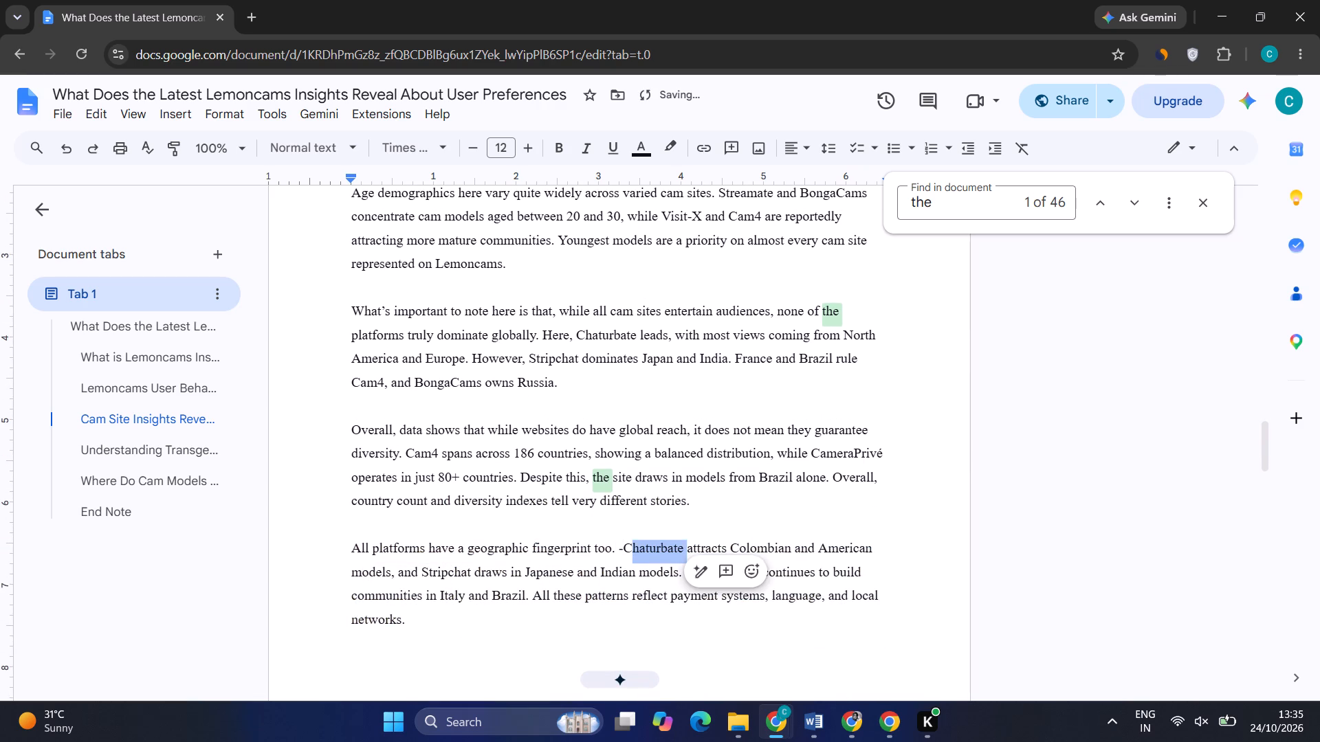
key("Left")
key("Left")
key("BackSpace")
Delete "the" before "transgender cam side" in the opening sentence of the "Understanding Transgender Demographic and Viewership Insights" section.
key("End")
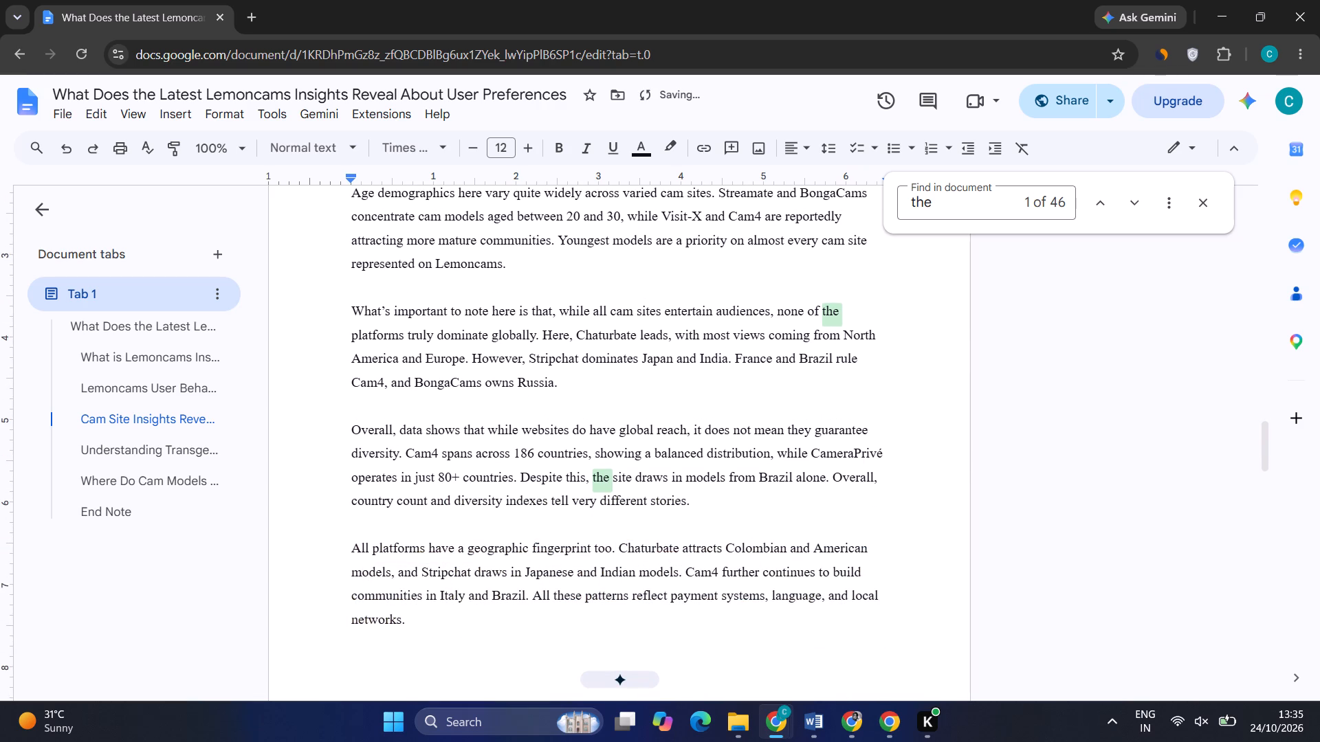
key("Right")
key("ctrl+shift+Down")
key("ctrl+shift+Down")
key("ctrl+shift+Down")
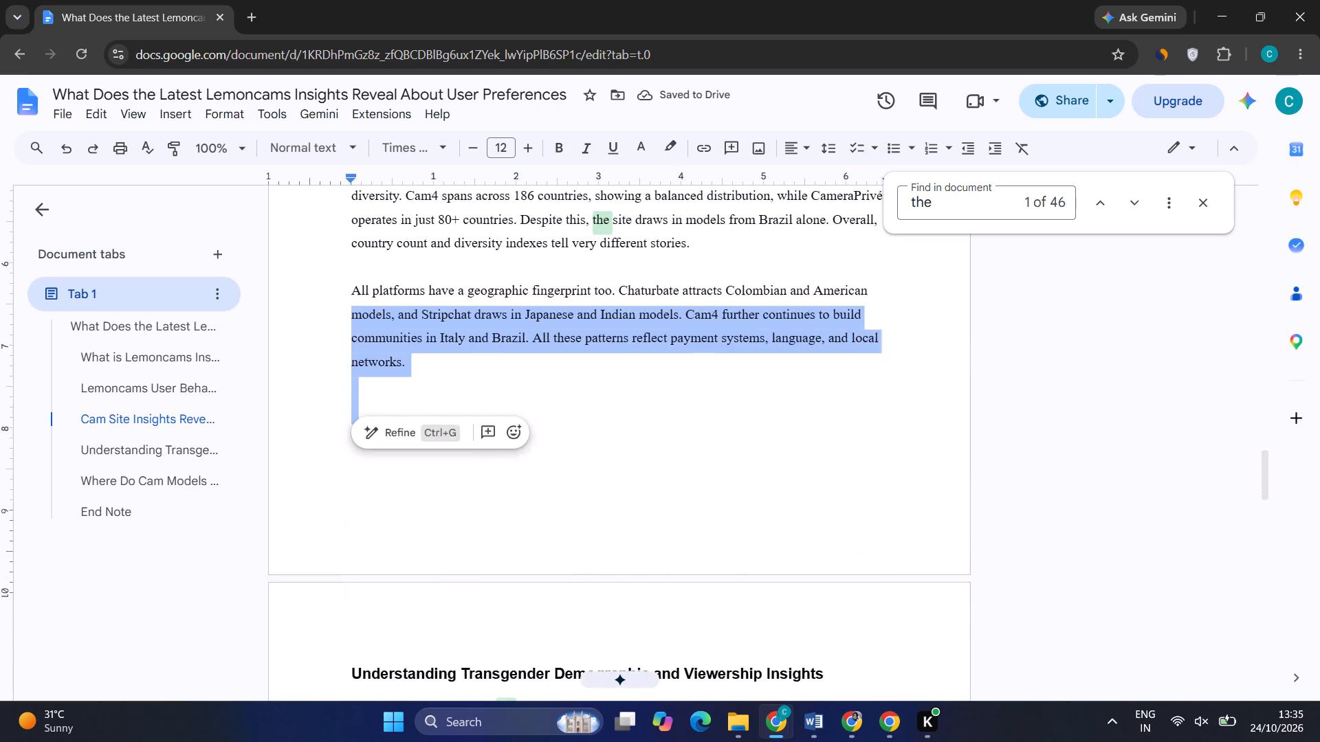
key("Right")
key("ctrl+shift+Down")
key("Right")
key("ctrl+shift+Down")
key("Left")
key("ctrl+shift+Right")
key("ctrl+shift+Right")
key("ctrl+shift+Right")
key("ctrl+shift+Right")
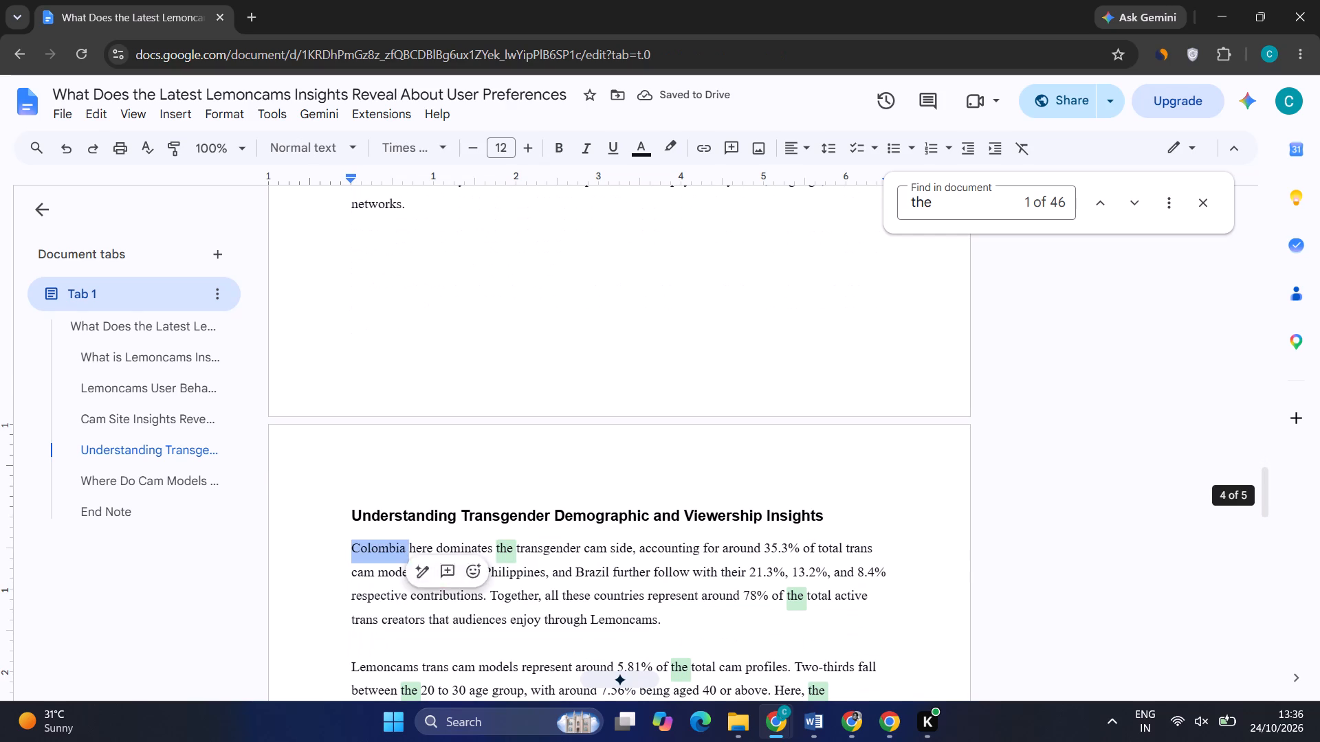
key("Right")
key("ctrl+shift+Right")
key("Left")
key("ctrl+shift+Left")
key("BackSpace")
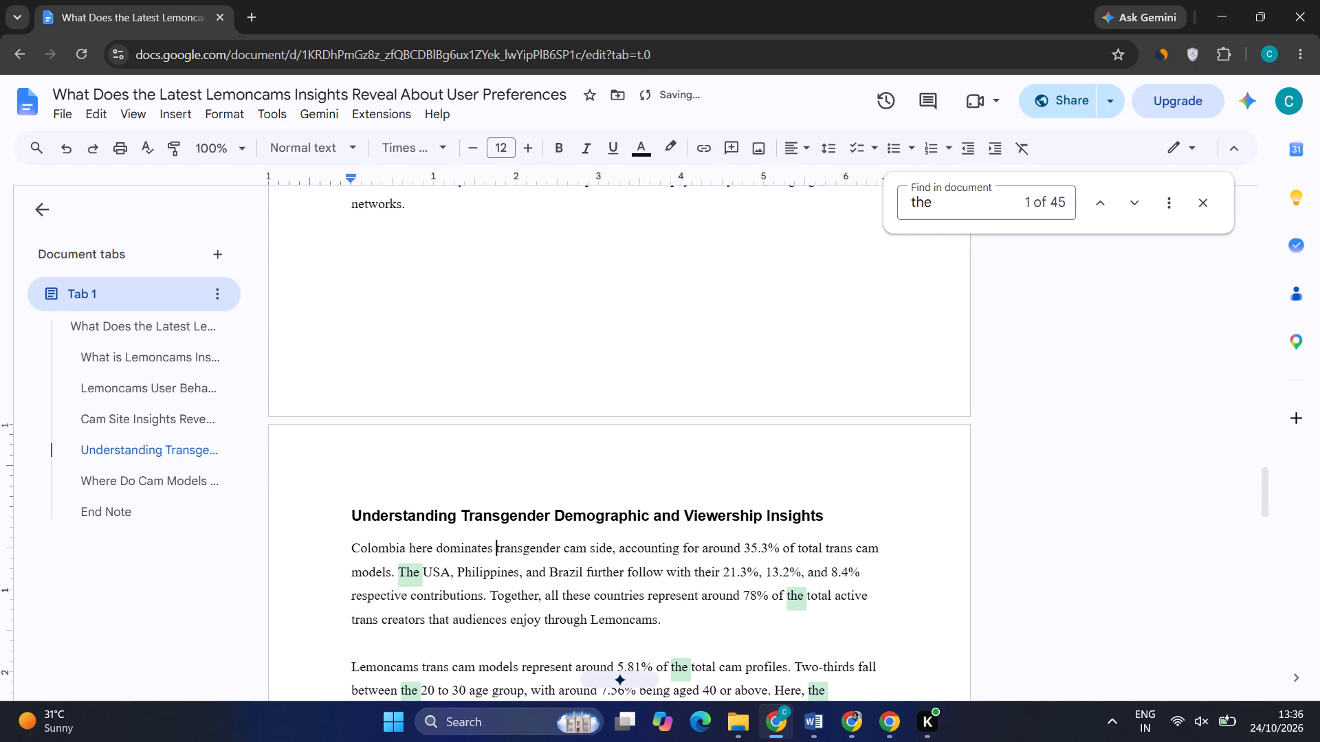
Change "transgender" to "transgenders" in that opening sentence about Colombia.
key("ctrl+shift+Right")
key("Right")
key("Left")
key("s")
Change "side" to "sides" after "transgenders cam" in the same sentence.
key("Right")
key("ctrl+shift+Right")
key("ctrl+shift+Right")
key("ctrl+shift+Right")
key("ctrl+shift+Right")
key("Right")
key("ctrl+shift+Right")
key("ctrl+shift+Right")
key("ctrl+shift+Right")
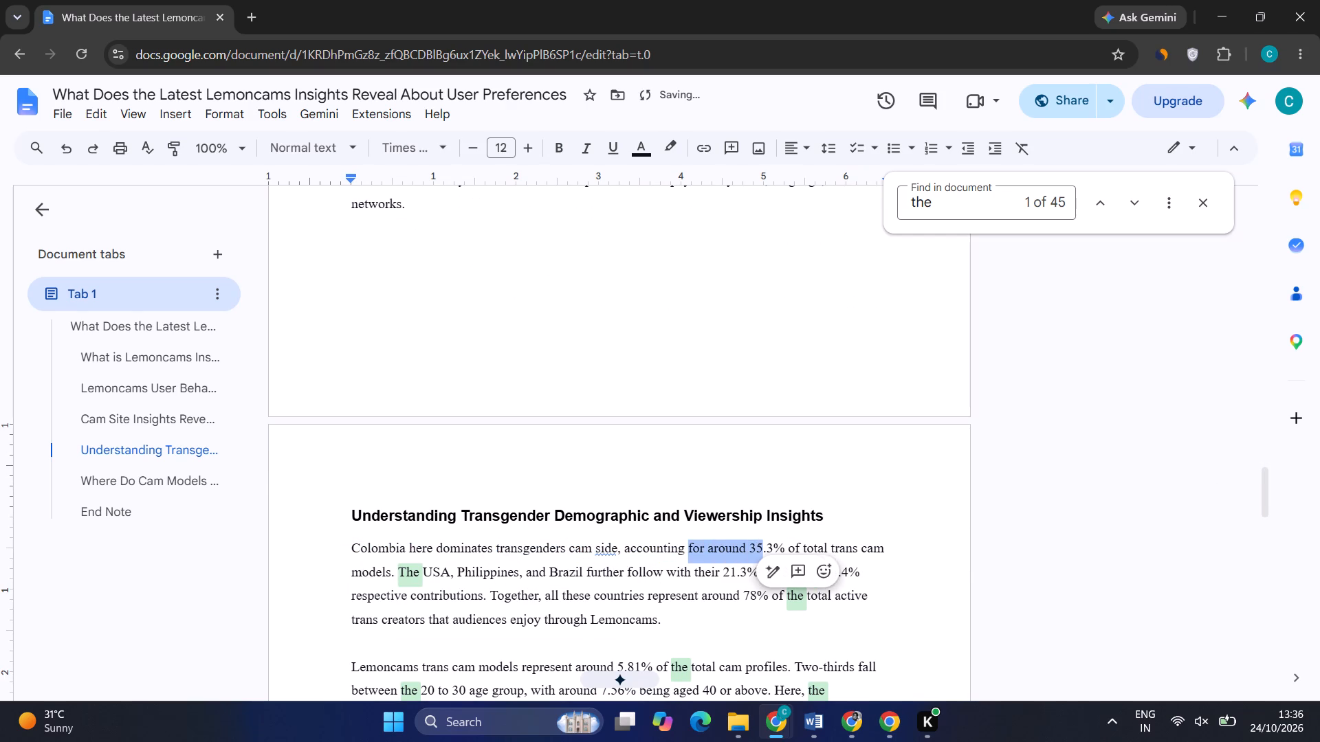
key("ctrl+shift+Left")
key("ctrl+shift+Left")
key("ctrl+shift+Left")
key("ctrl+shift+Left")
key("ctrl+shift+Left")
key("Left")
key("s")
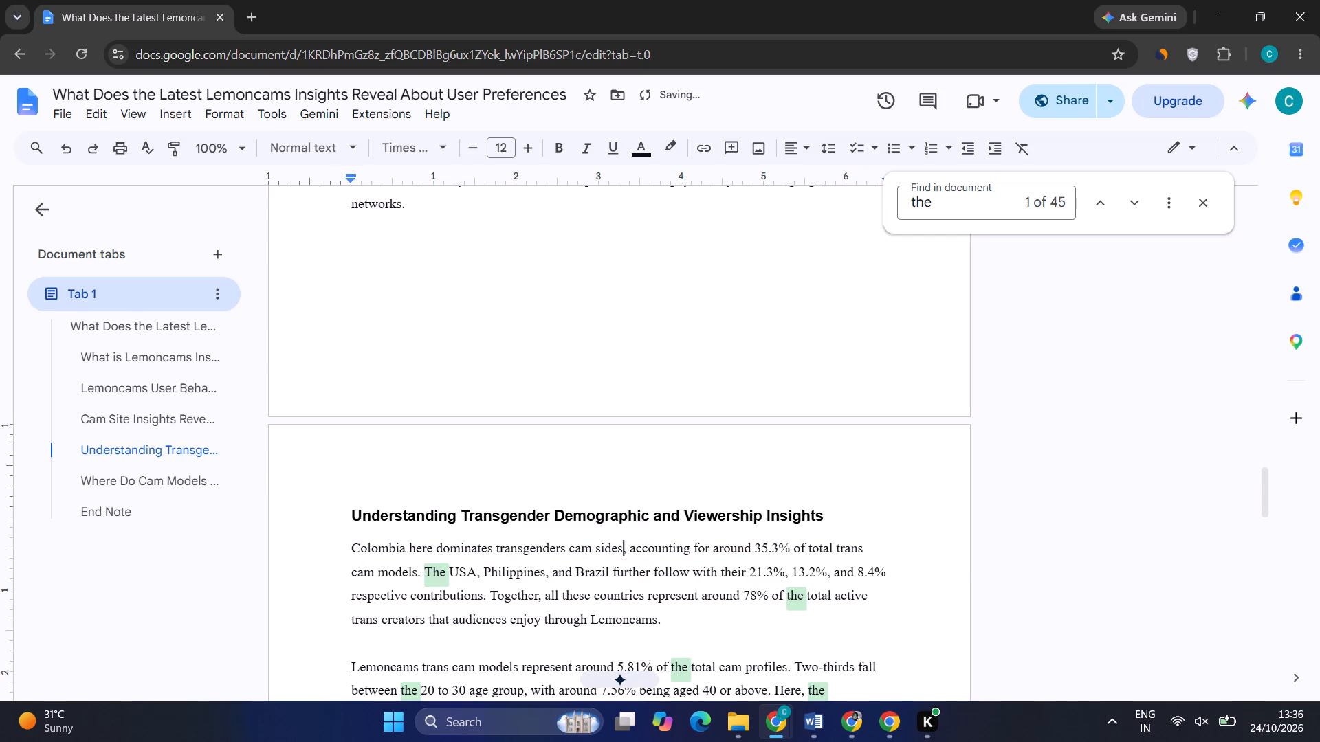
Proofread the rest of the Colombia sentence, from "accounting for around" to "total trans cam models".
key("Right")
key("ctrl+shift+Right")
key("ctrl+shift+Right")
key("Right")
key("ctrl+shift+Right")
key("ctrl+shift+Right")
key("ctrl+shift+Right")
key("ctrl+shift+Right")
key("ctrl+shift+Right")
key("ctrl+shift+Right")
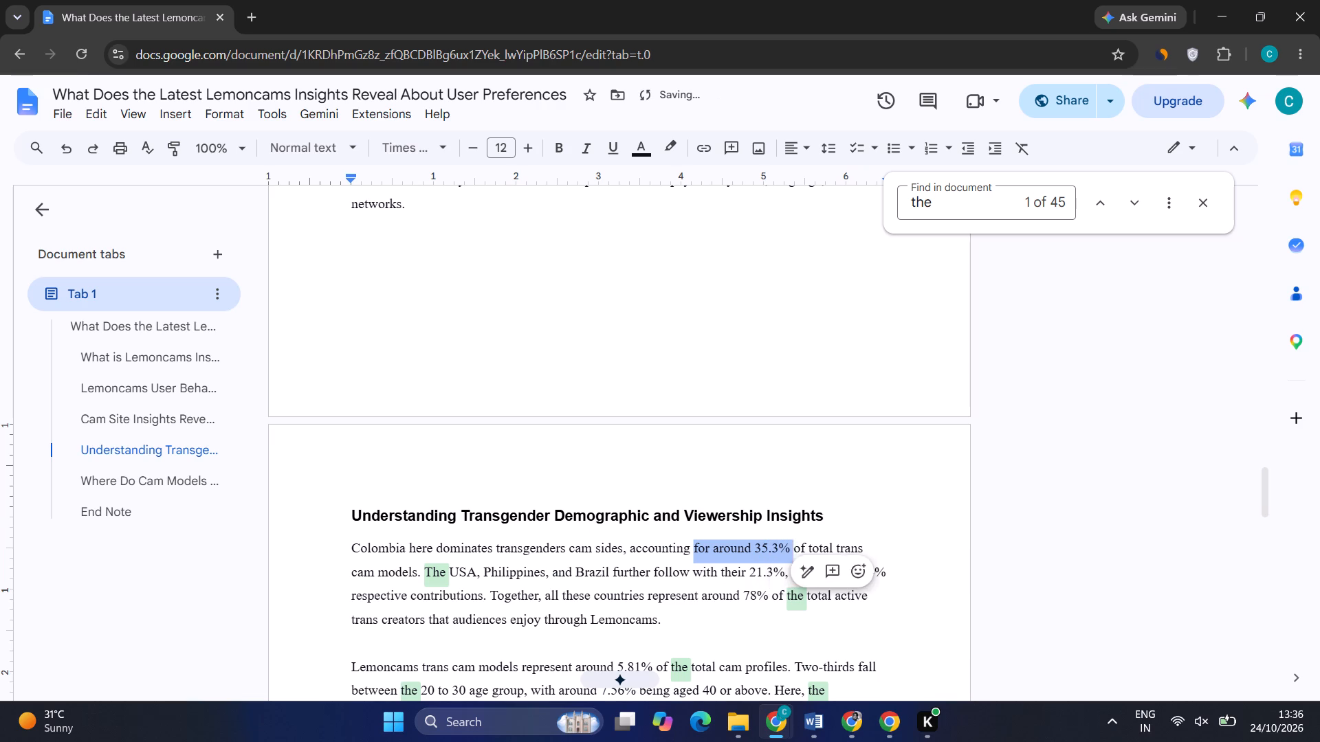
key("ctrl+shift+Right")
key("ctrl+shift+Right")
key("ctrl+shift+Right")
key("ctrl+shift+Right")
key("ctrl+shift+Right")
key("ctrl+shift+Right")
key("ctrl+shift+Right")
key("Right")
Proofread the sentence on the USA, Philippines, and Brazil, through "respective contributions".
key("ctrl+shift+Right")
key("ctrl+shift+Right")
key("ctrl+shift+Right")
key("ctrl+shift+Right")
key("ctrl+shift+Right")
key("ctrl+shift+Right")
key("ctrl+shift+Right")
key("ctrl+shift+Right")
key("ctrl+shift+Right")
key("ctrl+shift+Right")
key("ctrl+shift+Right")
key("ctrl+shift+Right")
key("ctrl+shift+Right")
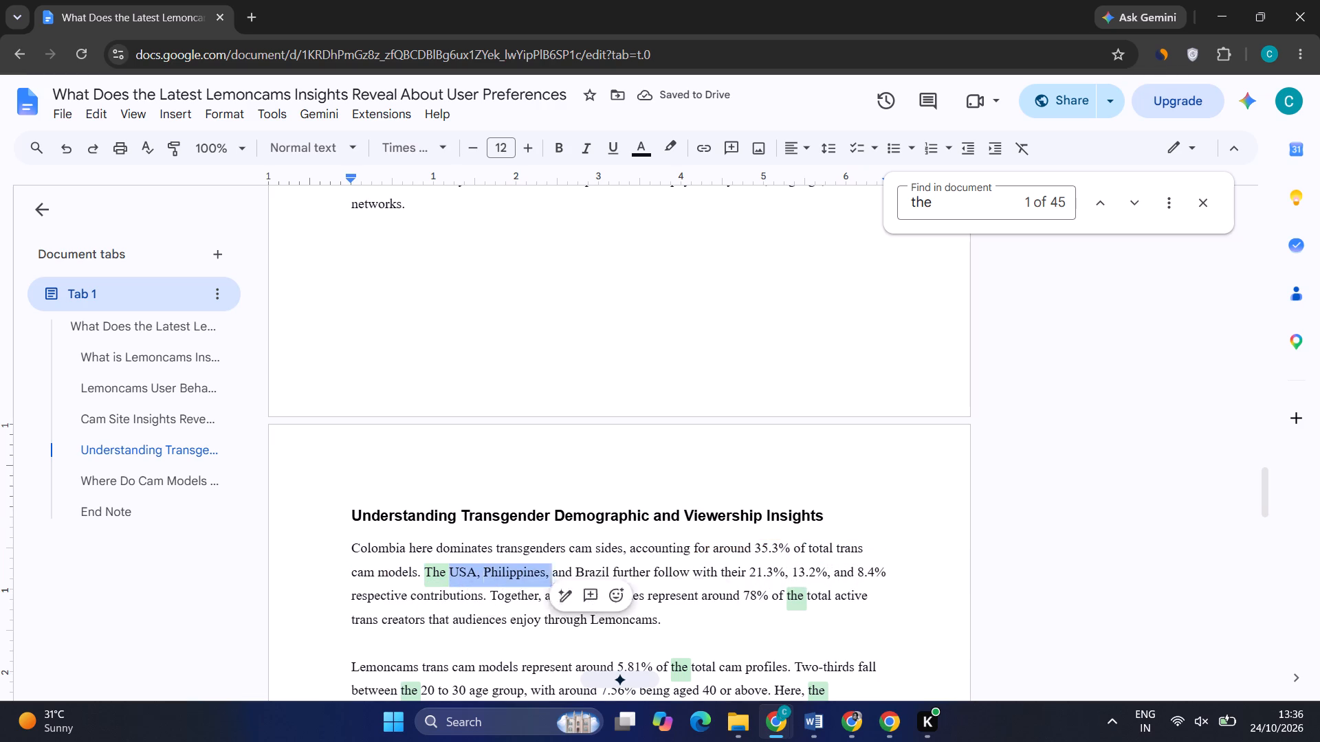
key("Right")
key("ctrl+shift+Right")
key("ctrl+shift+Right")
key("ctrl+shift+Right")
key("ctrl+shift+Right")
key("ctrl+shift+Right")
key("ctrl+shift+Right")
key("ctrl+shift+Right")
key("ctrl+shift+Right")
key("ctrl+shift+Right")
key("ctrl+shift+Right")
key("ctrl+shift+Right")
key("ctrl+shift+Right")
key("ctrl+shift+Right")
key("Right")
key("ctrl+shift+Right")
key("ctrl+shift+Right")
key("ctrl+shift+Right")
key("ctrl+shift+Right")
key("ctrl+shift+Right")
key("ctrl+shift+Right")
key("ctrl+shift+Right")
key("ctrl+shift+Right")
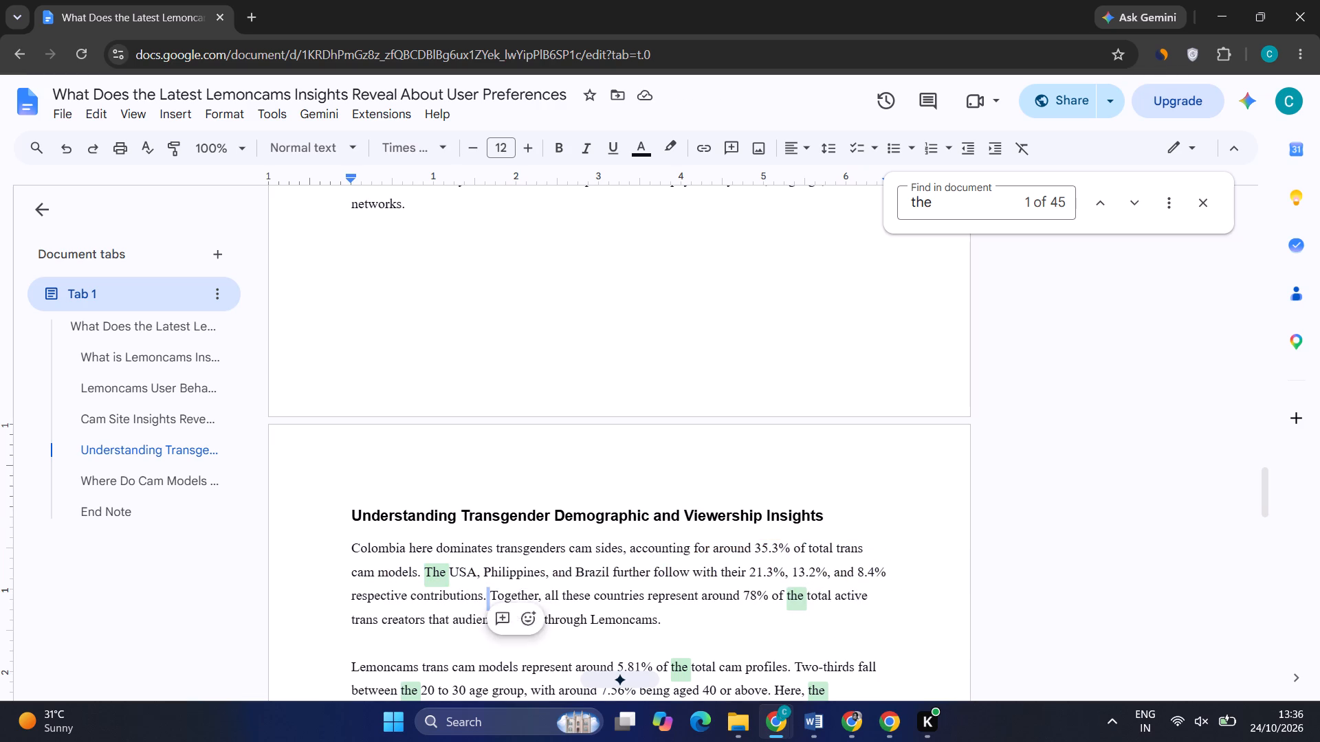
Proofread the paragraph's last sentence, from "Together, all these countries" to "enjoy through Lemoncams".
key("Right")
key("ctrl+shift+Right")
key("ctrl+shift+Right")
key("ctrl+shift+Right")
key("ctrl+shift+Right")
key("ctrl+shift+Right")
key("ctrl+shift+Right")
key("ctrl+shift+Right")
key("Right")
key("ctrl+shift+Right")
key("ctrl+shift+Right")
key("ctrl+shift+Right")
key("ctrl+shift+Right")
key("ctrl+shift+Right")
key("ctrl+shift+Right")
key("ctrl+shift+Right")
key("ctrl+shift+Right")
key("ctrl+shift+Right")
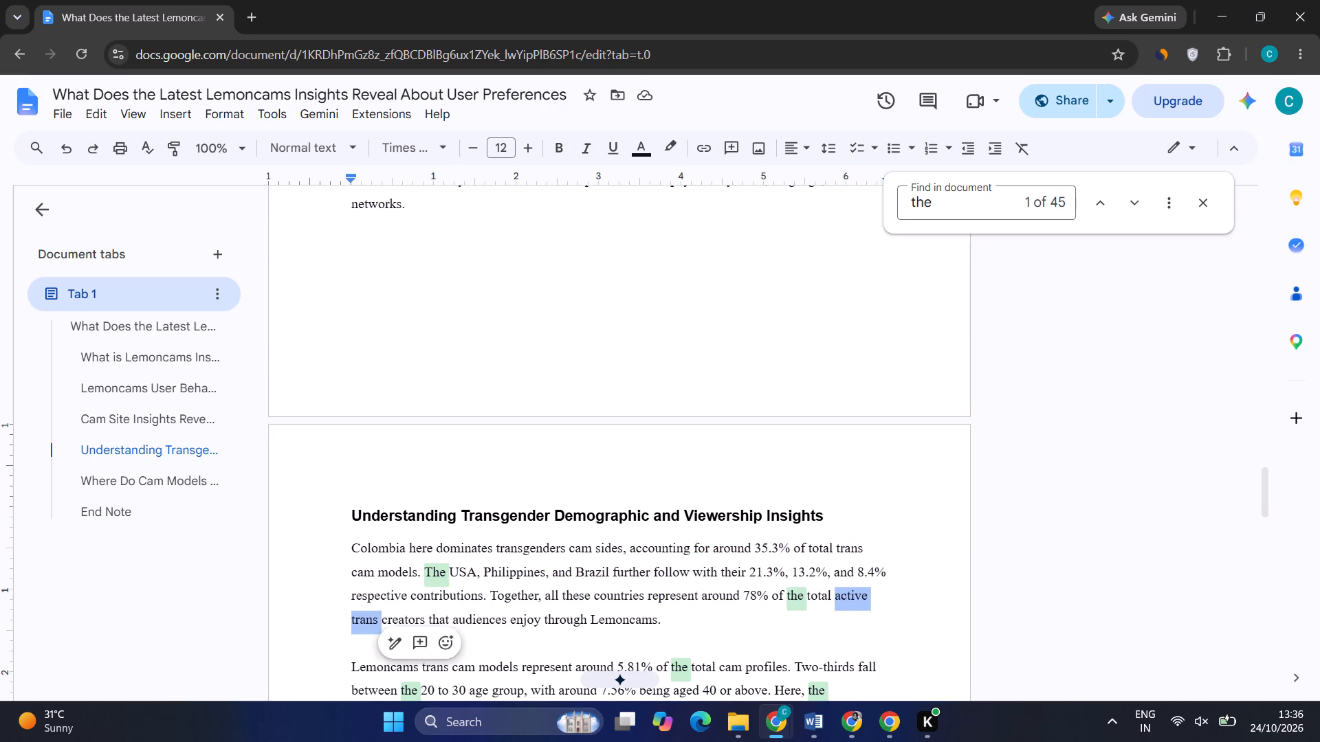
key("Right")
key("ctrl+shift+Right")
key("ctrl+shift+Right")
key("ctrl+shift+Right")
key("Right")
Proofread the opening sentence of the paragraph beginning "Lemoncams trans cam models represent".
key("ctrl+shift+Down")
key("Left")
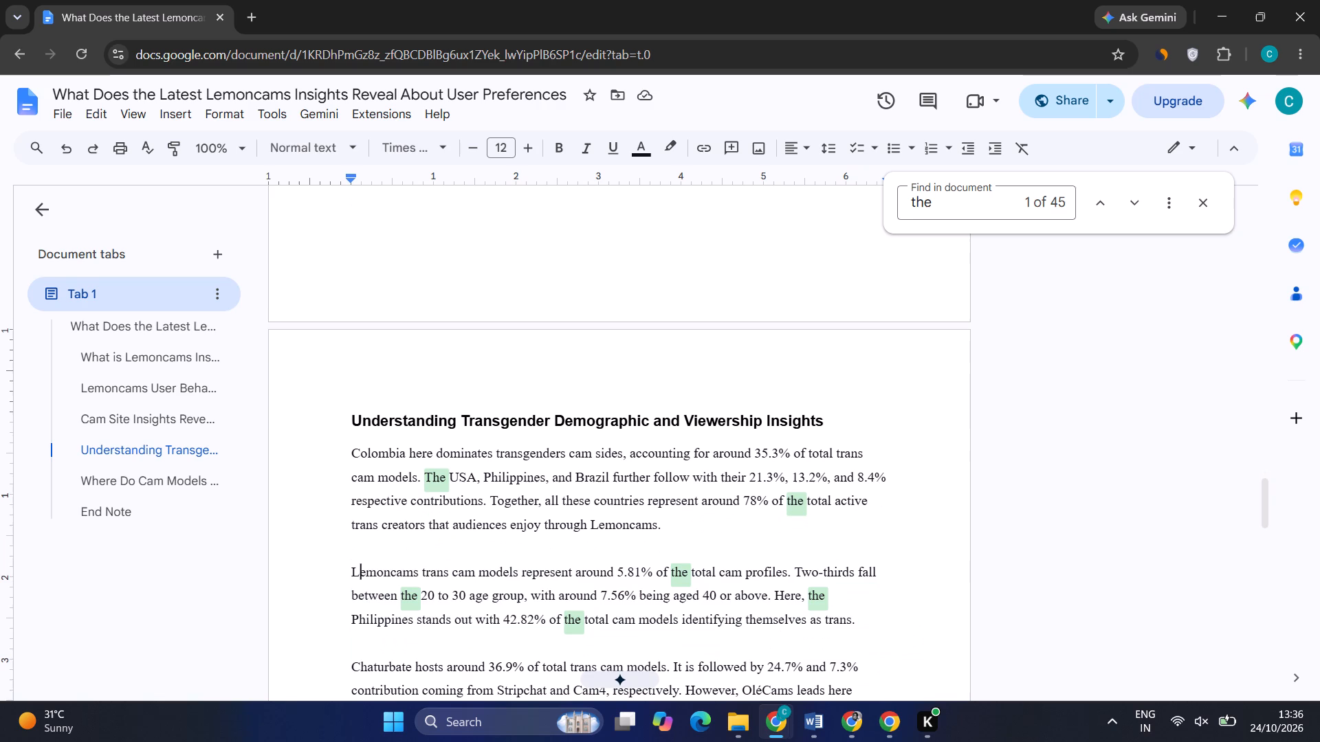
key("ctrl+shift+Right")
key("ctrl+shift+Right")
key("ctrl+shift+Right")
key("ctrl+shift+Right")
key("ctrl+shift+Right")
key("ctrl+shift+Right")
key("ctrl+shift+Right")
key("ctrl+shift+Right")
key("ctrl+shift+Right")
key("ctrl+shift+Right")
key("ctrl+shift+Right")
key("ctrl+shift+Right")
key("Right")
key("ctrl+shift+Right")
key("ctrl+shift+Right")
key("ctrl+shift+Right")
key("ctrl+shift+Right")
key("Right")
key("ctrl+shift+Right")
key("ctrl+shift+Right")
Delete "the" before "20 to 30 age group" in the sentence beginning "Two-thirds fall between".
key("Right")
key("ctrl+shift+Right")
key("ctrl+shift+Right")
key("ctrl+shift+Right")
key("ctrl+shift+Right")
key("ctrl+shift+Right")
key("ctrl+shift+Right")
key("Right")
key("ctrl+shift+Right")
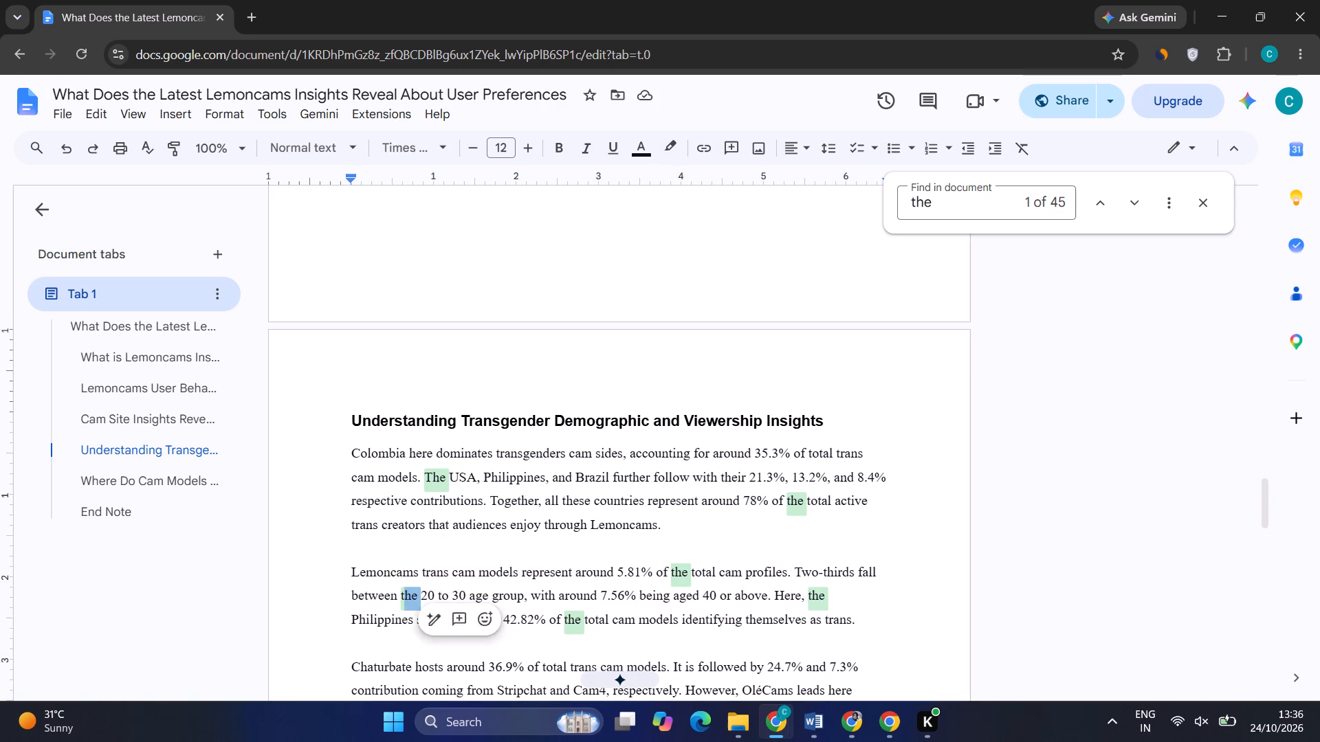
key("Right")
key("ctrl+shift+Left")
key("BackSpace")
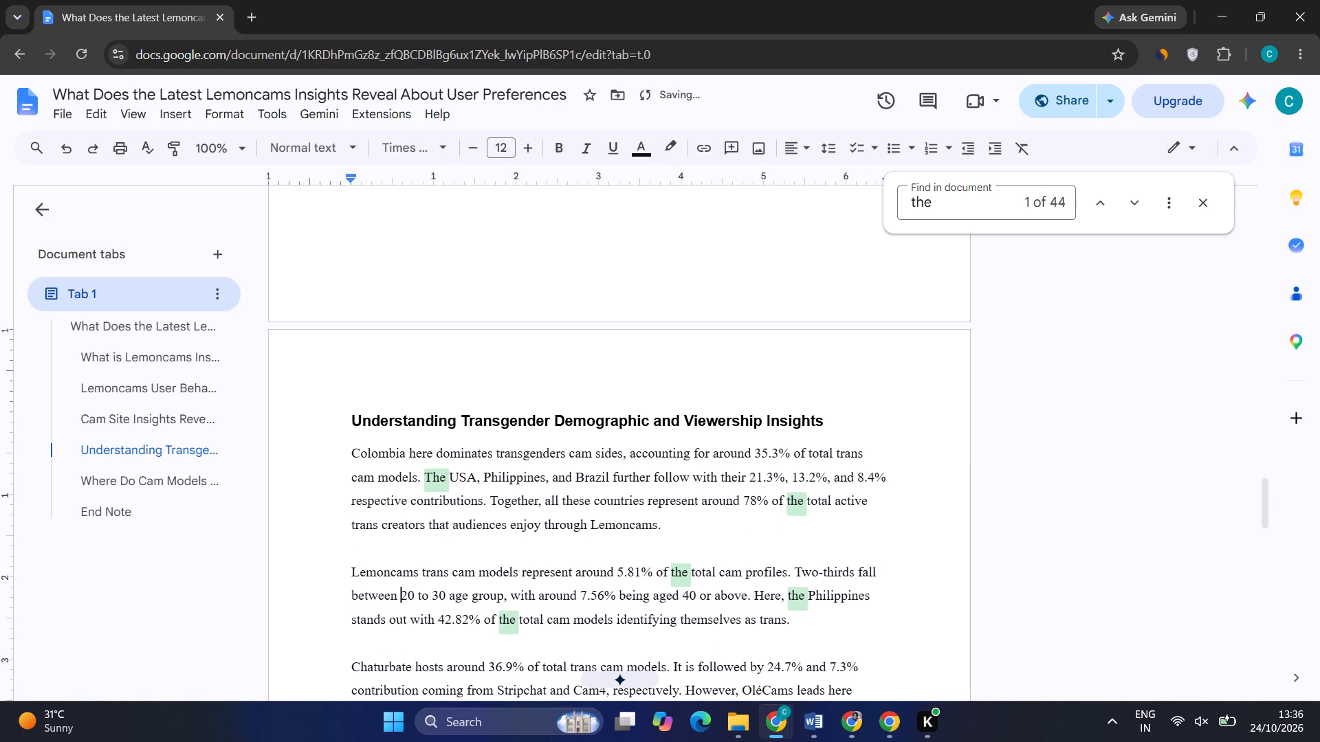
Undo the deletion of "the" before "20 to 30 age group".
key("Down")
key("ctrl+z")
Proofread the sentence on trans model ages, from "20 to 30 age group" through "aged 40 or above".
key("Right")
key("ctrl+shift+Right")
key("ctrl+shift+Right")
key("ctrl+shift+Right")
key("ctrl+shift+Right")
key("ctrl+shift+Right")
key("ctrl+shift+Right")
key("ctrl+shift+Right")
key("ctrl+shift+Right")
key("ctrl+shift+Right")
key("ctrl+shift+Right")
key("ctrl+shift+Right")
key("ctrl+shift+Right")
key("ctrl+shift+Right")
key("ctrl+shift+Right")
key("ctrl+shift+Right")
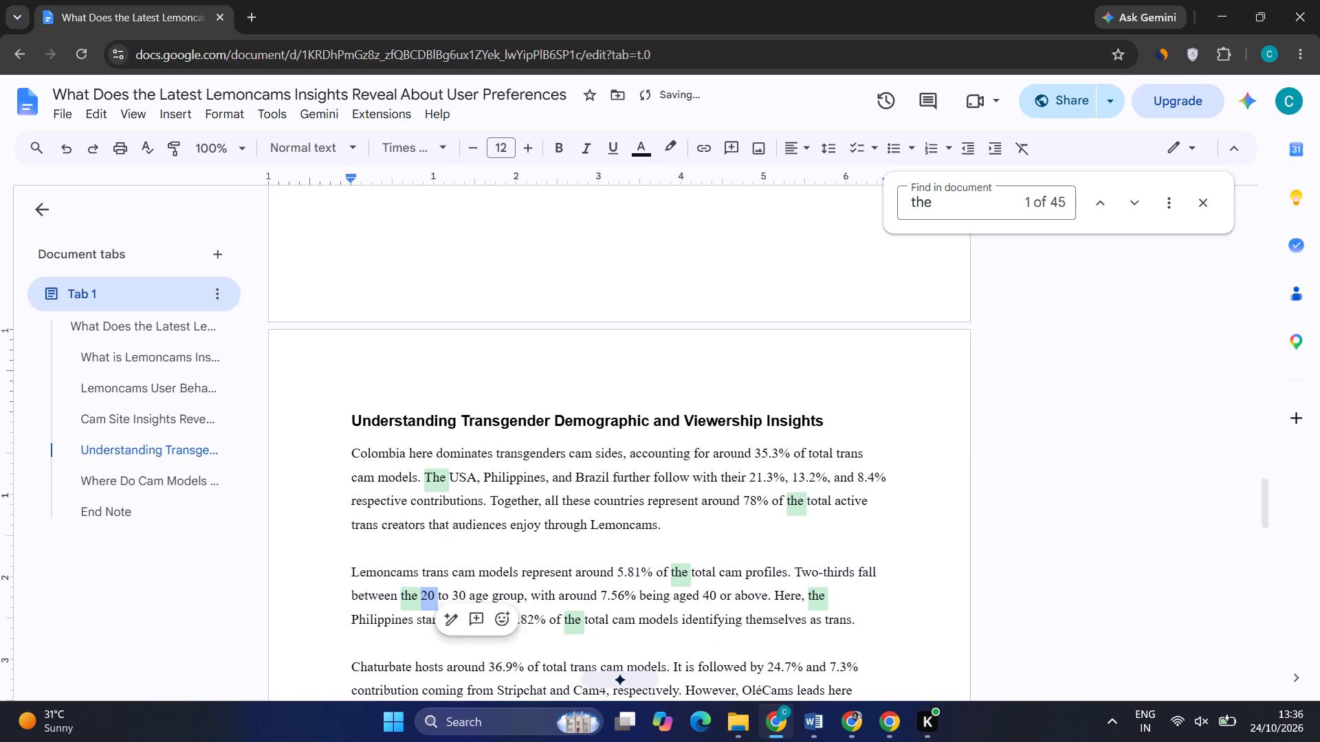
key("Right")
key("ctrl+shift+Right")
key("End")
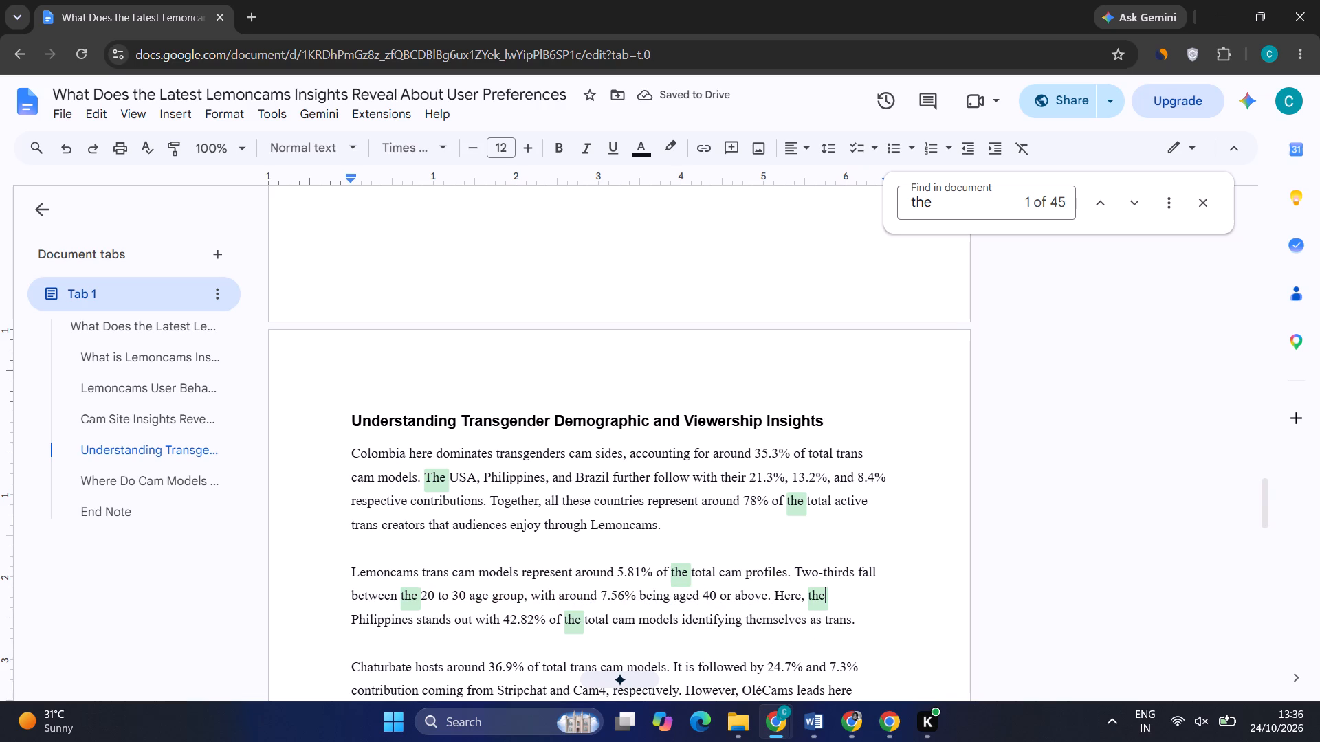
Proofread the sentence about the Philippines and its 42.82% of cam models identifying themselves as trans.
key("Right")
key("ctrl+shift+Right")
key("ctrl+shift+Right")
key("ctrl+shift+Right")
key("ctrl+shift+Right")
key("ctrl+shift+Right")
key("ctrl+shift+Right")
key("ctrl+shift+Right")
key("ctrl+shift+Right")
key("ctrl+shift+Right")
key("ctrl+shift+Right")
key("ctrl+shift+Right")
key("Right")
key("ctrl+shift+Right")
key("ctrl+shift+Right")
key("ctrl+shift+Right")
key("ctrl+shift+Right")
key("ctrl+shift+Right")
key("ctrl+shift+Right")
key("ctrl+shift+Right")
key("ctrl+shift+Right")
key("ctrl+shift+Right")
key("ctrl+shift+Right")
key("ctrl+shift+Right")
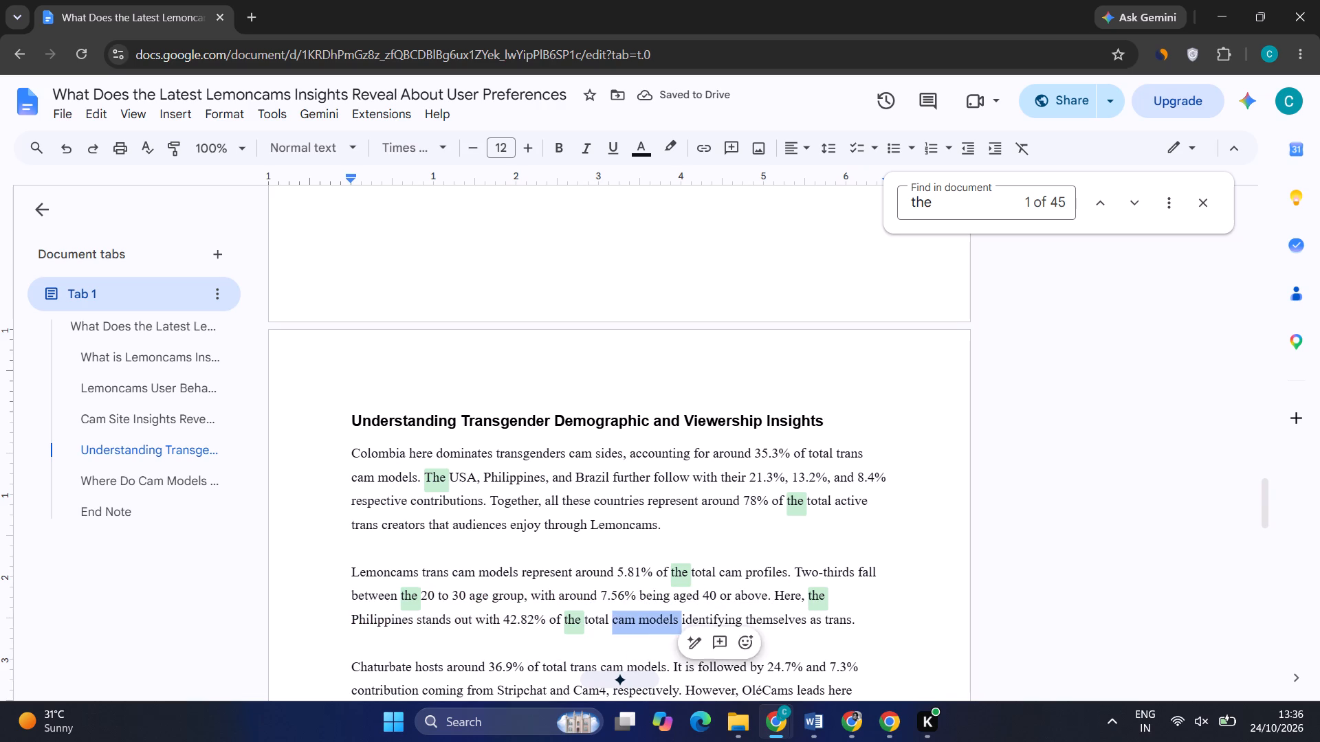
Proofread the start of the sentence "Chaturbate hosts around 36.9% of total trans cam models".
key("Right")
key("ctrl+shift+Down")
key("Left")
key("ctrl+shift+Right")
key("ctrl+shift+Right")
key("ctrl+shift+Right")
key("ctrl+shift+Right")
key("ctrl+shift+Right")
key("ctrl+shift+Right")
key("ctrl+shift+Right")
key("ctrl+shift+Right")
key("Right")
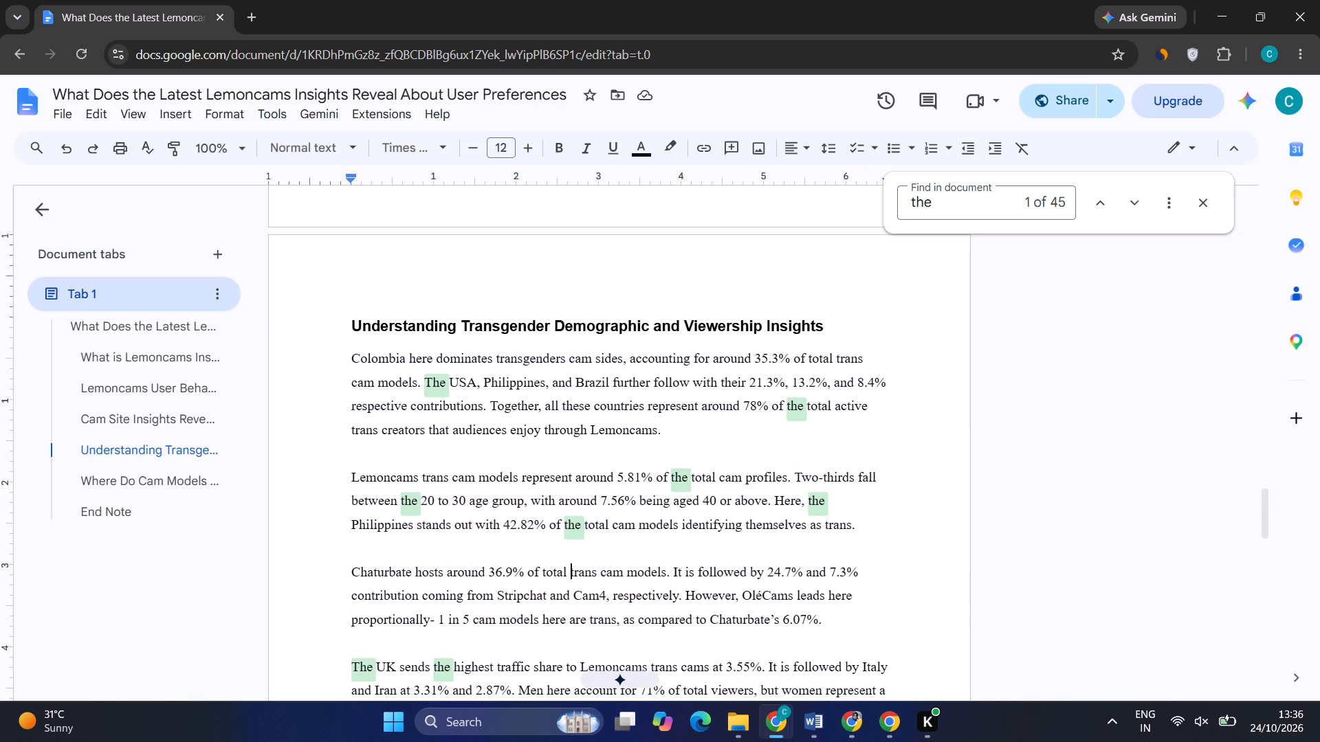
key("ctrl+shift+Right")
Insert "User" before "Viewership" in the heading "Understanding Transgender Demographic and Viewership Insights" and reread the heading's end.
key("Up")
key("ctrl+shift+Up")
key("ctrl+shift+Up")
key("Up")
key("Up")
key("Up")
key("Up")
key("Up")
key("ctrl+shift+Right")
key("ctrl+shift+Right")
key("ctrl+shift+Right")
key("ctrl+shift+Right")
key("ctrl+shift+Right")
key("Right")
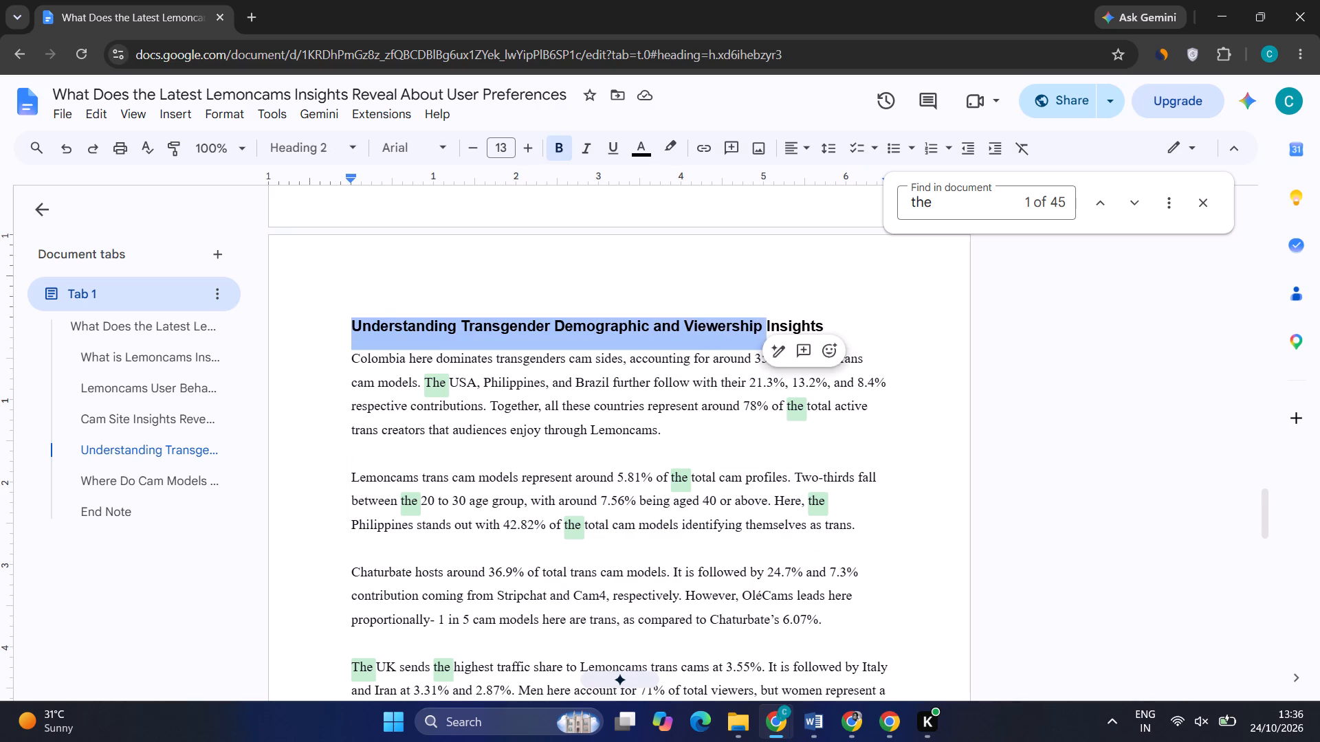
key("ctrl+shift+Left")
key("Left")
type("User")
key("space")
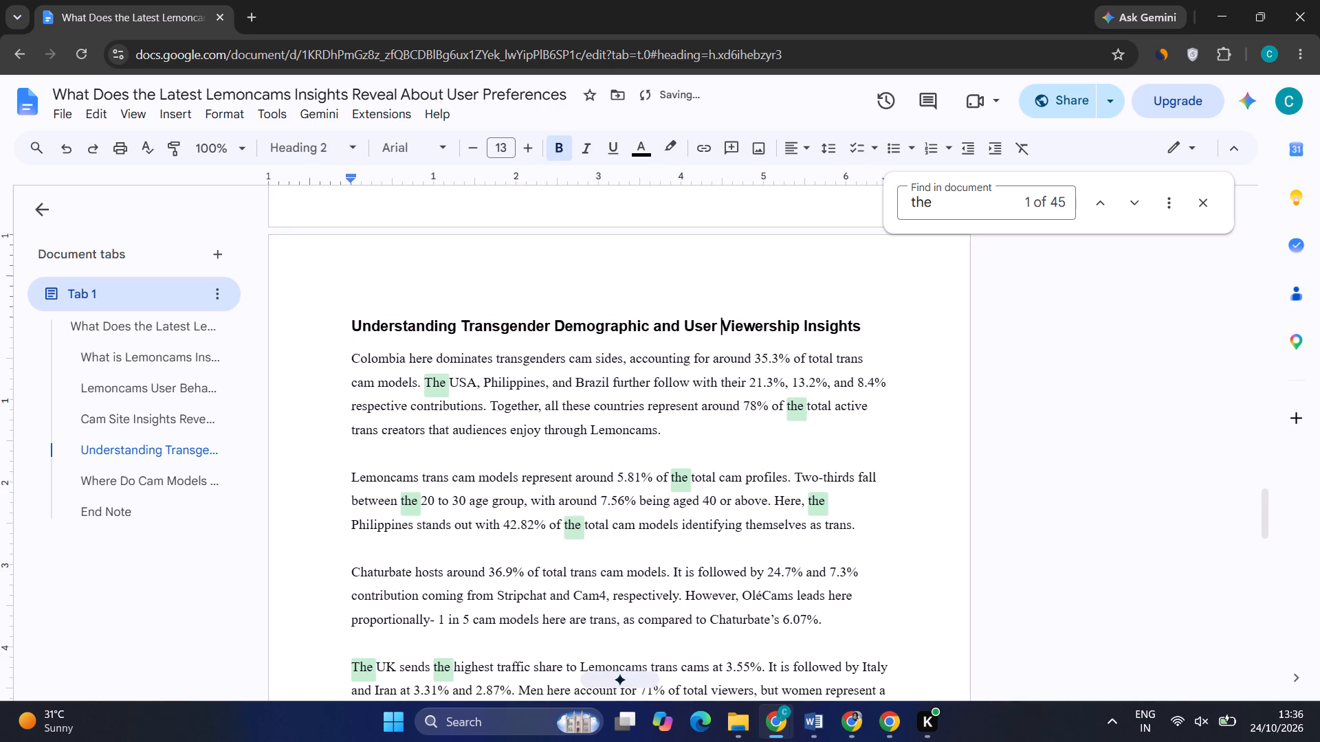
key("ctrl+shift+Right")
key("ctrl+shift+Right")
key("ctrl+shift+Right")
key("Right")
Proofread the Chaturbate paragraph's opening sentence, up to "It is" at the start of the second sentence.
key("Down")
key("Down")
key("Down")
key("Down")
key("ctrl+shift+Down")
key("ctrl+shift+Down")
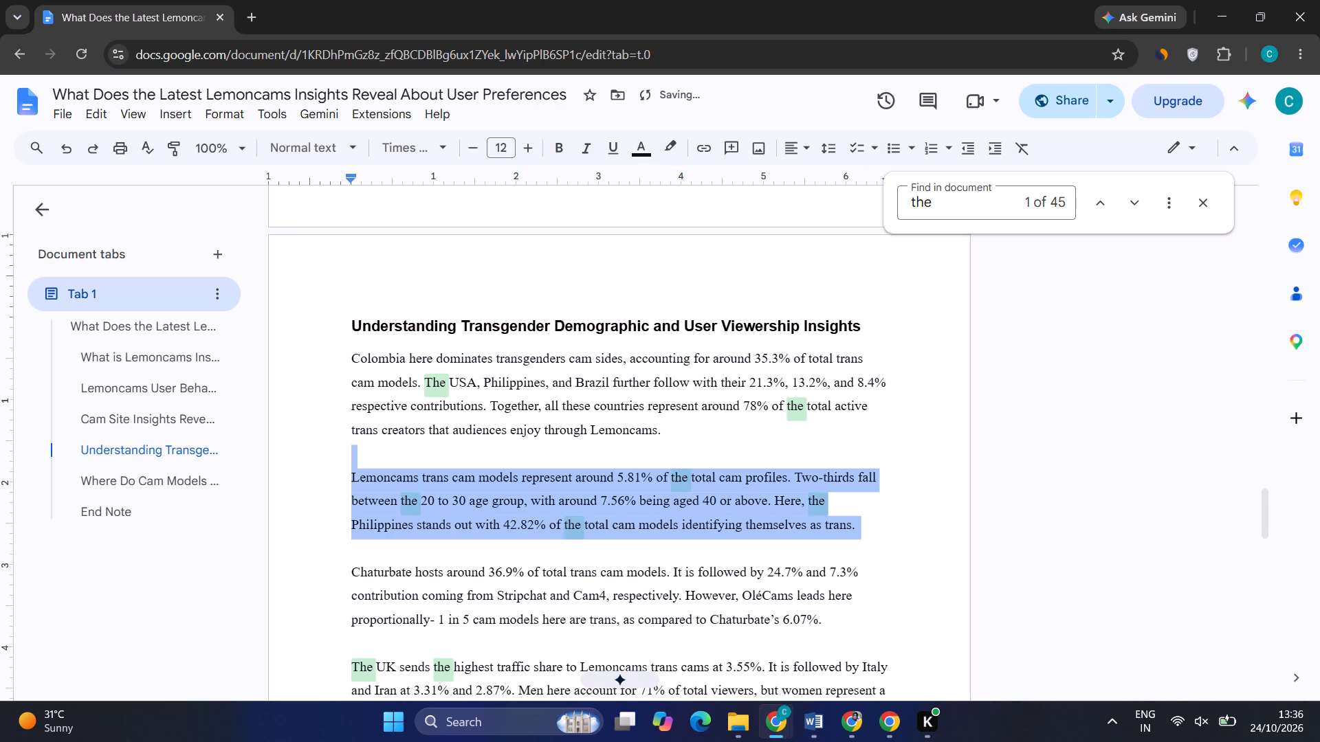
key("Right")
key("ctrl+shift+Right")
key("ctrl+shift+Right")
key("ctrl+shift+Right")
key("ctrl+shift+Right")
key("ctrl+shift+Right")
key("ctrl+shift+Right")
key("ctrl+shift+Right")
key("ctrl+shift+Right")
key("ctrl+shift+Right")
key("ctrl+shift+Right")
key("ctrl+shift+Right")
key("ctrl+shift+Right")
key("ctrl+shift+Right")
key("ctrl+shift+Right")
key("ctrl+shift+Right")
key("ctrl+shift+Right")
key("ctrl+shift+Right")
key("Right")
Proofread the Chaturbate paragraph from "followed by 24.7% and 7.3%" through "as compared to Chaturbate's 6.07%".
key("ctrl+shift+Right")
key("ctrl+shift+Right")
key("ctrl+shift+Right")
key("ctrl+shift+Right")
key("ctrl+shift+Right")
key("ctrl+shift+Right")
key("ctrl+shift+Right")
key("ctrl+shift+Right")
key("ctrl+shift+Right")
key("ctrl+shift+Right")
key("ctrl+shift+Right")
key("ctrl+shift+Right")
key("ctrl+shift+Right")
key("ctrl+shift+Right")
key("ctrl+shift+Right")
key("ctrl+shift+Right")
key("ctrl+shift+Right")
key("ctrl+shift+Right")
key("ctrl+shift+Right")
key("ctrl+shift+Right")
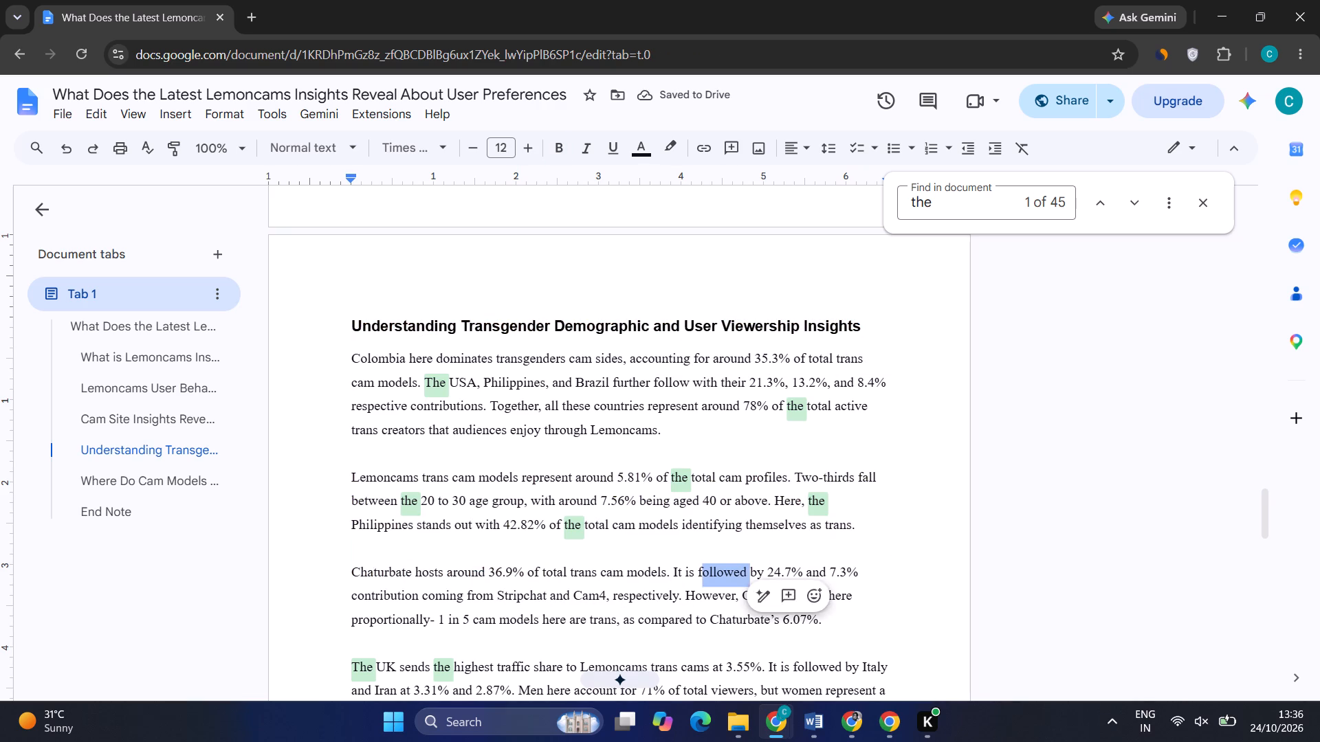
key("Right")
key("ctrl+shift+Right")
key("ctrl+shift+Down")
key("ctrl+shift+Down")
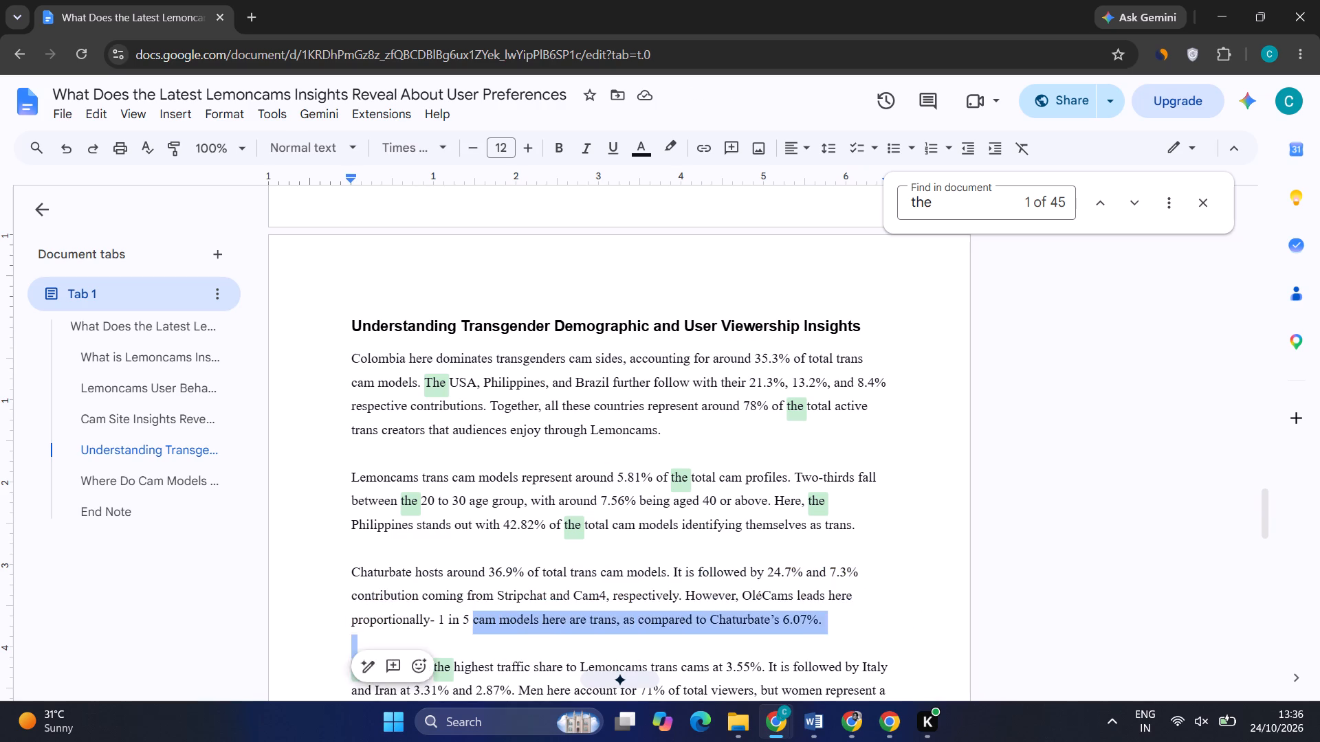
Proofread the paragraph beginning "The UK sends the highest traffic share" through "Men here account for 71%".
key("Right")
key("ctrl+shift+Down")
key("Left")
key("ctrl+shift+Right")
key("ctrl+shift+Right")
key("ctrl+shift+Right")
key("ctrl+shift+Right")
key("Right")
key("ctrl+shift+Right")
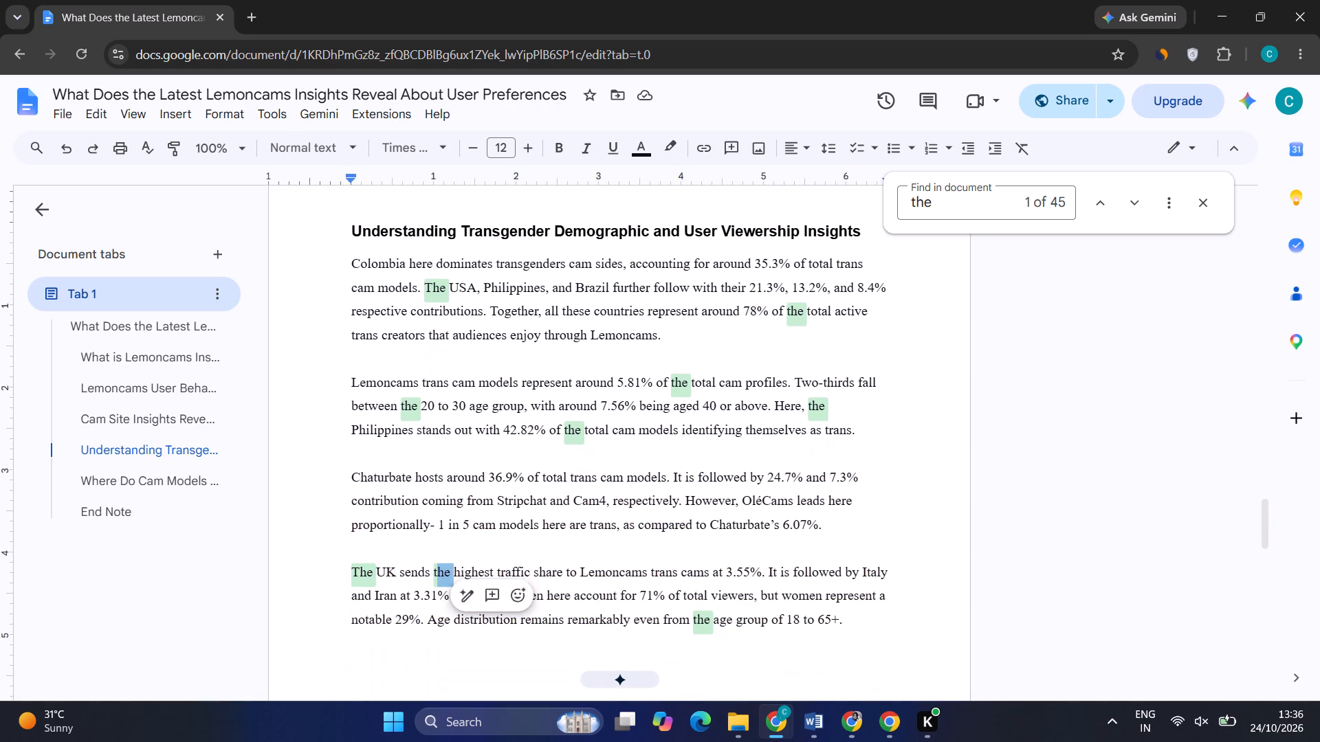
key("ctrl+shift+Right")
key("ctrl+shift+Right")
key("ctrl+shift+Right")
key("ctrl+shift+Right")
key("ctrl+shift+Right")
key("ctrl+shift+Right")
key("ctrl+shift+Right")
key("ctrl+shift+Right")
key("ctrl+shift+Right")
key("ctrl+shift+Right")
key("ctrl+shift+Right")
key("ctrl+shift+Right")
key("ctrl+shift+Right")
key("ctrl+shift+Right")
key("ctrl+shift+Right")
key("ctrl+shift+Right")
key("ctrl+shift+Right")
key("ctrl+shift+Right")
key("ctrl+shift+Right")
key("ctrl+shift+Right")
key("ctrl+shift+Right")
key("ctrl+shift+Right")
key("ctrl+shift+Right")
key("ctrl+shift+Right")
key("ctrl+shift+Right")
key("ctrl+shift+Right")
key("ctrl+shift+Right")
key("ctrl+shift+Right")
key("ctrl+shift+Right")
key("ctrl+shift+Right")
key("ctrl+shift+Right")
key("ctrl+shift+Right")
key("ctrl+shift+Right")
key("ctrl+shift+Right")
key("ctrl+shift+Right")
key("ctrl+shift+Right")
key("ctrl+shift+Right")
key("ctrl+shift+Right")
key("ctrl+shift+Right")
key("ctrl+shift+Right")
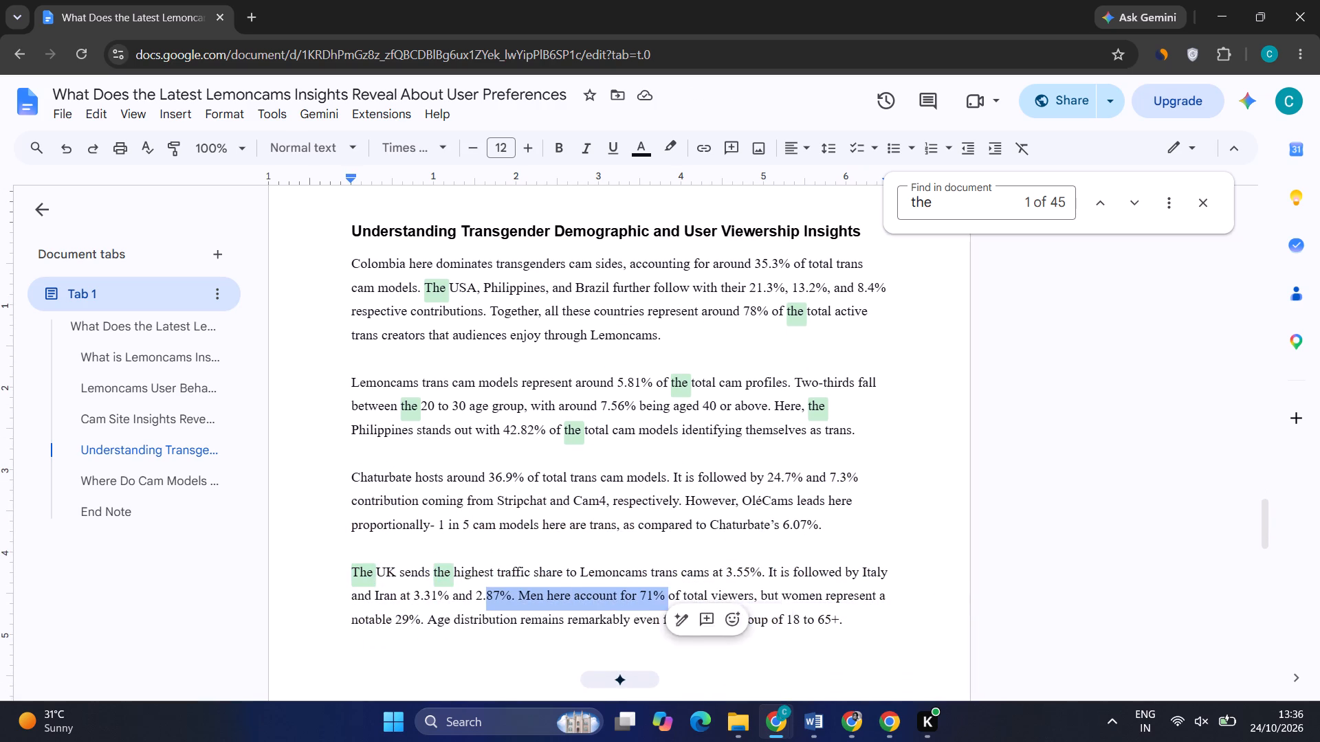
Proofread the rest of the UK paragraph and the heading "Where Do Cam Models Entertaining Lemoncams Audiences Come From?".
key("Right")
key("ctrl+shift+Right")
key("ctrl+shift+Right")
key("ctrl+shift+Down")
key("ctrl+shift+Down")
key("ctrl+shift+Down")
key("Right")
key("ctrl+shift+Down")
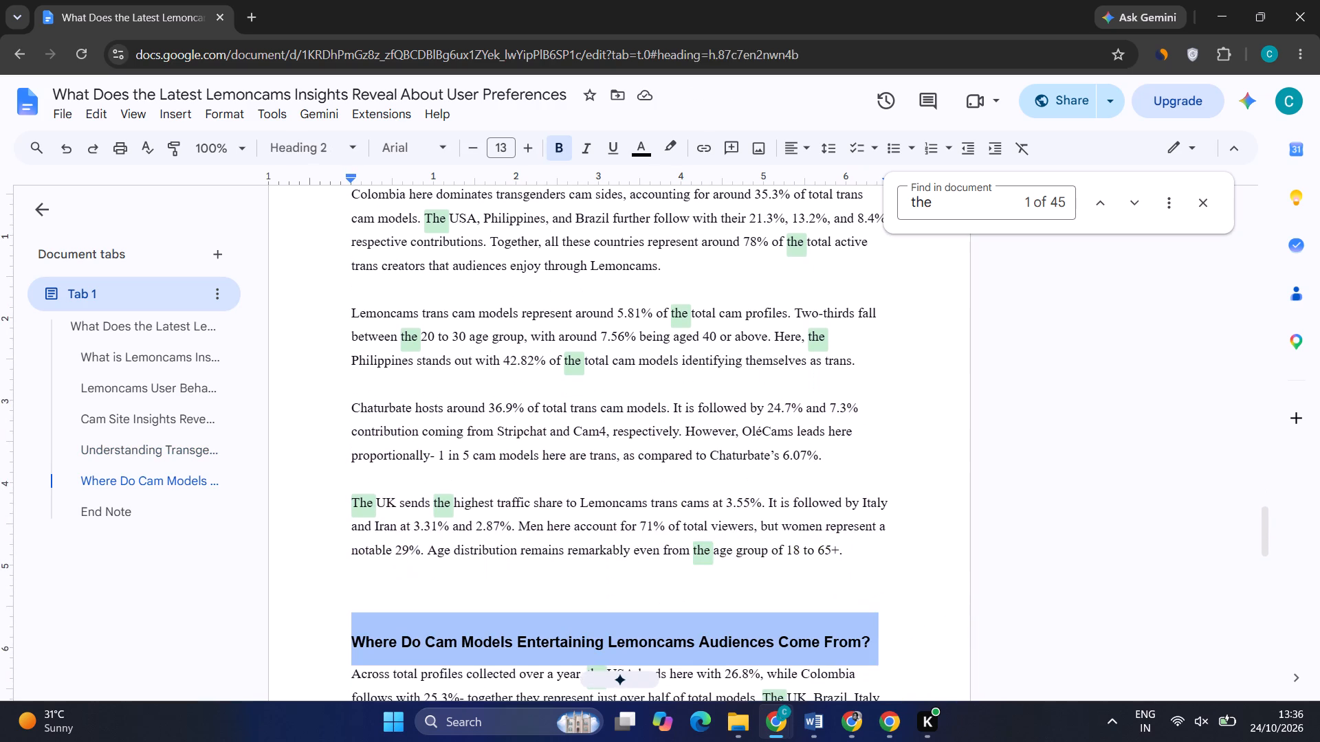
key("Right")
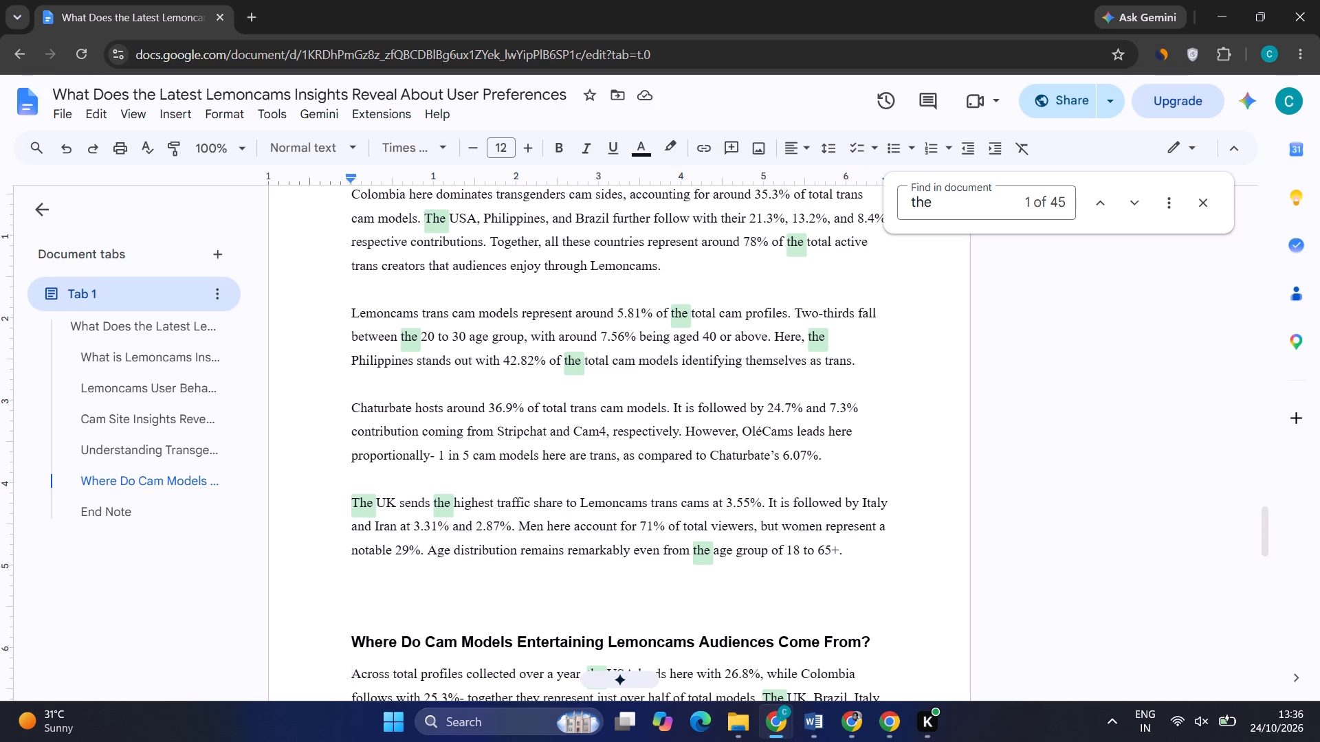
Proofread the opening sentence under the "Where Do Cam Models" heading, from "Across total profiles" through "follows with 25.3%-".
scroll(346, 469, "down", 2)
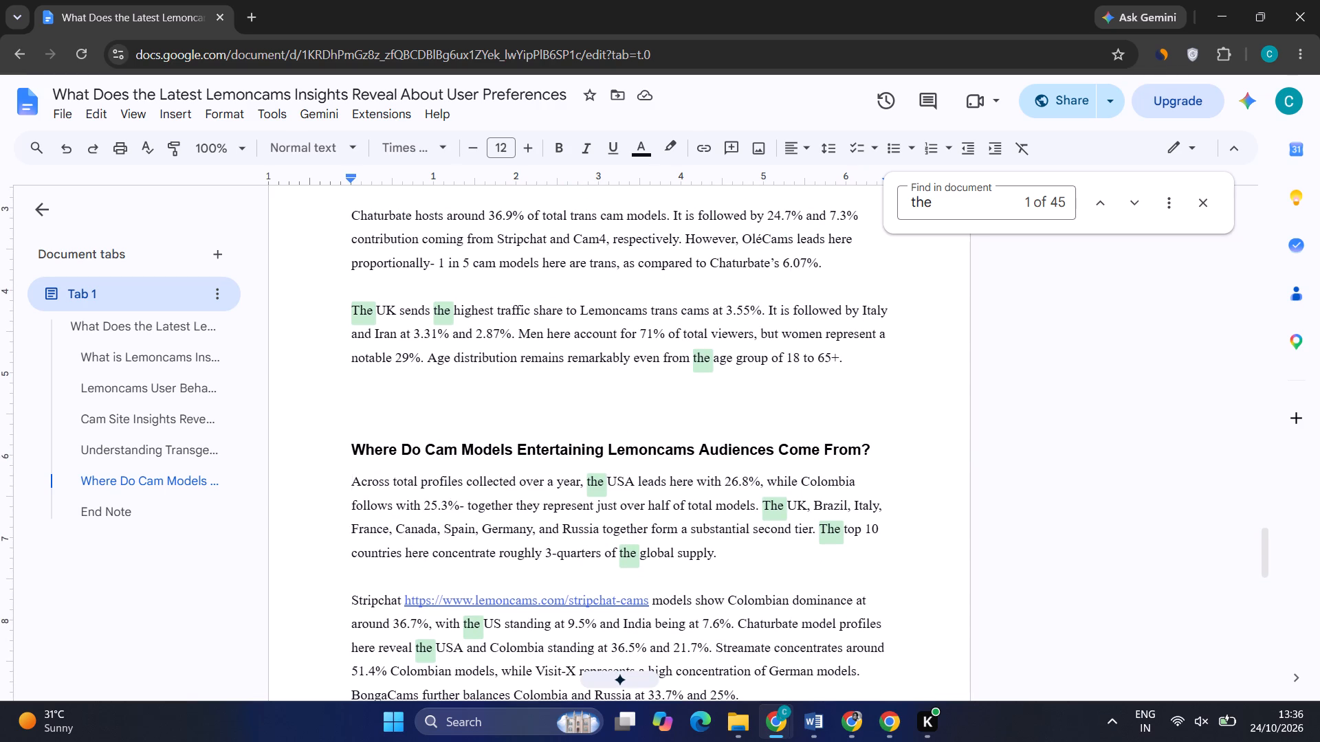
key("ctrl+shift+Right")
key("ctrl+shift+Right")
key("ctrl+shift+Right")
key("ctrl+shift+Right")
key("ctrl+shift+Right")
key("ctrl+shift+Right")
key("ctrl+shift+Right")
key("ctrl+shift+Right")
key("ctrl+shift+Right")
key("ctrl+shift+Right")
key("ctrl+shift+Right")
key("ctrl+shift+Right")
key("ctrl+shift+Right")
key("ctrl+shift+Right")
key("ctrl+shift+Right")
key("ctrl+shift+Right")
key("ctrl+shift+Right")
key("ctrl+shift+Right")
key("ctrl+shift+Right")
key("ctrl+shift+Right")
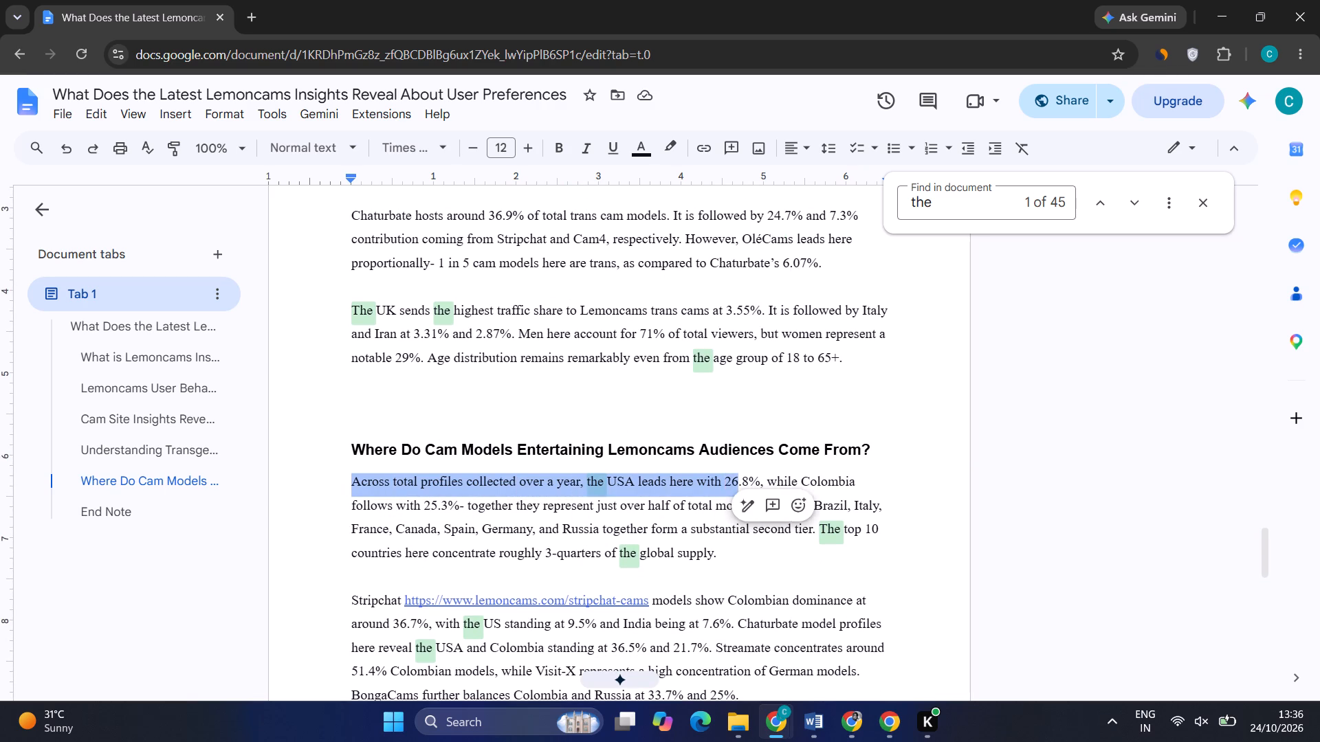
key("Right")
key("ctrl+shift+Right")
key("ctrl+shift+Right")
key("ctrl+shift+Right")
key("ctrl+shift+Right")
key("ctrl+shift+Right")
key("ctrl+shift+Right")
key("ctrl+shift+Right")
key("ctrl+shift+Right")
key("ctrl+shift+Right")
key("ctrl+shift+Right")
key("ctrl+shift+Right")
key("ctrl+shift+Right")
key("Right")
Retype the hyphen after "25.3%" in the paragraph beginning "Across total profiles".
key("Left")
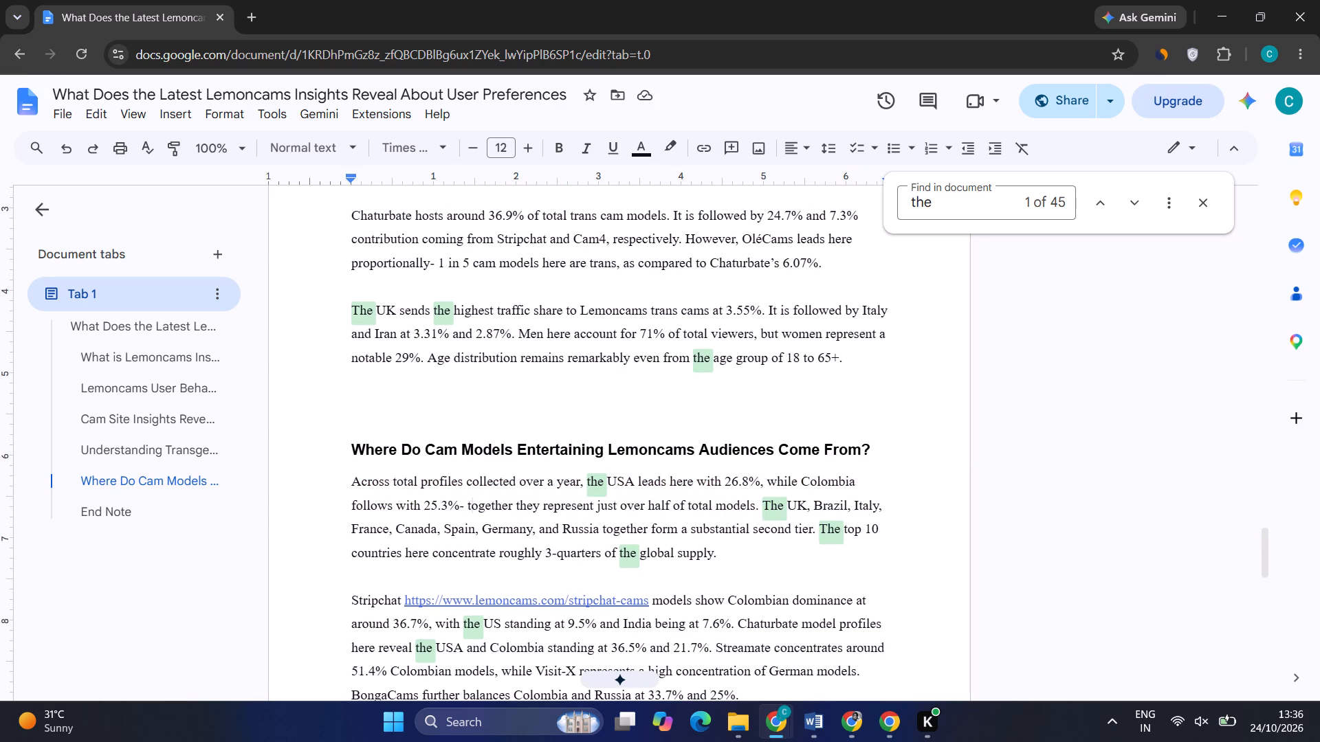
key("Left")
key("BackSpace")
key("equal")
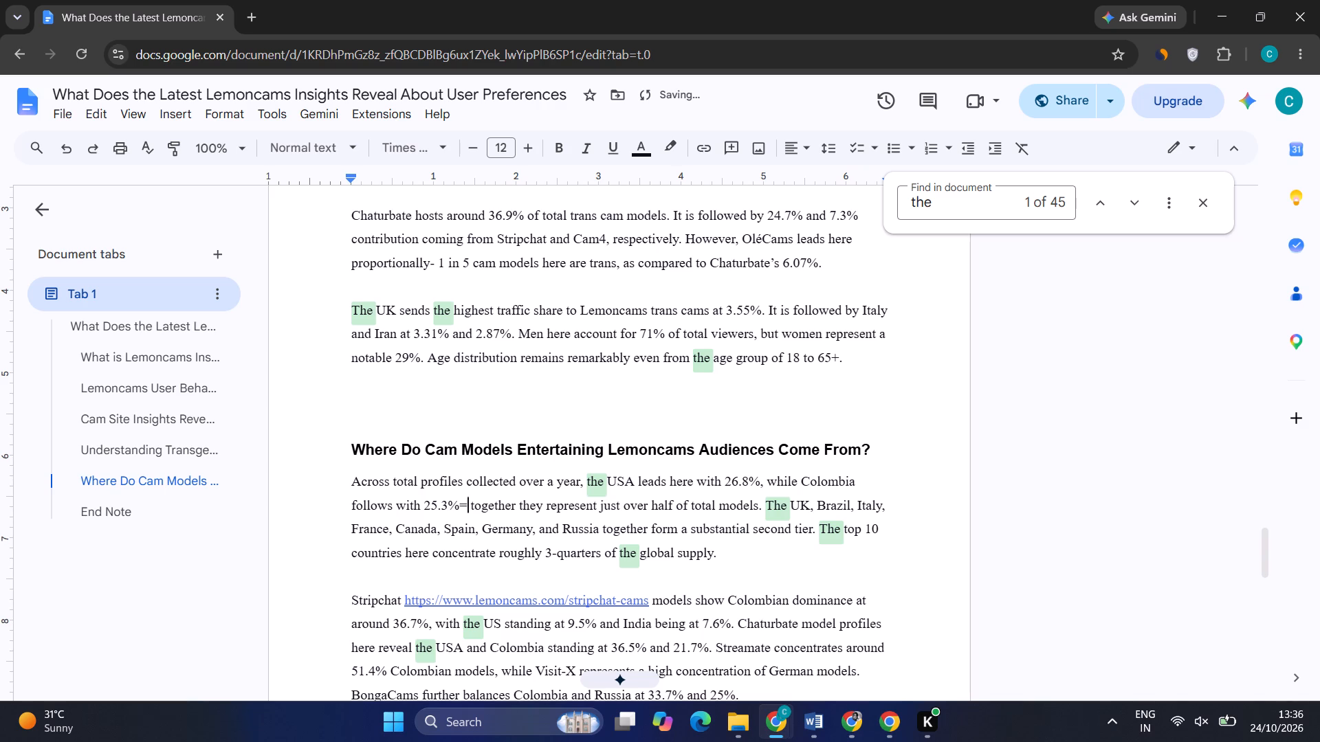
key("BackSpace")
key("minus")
Proofread the remainder of the sentence after the hyphen, from "together they represent" through "half of total models".
key("ctrl+shift+Right")
key("ctrl+shift+Right")
key("ctrl+shift+Right")
key("ctrl+shift+Right")
key("ctrl+shift+Right")
key("ctrl+shift+Right")
key("ctrl+shift+Right")
key("ctrl+shift+Right")
key("ctrl+shift+Right")
key("ctrl+shift+Right")
key("ctrl+shift+Right")
key("ctrl+shift+Right")
key("ctrl+shift+Right")
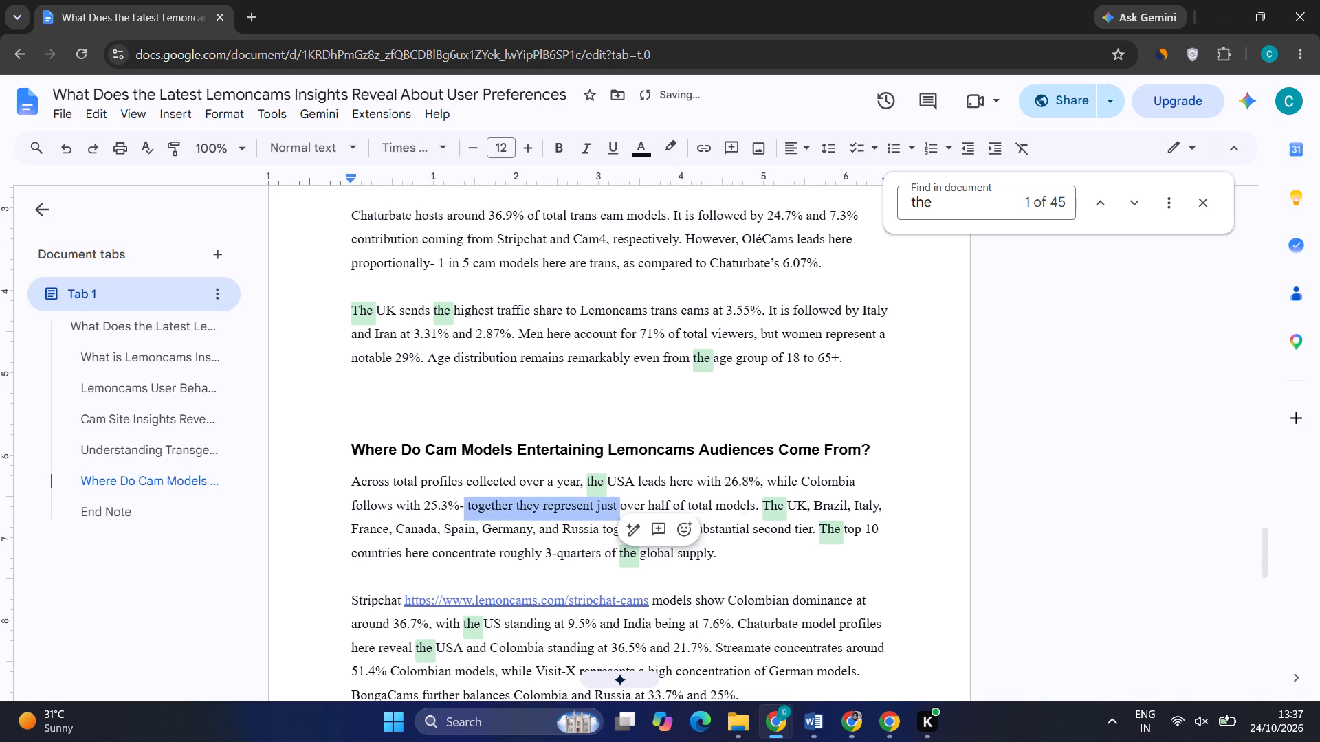
key("Right")
key("ctrl+shift+Right")
key("ctrl+shift+Right")
key("ctrl+shift+Right")
key("ctrl+shift+Right")
key("ctrl+shift+Right")
key("ctrl+shift+Right")
key("ctrl+shift+Right")
key("ctrl+shift+Right")
key("ctrl+shift+Right")
key("Right")
Proofread the sentences on second-tier countries and the top 10, from "The UK, Brazil, Italy" through "countries here concentrate".
key("ctrl+shift+Right")
key("ctrl+shift+Right")
key("ctrl+shift+Right")
key("ctrl+shift+Right")
key("ctrl+shift+Right")
key("ctrl+shift+Right")
key("ctrl+shift+Right")
key("ctrl+shift+Right")
key("ctrl+shift+Right")
key("ctrl+shift+Right")
key("ctrl+shift+Right")
key("ctrl+shift+Right")
key("ctrl+shift+Right")
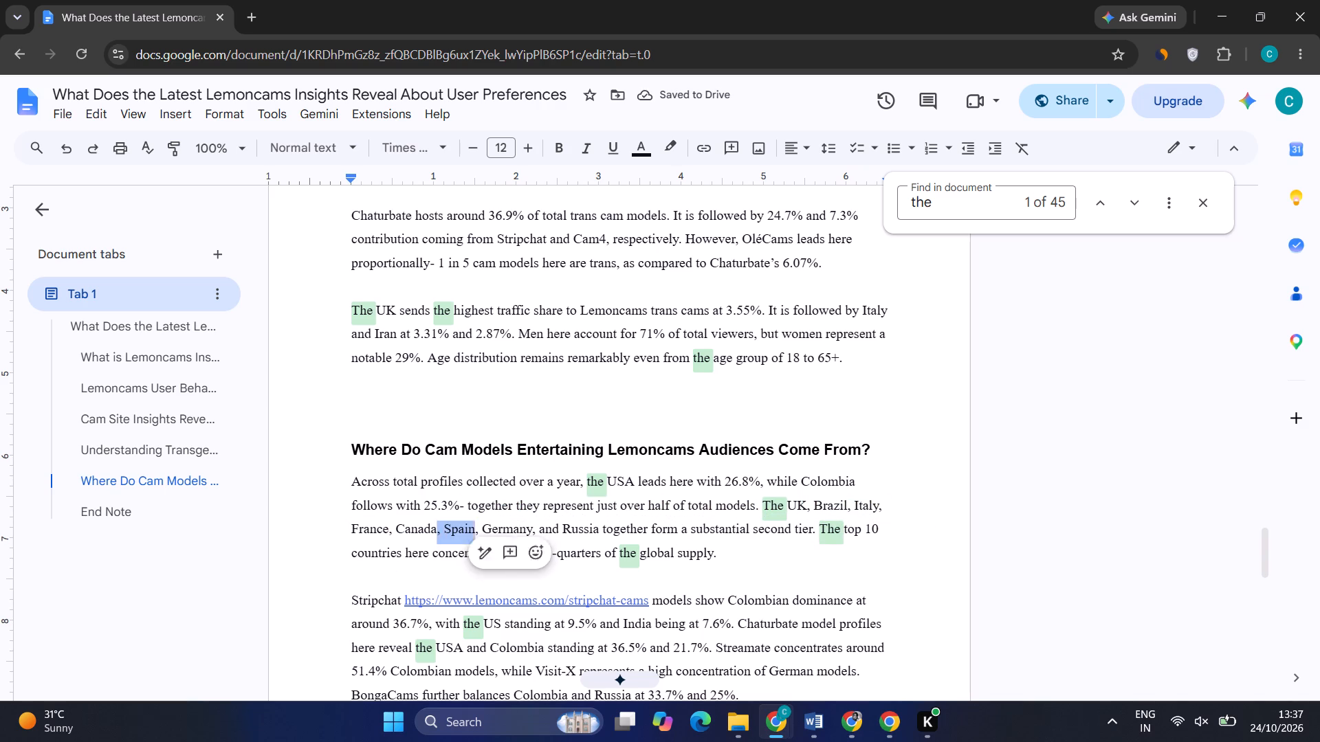
key("Right")
key("ctrl+shift+Right")
key("ctrl+shift+Right")
key("ctrl+shift+Right")
key("ctrl+shift+Right")
key("ctrl+shift+Right")
key("ctrl+shift+Right")
key("ctrl+shift+Right")
key("ctrl+shift+Right")
key("ctrl+shift+Right")
key("ctrl+shift+Right")
key("Right")
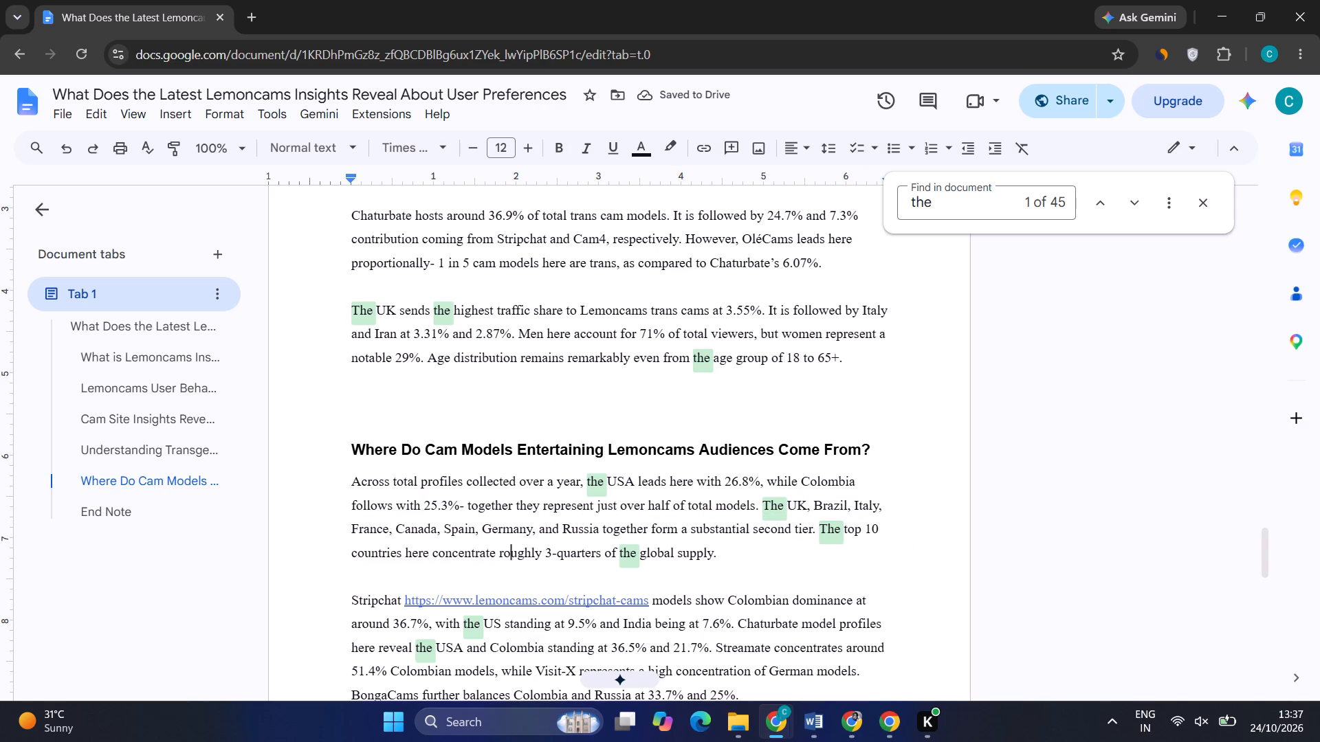
Proofread the end of the paragraph, "roughly 3-quarters of the global supply", up to the word Stripchat in the following paragraph.
key("ctrl+shift+Right")
key("ctrl+shift+Right")
key("ctrl+shift+Right")
key("ctrl+shift+Right")
key("ctrl+shift+Right")
key("ctrl+shift+Right")
key("ctrl+shift+Right")
key("ctrl+shift+Right")
key("ctrl+shift+Right")
key("ctrl+shift+Right")
key("ctrl+shift+Right")
key("ctrl+shift+Right")
key("Right")
key("ctrl+shift+Right")
key("Right")
Cut the lemoncams.com/stripchat-cams URL after "Stripchat" and retype the single space before "models show Colombian dominance".
key("ctrl+shift+Right")
key("ctrl+shift+Right")
key("ctrl+shift+Right")
key("ctrl+shift+Right")
key("ctrl+shift+Right")
key("ctrl+shift+Right")
key("ctrl+shift+Right")
key("ctrl+shift+Right")
key("ctrl+shift+Right")
key("ctrl+shift+Right")
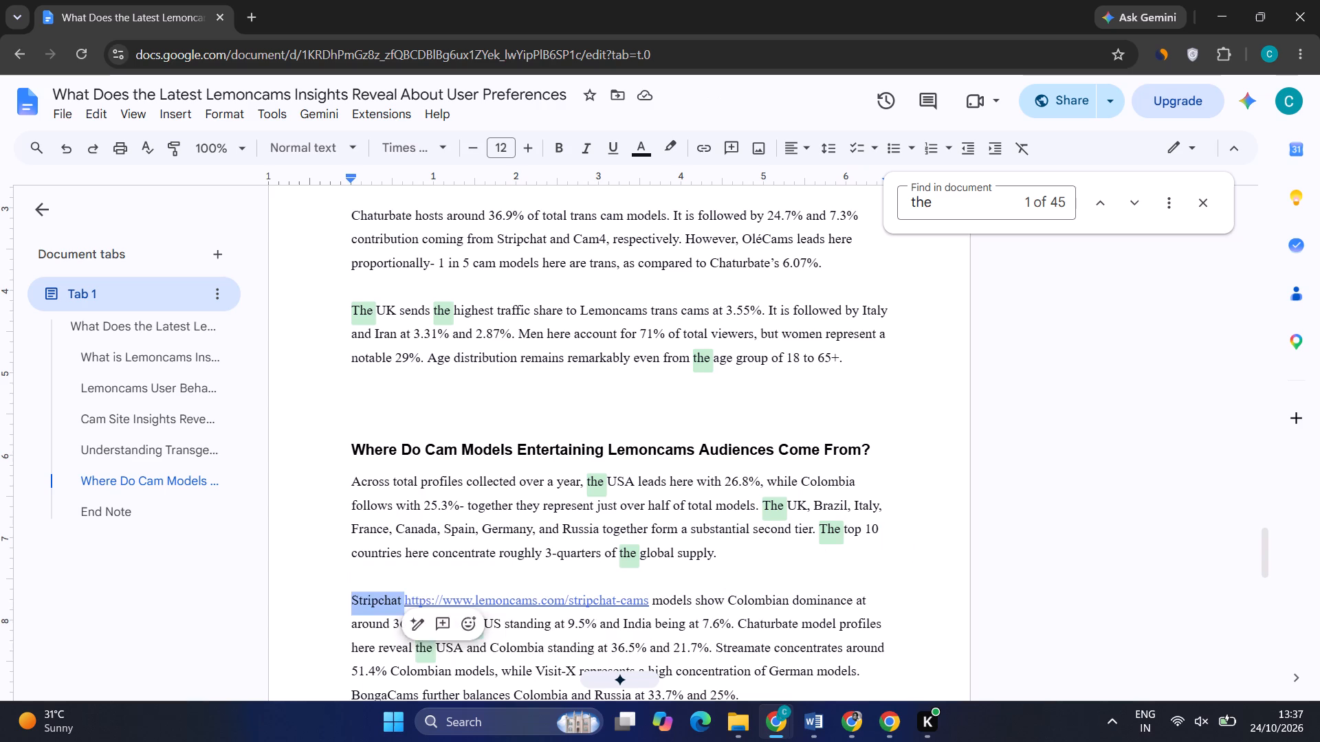
key("ctrl+shift+Right")
key("ctrl+shift+Right")
key("ctrl+shift+Left")
key("ctrl+x")
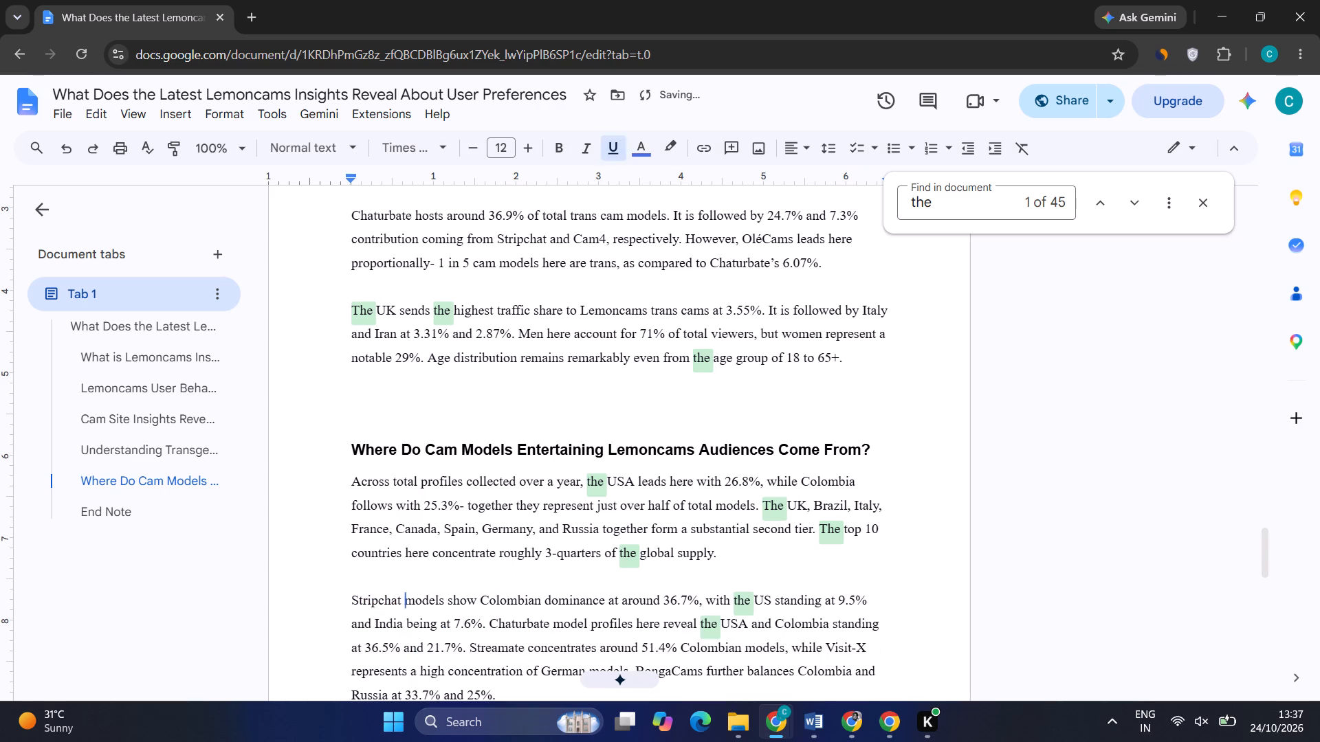
key("BackSpace")
key("space")
Bold the word "Stripchat" at the start of the paragraph and link it to the cut stripchat-cams URL.
key("Left")
key("ctrl+shift+Left")
key("ctrl+b")
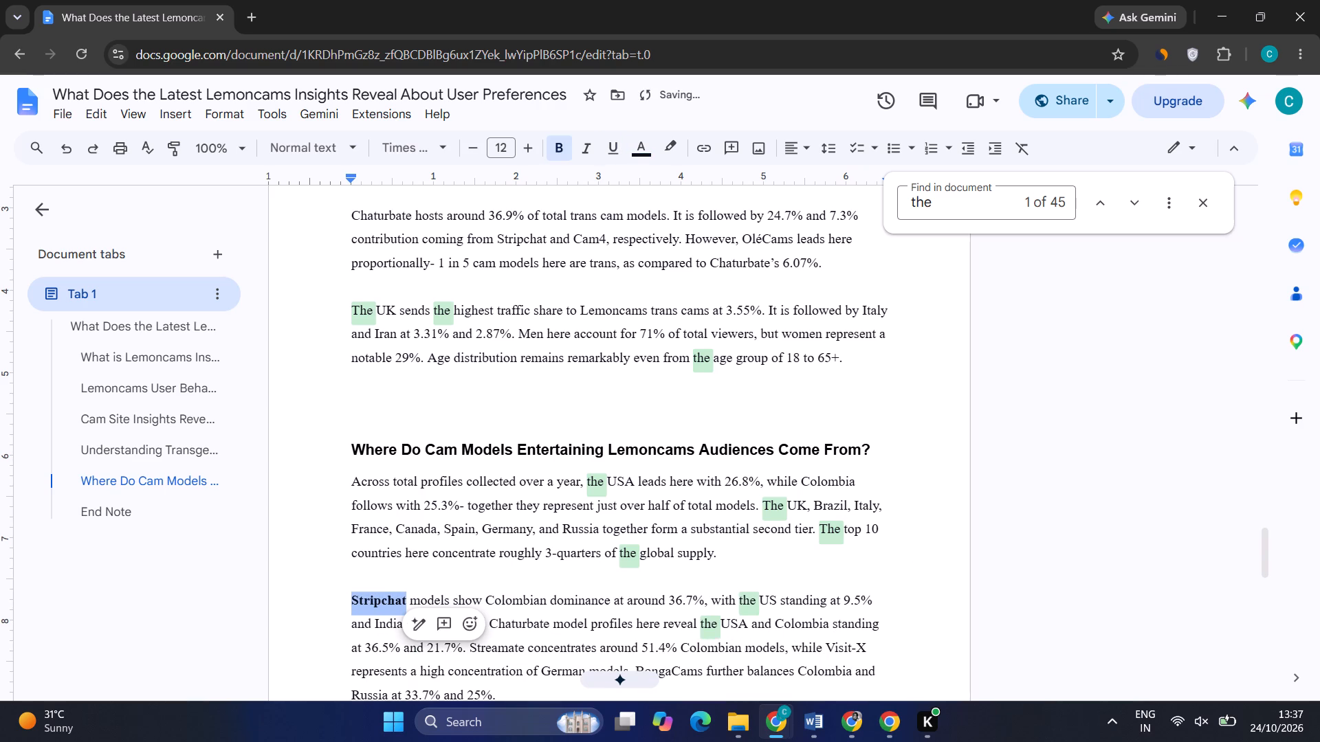
right_click(362, 607)
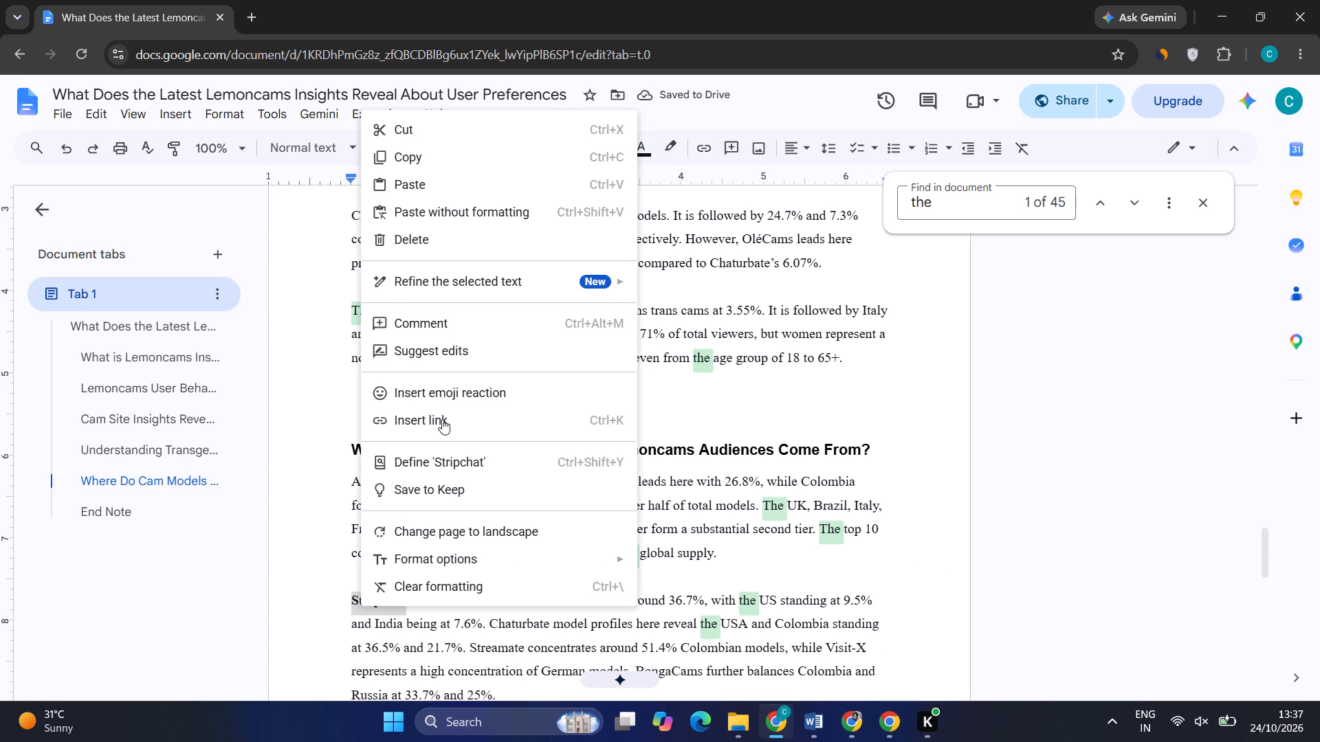
left_click(442, 419)
key("ctrl+v")
key("Return")
Proofread the Stripchat sentence from "models show Colombian dominance" through "India being".
key("ctrl+shift+Right")
key("ctrl+shift+Right")
key("ctrl+shift+Right")
key("ctrl+shift+Right")
key("ctrl+shift+Right")
key("ctrl+shift+Right")
key("ctrl+shift+Right")
key("ctrl+shift+Right")
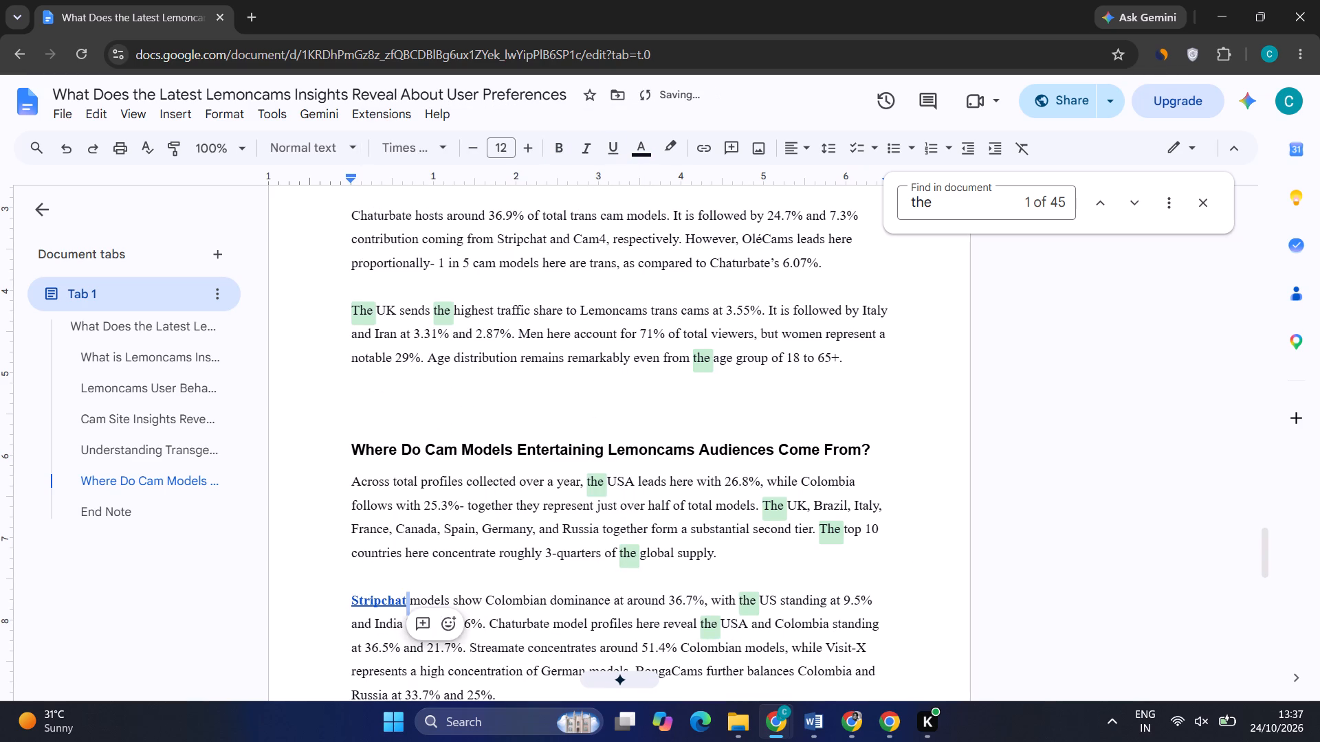
key("Right")
key("ctrl+shift+Right")
key("ctrl+shift+Right")
key("ctrl+shift+Right")
key("ctrl+shift+Right")
key("Right")
key("ctrl+shift+Right")
key("ctrl+shift+Right")
key("ctrl+shift+Right")
key("Right")
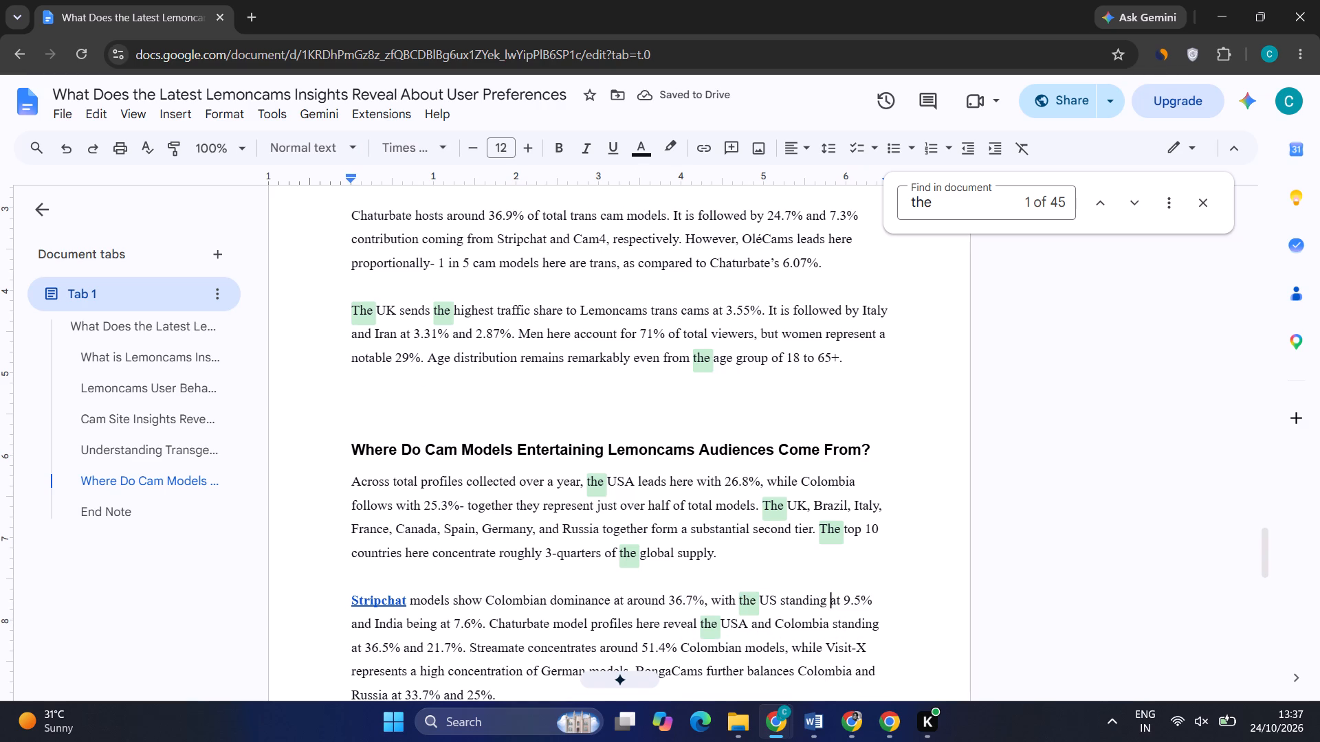
key("ctrl+shift+Right")
key("ctrl+shift+Right")
key("ctrl+shift+Right")
key("ctrl+shift+Right")
key("Right")
key("ctrl+shift+Right")
key("ctrl+shift+Right")
key("ctrl+shift+Right")
key("ctrl+shift+Right")
key("Right")
key("ctrl+shift+Right")
key("ctrl+shift+Right")
key("ctrl+shift+Right")
key("ctrl+shift+Right")
key("ctrl+shift+Right")
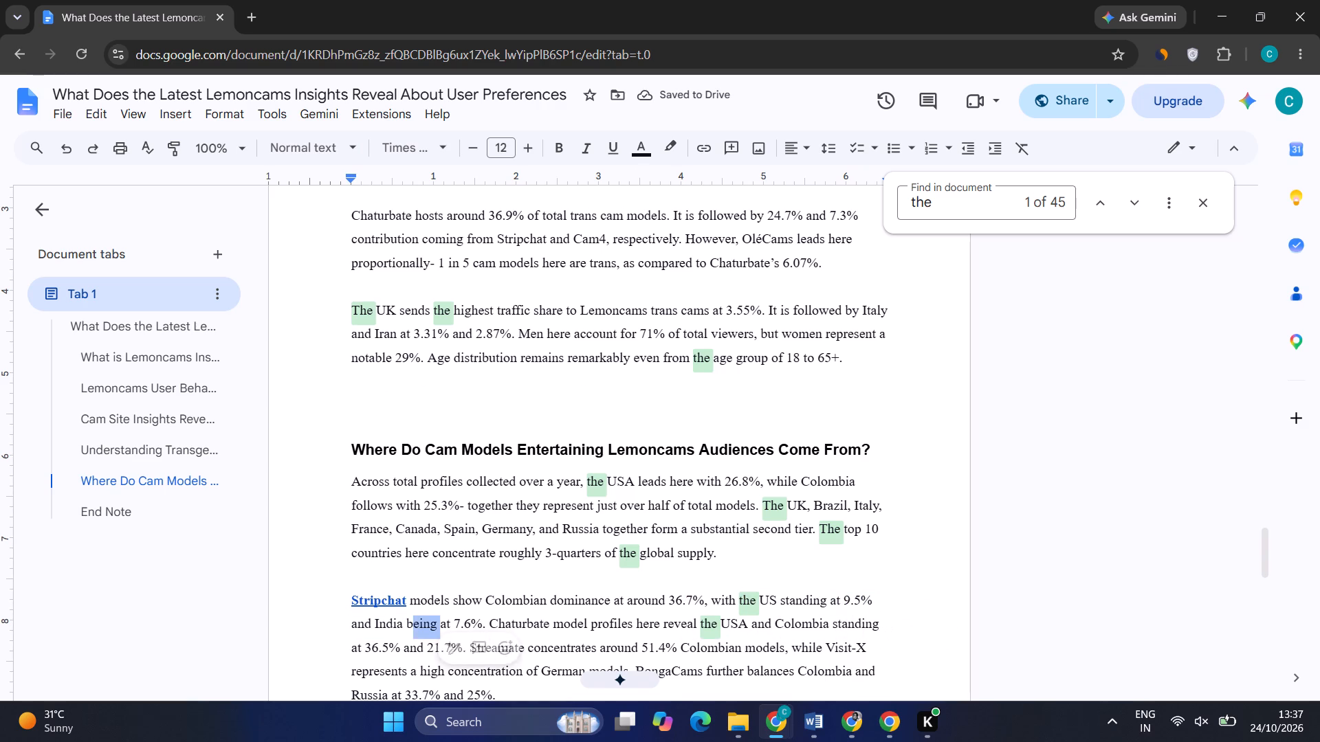
Proofread from "at 7.6%" through the Chaturbate sentence on the USA and Colombia, up to "36.5%".
key("Right")
key("ctrl+shift+Right")
key("ctrl+shift+Right")
key("ctrl+shift+Right")
key("ctrl+shift+Right")
key("ctrl+shift+Right")
key("Right")
key("ctrl+shift+Right")
key("ctrl+shift+Right")
key("ctrl+shift+Right")
key("ctrl+shift+Right")
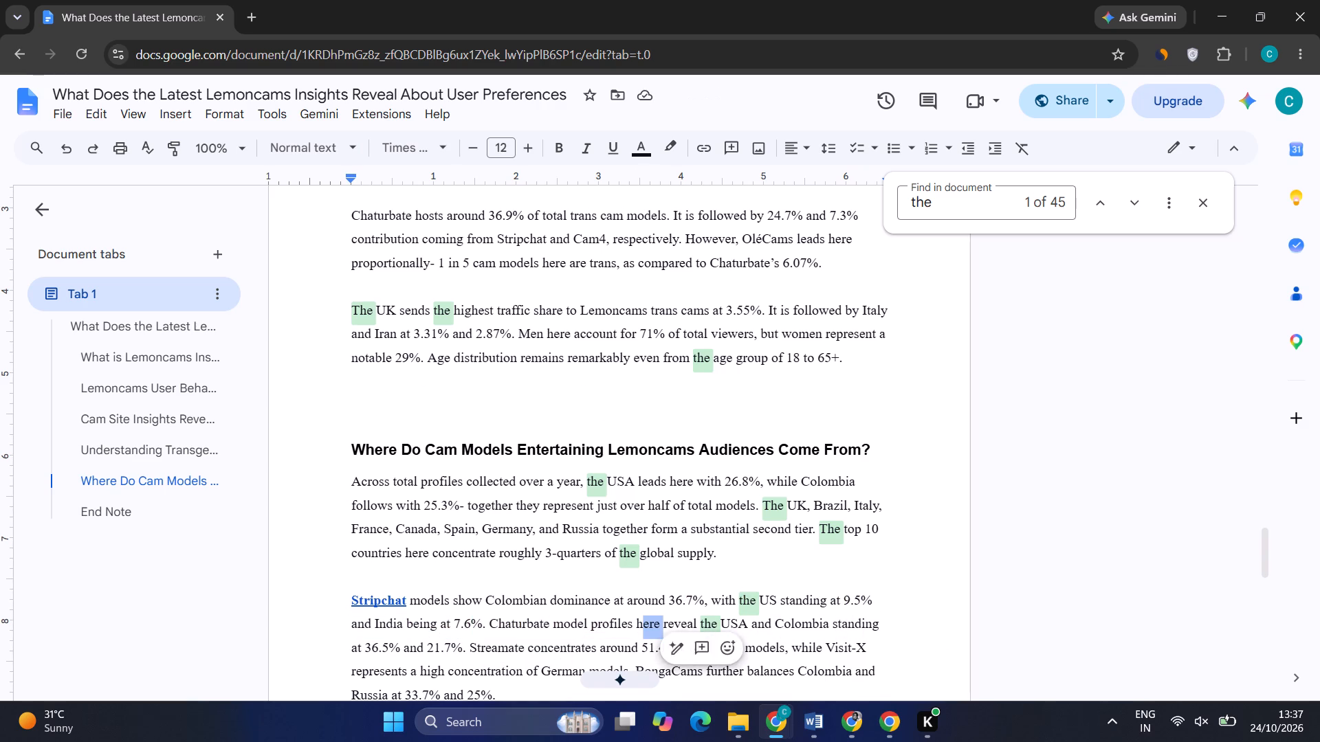
key("Right")
key("ctrl+shift+Right")
key("ctrl+shift+Right")
key("ctrl+shift+Right")
key("ctrl+shift+Right")
key("ctrl+shift+Right")
key("ctrl+shift+Right")
key("ctrl+shift+Right")
key("Right")
Proofread the Chaturbate percentages and the start of the Streamate sentence, from "36.5% and 21.7%" through "around 51.4%".
key("ctrl+shift+Right")
key("ctrl+shift+Right")
key("ctrl+shift+Right")
key("ctrl+shift+Right")
key("ctrl+shift+Right")
key("ctrl+shift+Right")
key("ctrl+shift+Right")
key("ctrl+shift+Right")
key("ctrl+shift+Right")
key("ctrl+shift+Right")
key("ctrl+shift+Right")
key("ctrl+shift+Right")
key("ctrl+shift+Right")
key("ctrl+shift+Right")
key("ctrl+shift+Right")
key("ctrl+shift+Right")
key("ctrl+shift+Right")
key("ctrl+shift+Right")
key("ctrl+shift+Right")
key("ctrl+shift+Right")
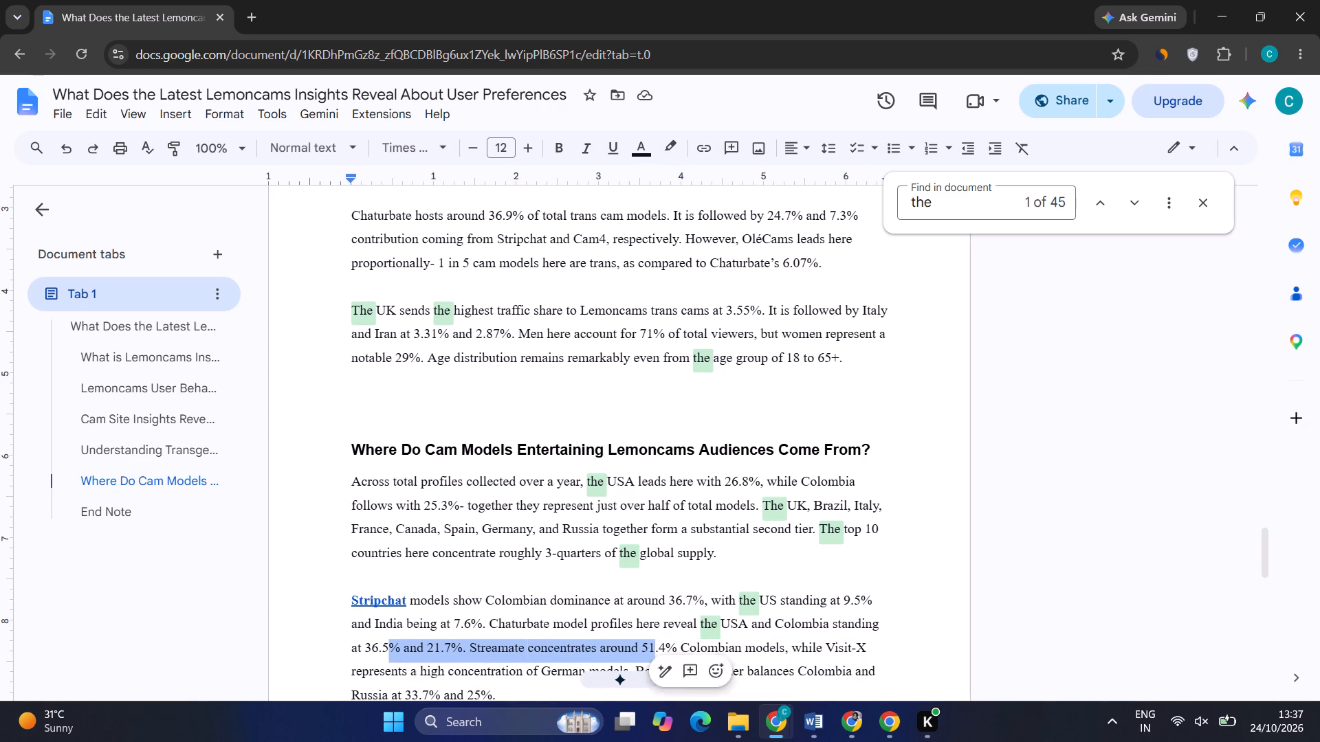
key("Right")
Proofread the start of the Cam4 paragraph, from "Cam4 models span across" up to "11.4%".
key("ctrl+shift+Down")
key("ctrl+shift+Down")
key("Right")
key("ctrl+shift+Down")
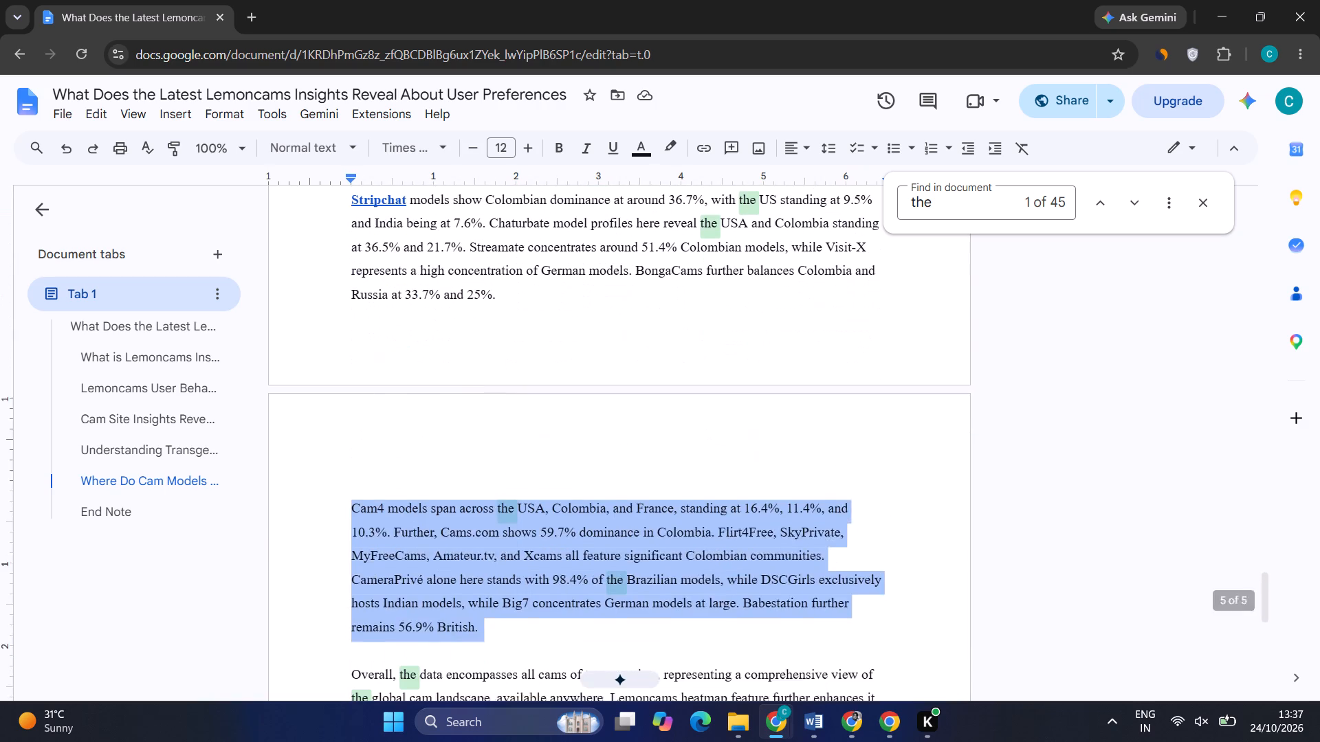
key("Right")
key("ctrl+shift+Up")
key("Left")
key("ctrl+shift+Right")
key("ctrl+shift+Right")
key("ctrl+shift+Right")
key("ctrl+shift+Right")
key("ctrl+shift+Right")
key("ctrl+shift+Right")
key("ctrl+shift+Right")
key("ctrl+shift+Right")
key("ctrl+shift+Right")
key("ctrl+shift+Right")
key("ctrl+shift+Right")
key("ctrl+shift+Right")
key("ctrl+shift+Right")
key("ctrl+shift+Right")
key("ctrl+shift+Right")
key("ctrl+shift+Right")
key("ctrl+shift+Right")
key("ctrl+shift+Right")
key("ctrl+shift+Right")
key("ctrl+shift+Right")
key("Right")
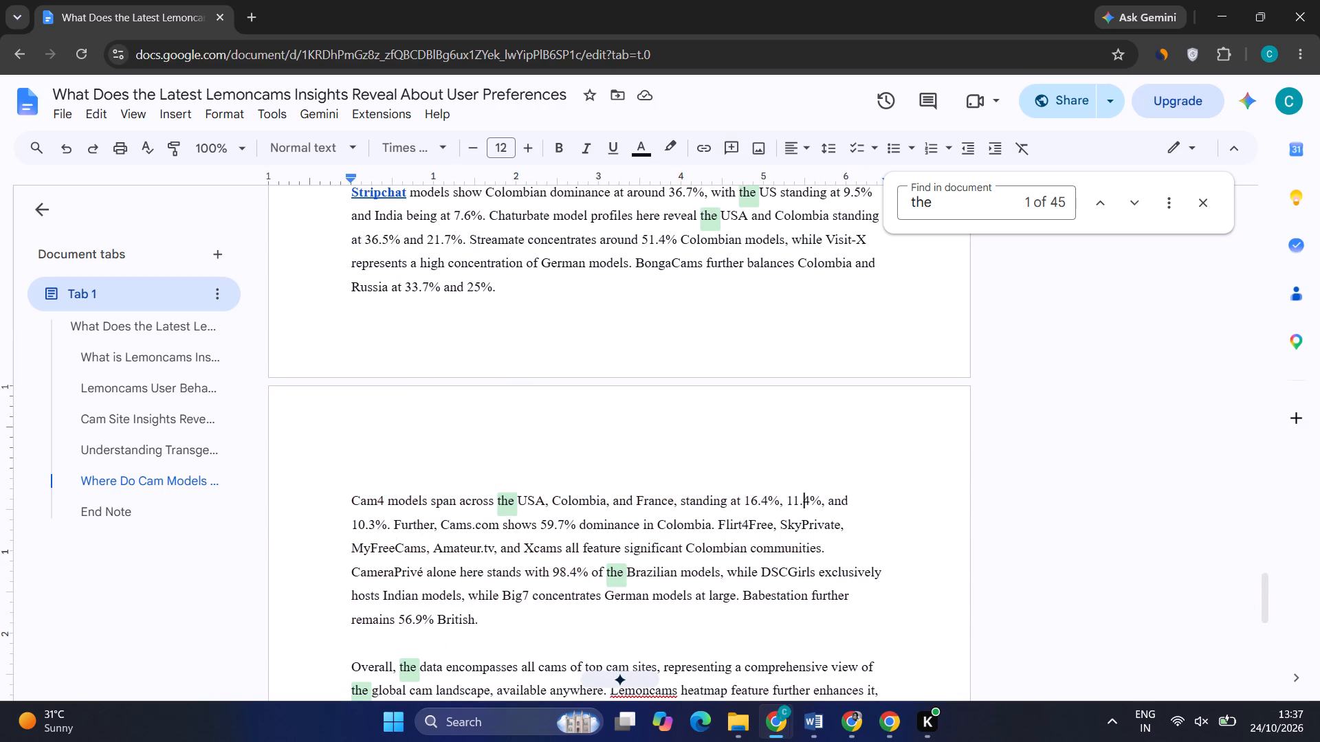
Proofread the Cam4 paragraph from "11.4%" through the Cams.com sentence, up to "Flirt4Free, SkyPrivate".
key("ctrl+shift+Right")
key("ctrl+shift+Right")
key("ctrl+shift+Right")
key("ctrl+shift+Right")
key("ctrl+shift+Right")
key("ctrl+shift+Right")
key("ctrl+shift+Right")
key("ctrl+shift+Right")
key("ctrl+shift+Right")
key("ctrl+shift+Right")
key("ctrl+shift+Right")
key("ctrl+shift+Right")
key("ctrl+shift+Right")
key("ctrl+shift+Right")
key("ctrl+shift+Right")
key("ctrl+shift+Right")
key("ctrl+shift+Right")
key("Right")
key("ctrl+shift+Right")
key("ctrl+shift+Right")
key("ctrl+shift+Right")
key("ctrl+shift+Right")
key("ctrl+shift+Right")
key("ctrl+shift+Right")
key("ctrl+shift+Right")
key("Right")
Proofread the Cam4 paragraph from "SkyPrivate, MyFreeCams" through the CameraPrivé sentence, up to "DSCGirls exclusively hosts".
key("ctrl+shift+Right")
key("ctrl+shift+Right")
key("ctrl+shift+Right")
key("ctrl+shift+Right")
key("ctrl+shift+Right")
key("ctrl+shift+Right")
key("ctrl+shift+Right")
key("ctrl+shift+Right")
key("ctrl+shift+Right")
key("ctrl+shift+Right")
key("ctrl+shift+Right")
key("ctrl+shift+Right")
key("ctrl+shift+Right")
key("ctrl+shift+Right")
key("ctrl+shift+Right")
key("ctrl+shift+Right")
key("ctrl+shift+Right")
key("ctrl+shift+Right")
key("ctrl+shift+Right")
key("ctrl+shift+Right")
key("Right")
key("ctrl+shift+Right")
key("ctrl+shift+Right")
key("ctrl+shift+Right")
key("ctrl+shift+Right")
key("ctrl+shift+Right")
key("ctrl+shift+Right")
key("ctrl+shift+Right")
key("ctrl+shift+Right")
key("ctrl+shift+Right")
key("ctrl+shift+Right")
key("ctrl+shift+Right")
key("ctrl+shift+Right")
key("ctrl+shift+Right")
key("ctrl+shift+Right")
key("ctrl+shift+Right")
key("ctrl+shift+Right")
key("ctrl+shift+Right")
key("ctrl+shift+Right")
key("ctrl+shift+Right")
key("ctrl+shift+Right")
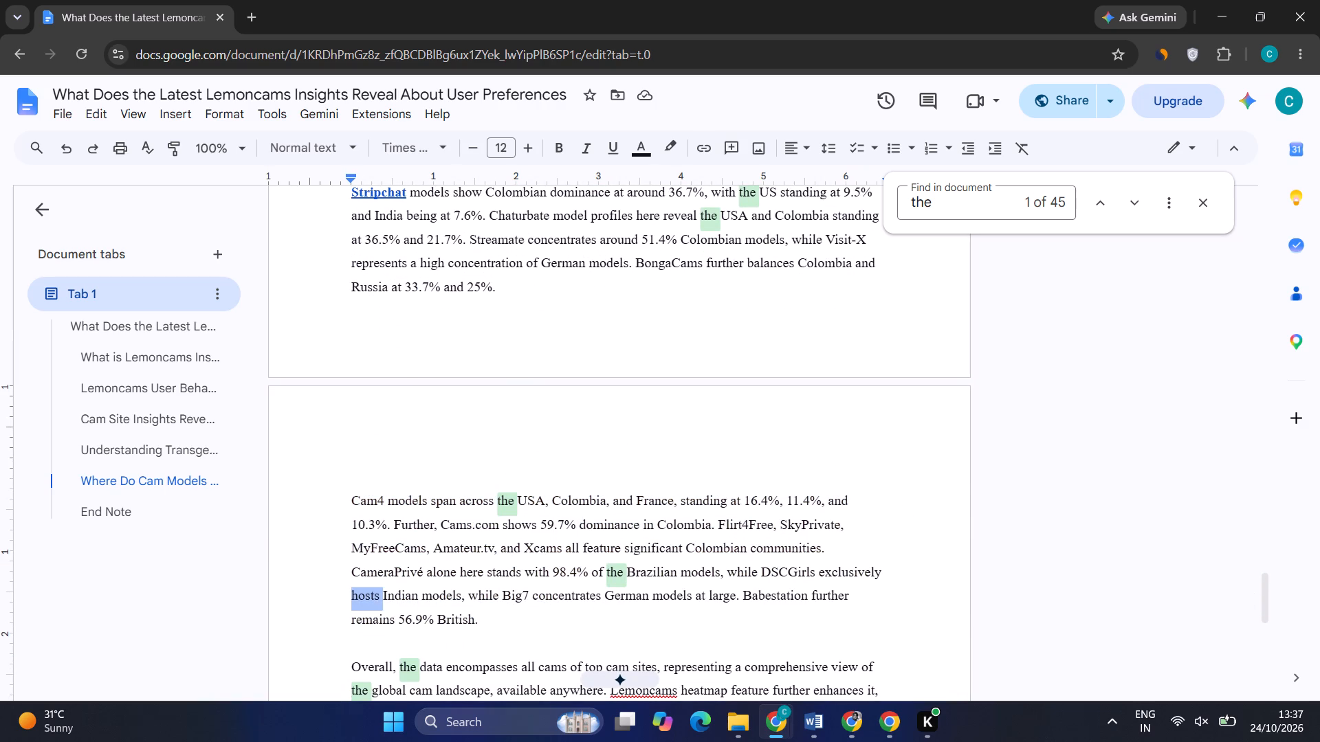
key("Right")
Replace "the" before "data encompasses" with "Lemoncams" in the paragraph starting with "Overall".
key("ctrl+shift+Down")
key("Left")
key("ctrl+shift+Right")
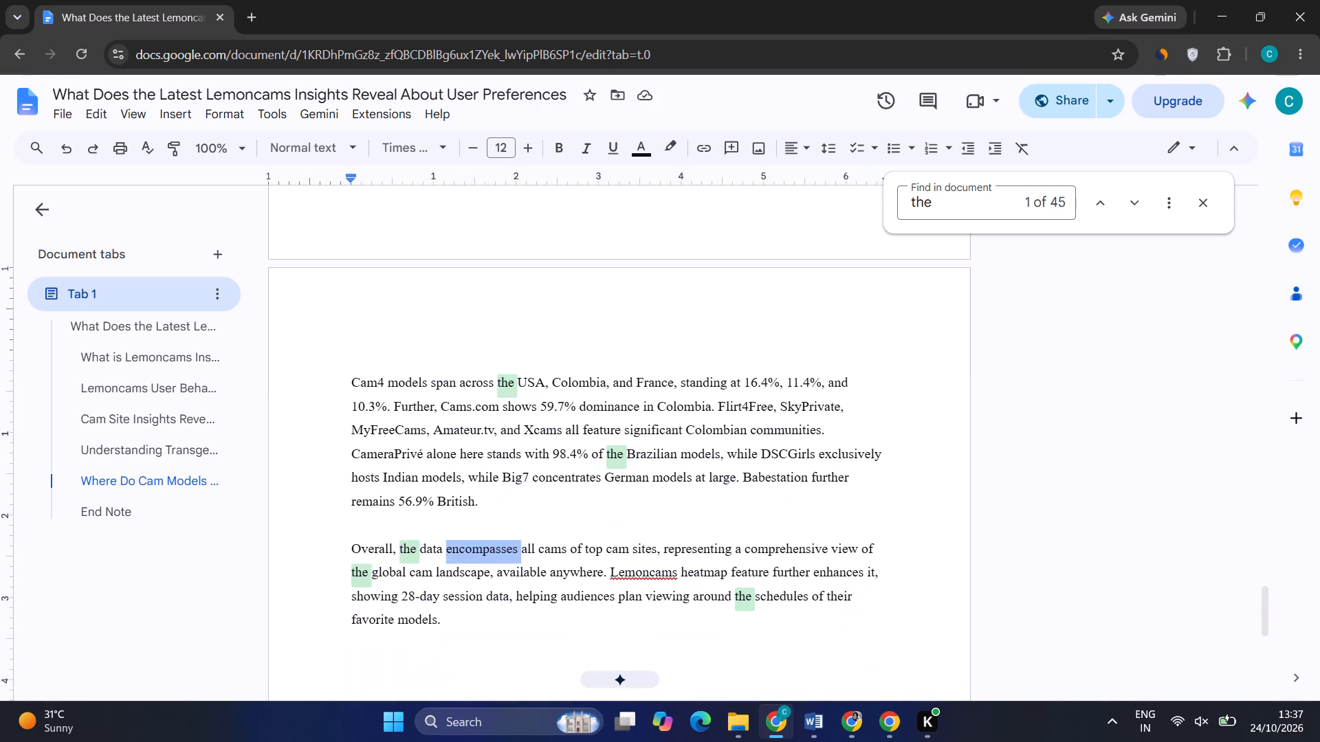
key("Left")
key("ctrl+shift+Left")
key("Left")
key("ctrl+shift+Left")
type("Lemoncams")
key("space")
Proofread the "Overall" sentence from "data encompasses all cams" through "comprehensive view of".
key("ctrl+shift+Right")
key("ctrl+shift+Right")
key("ctrl+shift+Right")
key("ctrl+shift+Right")
key("ctrl+shift+Right")
key("ctrl+shift+Right")
key("ctrl+shift+Right")
key("ctrl+shift+Right")
key("ctrl+shift+Right")
key("ctrl+shift+Right")
key("ctrl+shift+Right")
key("ctrl+shift+Right")
key("ctrl+shift+Right")
key("Right")
key("ctrl+shift+Right")
key("ctrl+shift+Right")
key("ctrl+shift+Right")
key("ctrl+shift+Right")
key("ctrl+shift+Right")
key("ctrl+shift+Right")
key("ctrl+shift+Right")
key("ctrl+shift+Right")
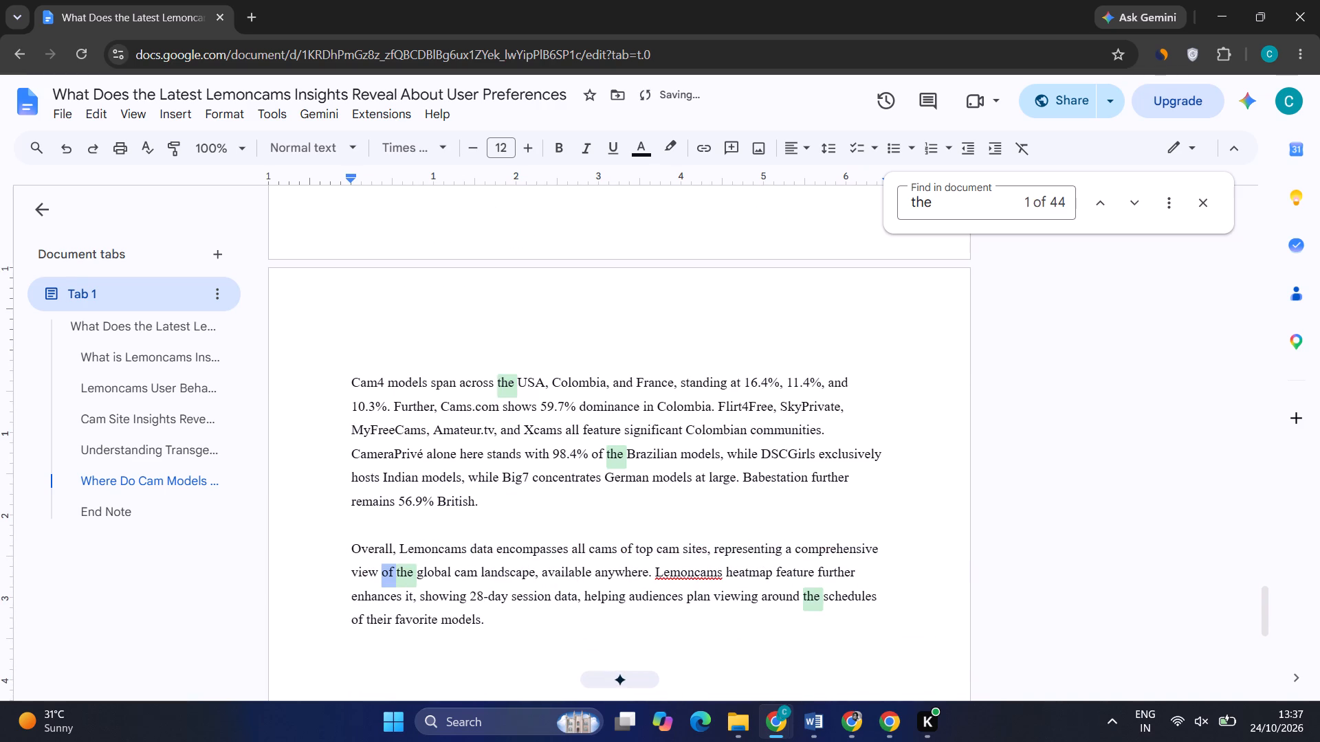
Proofread from "the global cam landscape" through the heatmap feature wording, up to "enhances it".
key("Right")
key("ctrl+shift+Right")
key("ctrl+shift+Right")
key("ctrl+shift+Right")
key("ctrl+shift+Right")
key("ctrl+shift+Right")
key("ctrl+shift+Right")
key("Right")
key("ctrl+shift+Right")
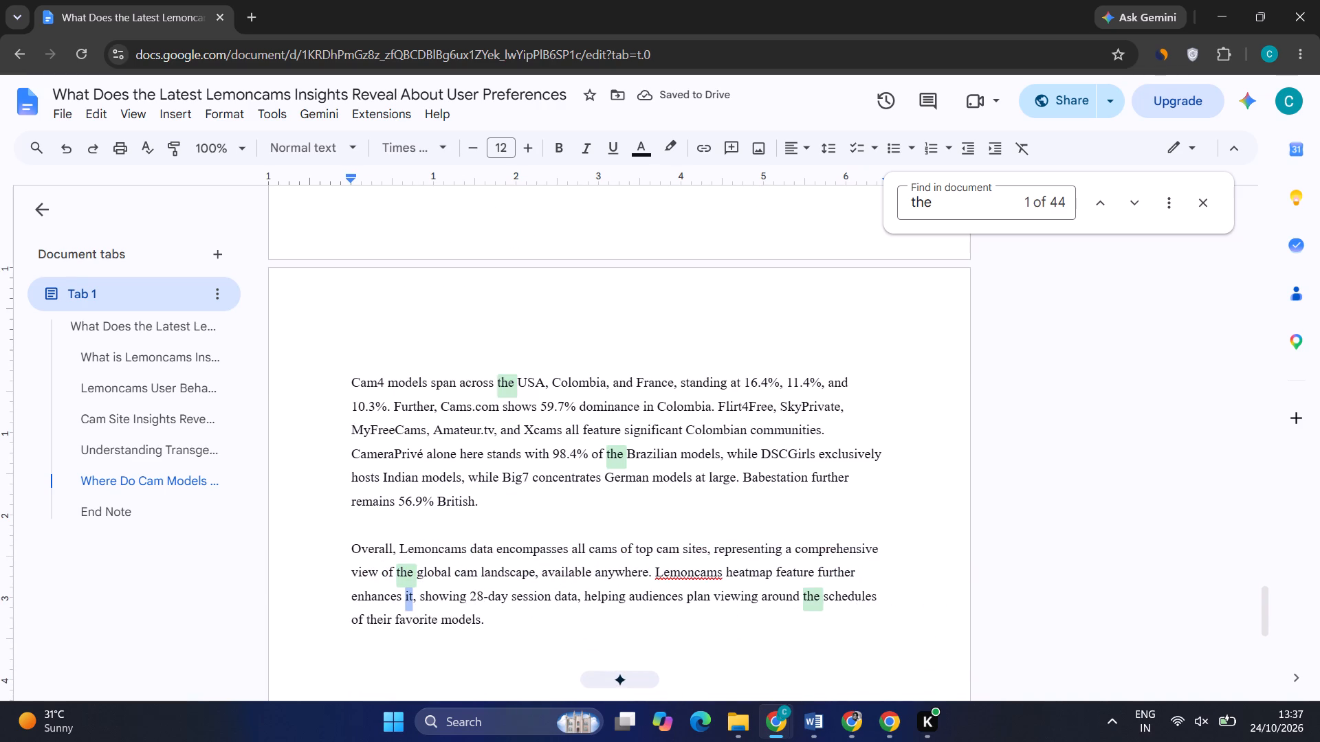
Review the rest of the "Overall" paragraph and continue to the End Note section.
key("ctrl+shift+Down")
key("ctrl+shift+Down")
key("ctrl+shift+Down")
key("ctrl+shift+Down")
key("Right")
key("ctrl+shift+Down")
key("Right")
key("ctrl+shift+Up")
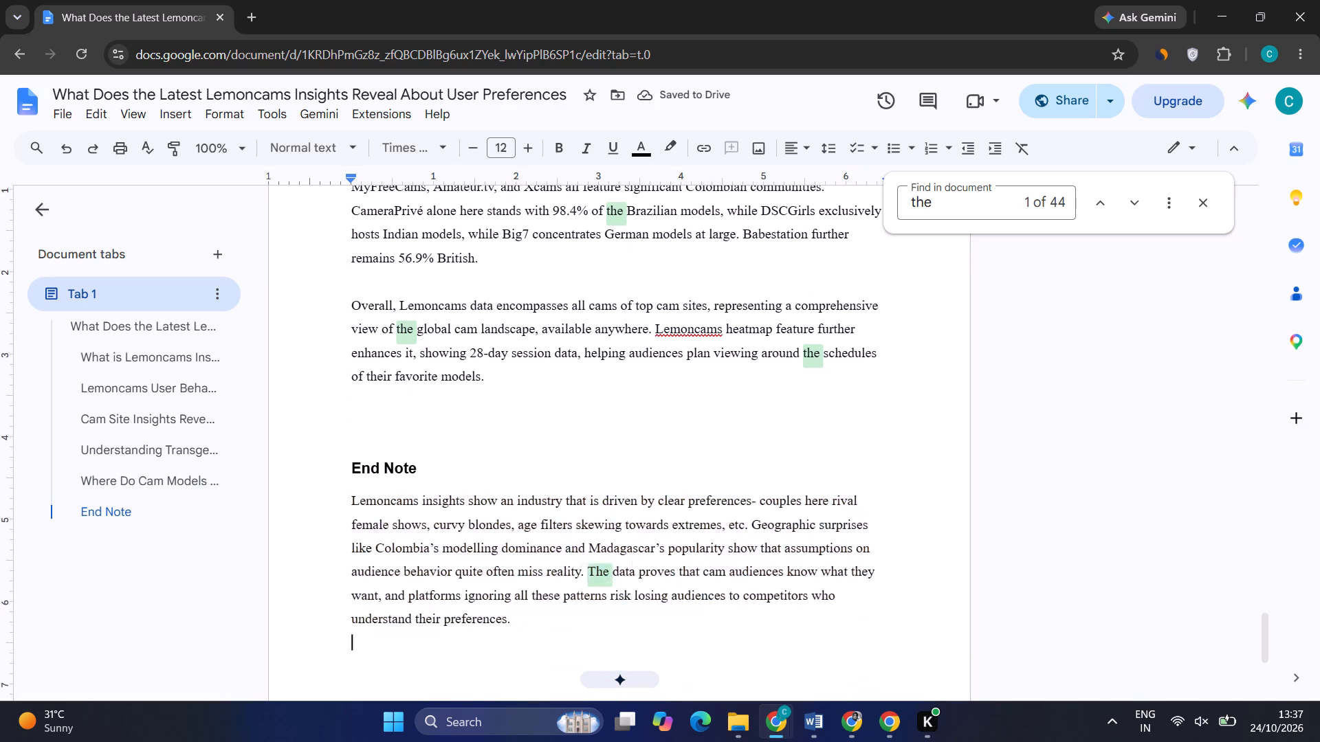
Proofread the opening of the End Note paragraph from "Lemoncams insights" through "couples here".
key("Left")
key("ctrl+shift+Right")
key("ctrl+shift+Right")
key("ctrl+shift+Right")
key("ctrl+shift+Right")
key("ctrl+shift+Right")
key("ctrl+shift+Right")
key("ctrl+shift+Right")
key("ctrl+shift+Right")
key("ctrl+shift+Right")
key("ctrl+shift+Right")
key("ctrl+shift+Right")
key("Right")
key("ctrl+shift+Right")
key("ctrl+shift+Right")
key("ctrl+shift+Right")
key("ctrl+shift+Right")
key("ctrl+shift+Right")
key("ctrl+shift+Right")
key("ctrl+shift+Right")
key("ctrl+shift+Right")
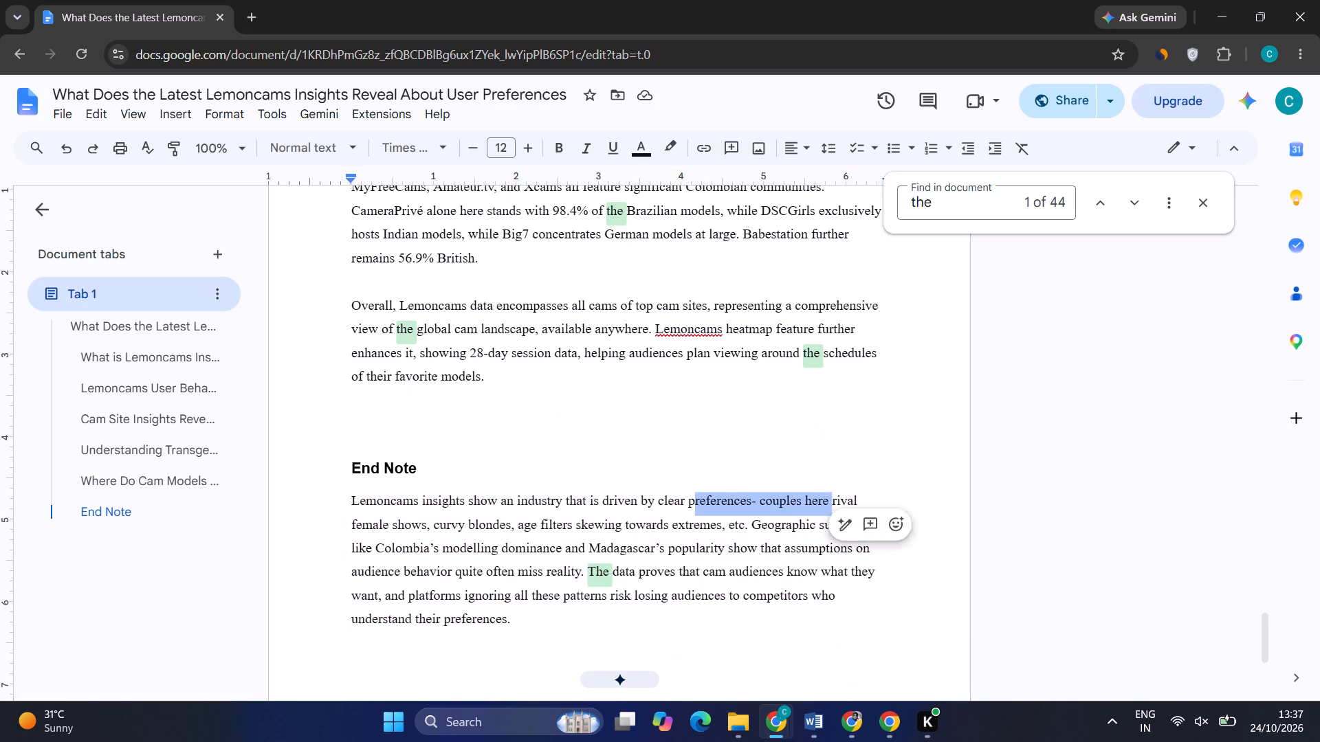
Proofread the rest of the first End Note sentence from "rival female shows" through "extremes, etc.".
key("Right")
key("ctrl+shift+Right")
key("ctrl+shift+Right")
key("ctrl+shift+Right")
key("ctrl+shift+Right")
key("ctrl+shift+Right")
key("ctrl+shift+Right")
key("Right")
key("ctrl+shift+Right")
key("ctrl+shift+Right")
key("Right")
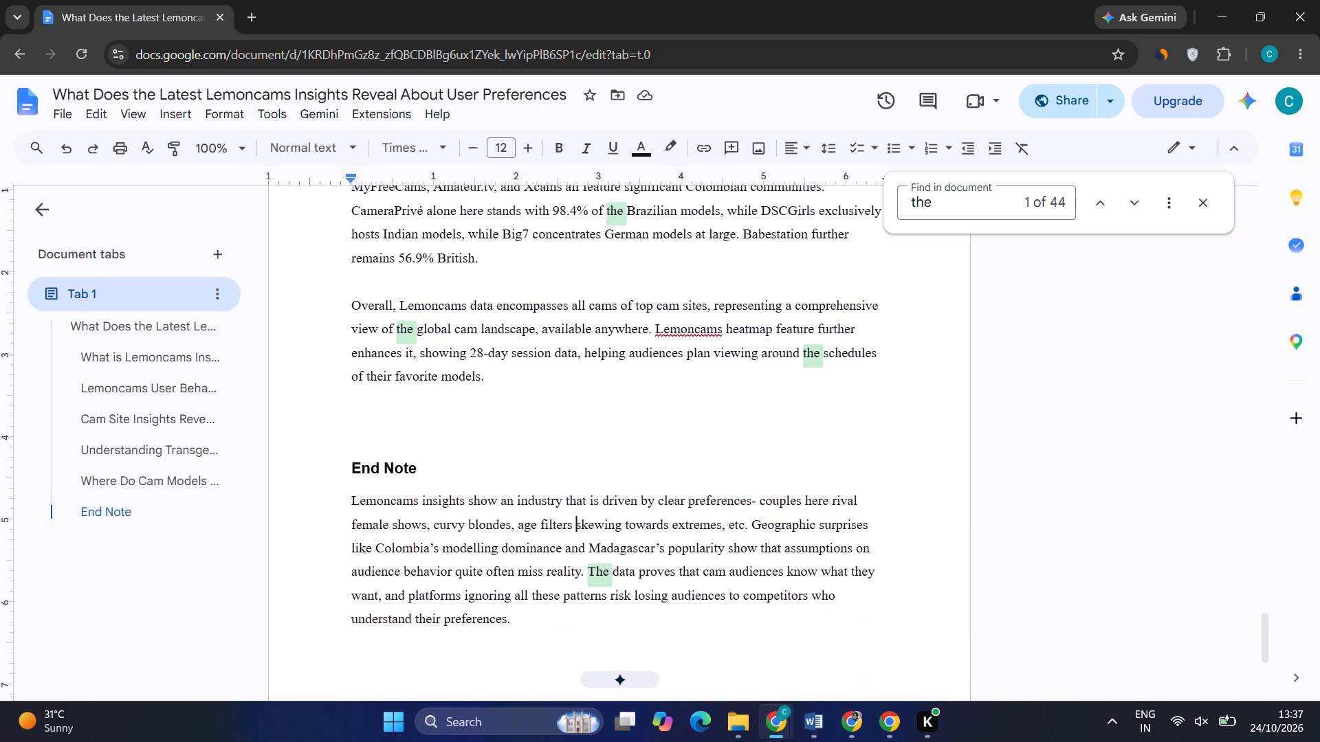
key("ctrl+shift+Right")
key("Right")
key("ctrl+shift+Right")
key("ctrl+shift+Right")
key("ctrl+shift+Right")
key("ctrl+shift+Right")
key("Right")
key("ctrl+shift+Right")
key("ctrl+shift+Right")
key("ctrl+shift+Right")
key("ctrl+shift+Right")
key("ctrl+shift+Right")
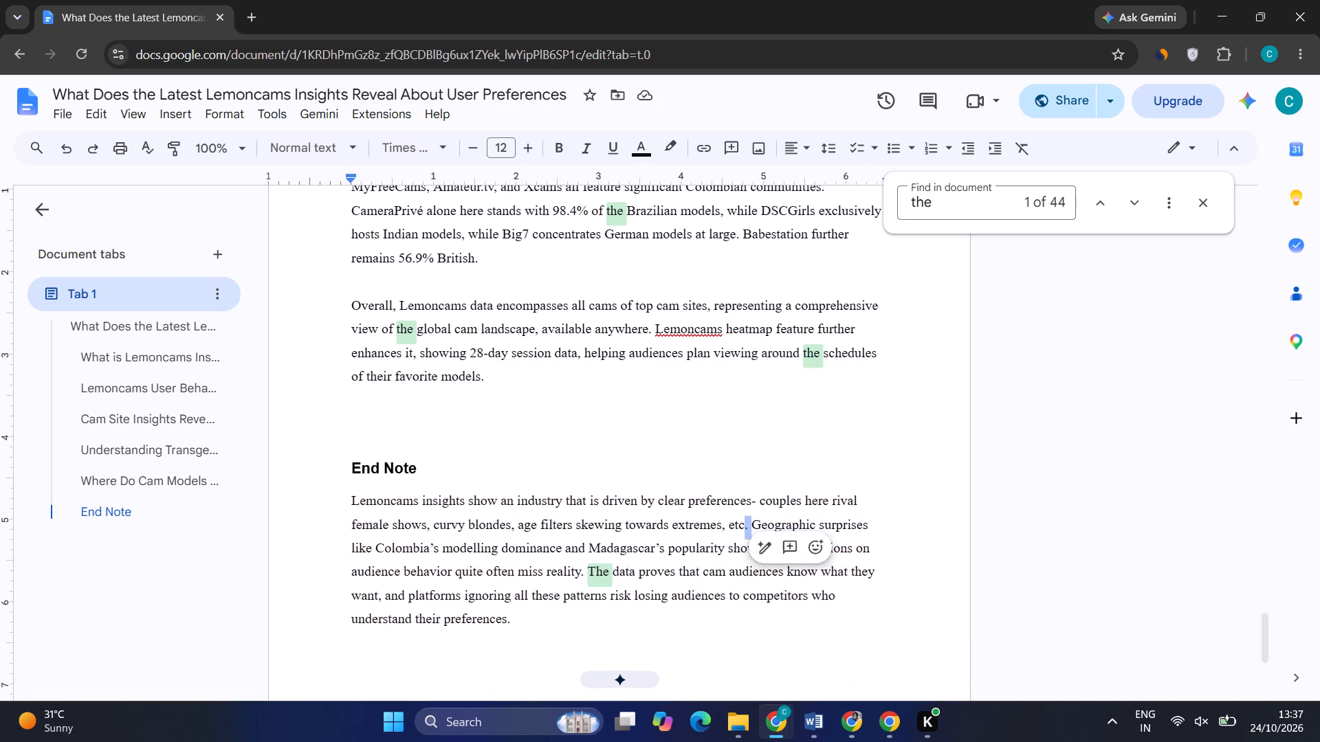
Proofread the End Note sentence from "Geographic surprises" through "quite often".
key("Right")
key("ctrl+shift+Right")
key("ctrl+shift+Right")
key("ctrl+shift+Right")
key("ctrl+shift+Right")
key("ctrl+shift+Right")
key("ctrl+shift+Right")
key("ctrl+shift+Right")
key("ctrl+shift+Right")
key("ctrl+shift+Right")
key("ctrl+shift+Right")
key("ctrl+shift+Right")
key("ctrl+shift+Right")
key("Right")
key("ctrl+shift+Right")
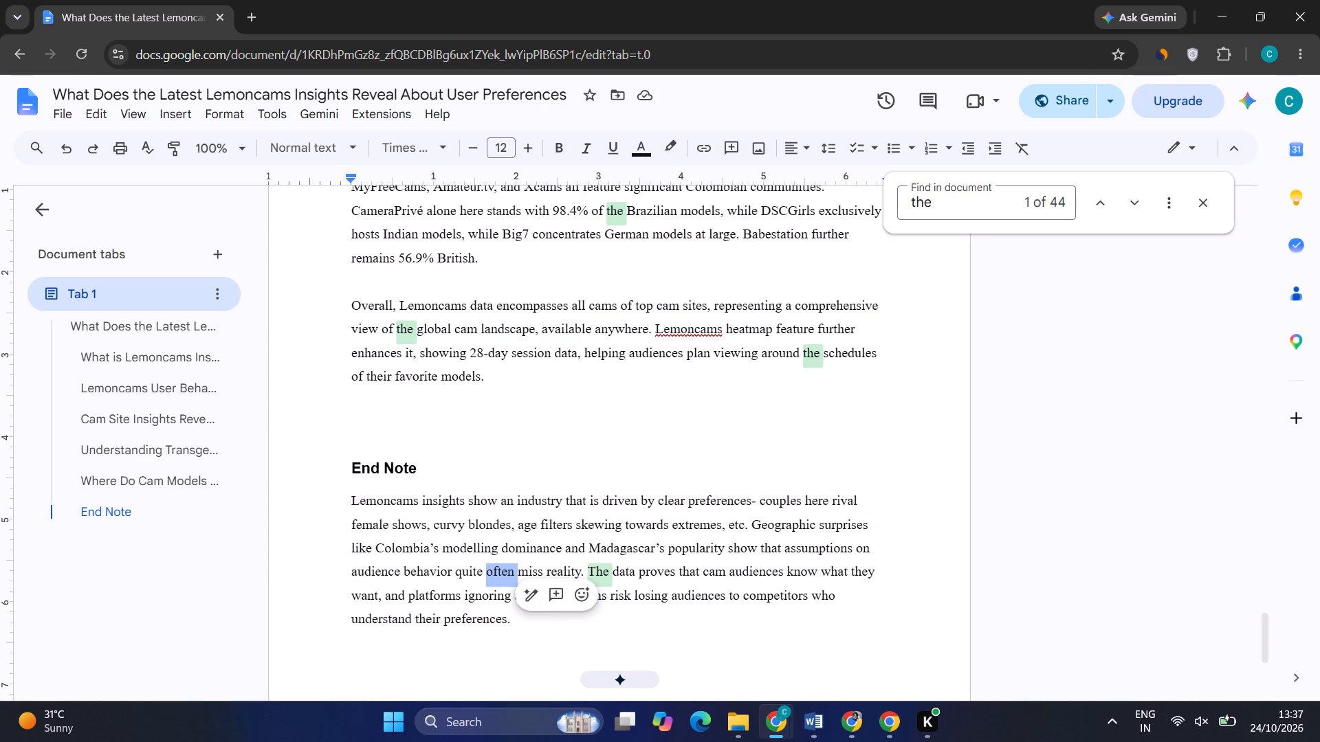
Insert "data" between "Geographic" and "surprises" in the End Note paragraph.
key("Up")
key("Left")
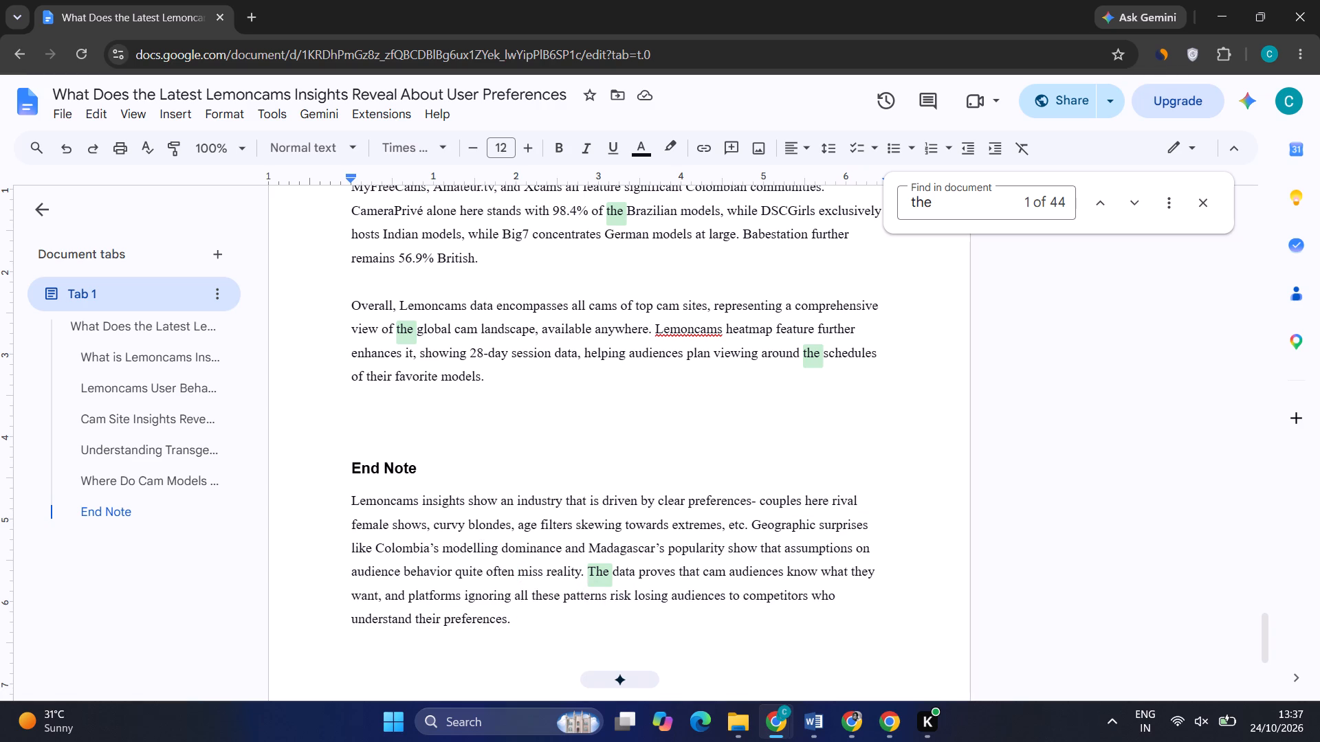
key("ctrl+shift+Left")
key("Left")
key("ctrl+shift+Left")
key("ctrl+shift+Left")
key("Left")
key("ctrl+shift+Left")
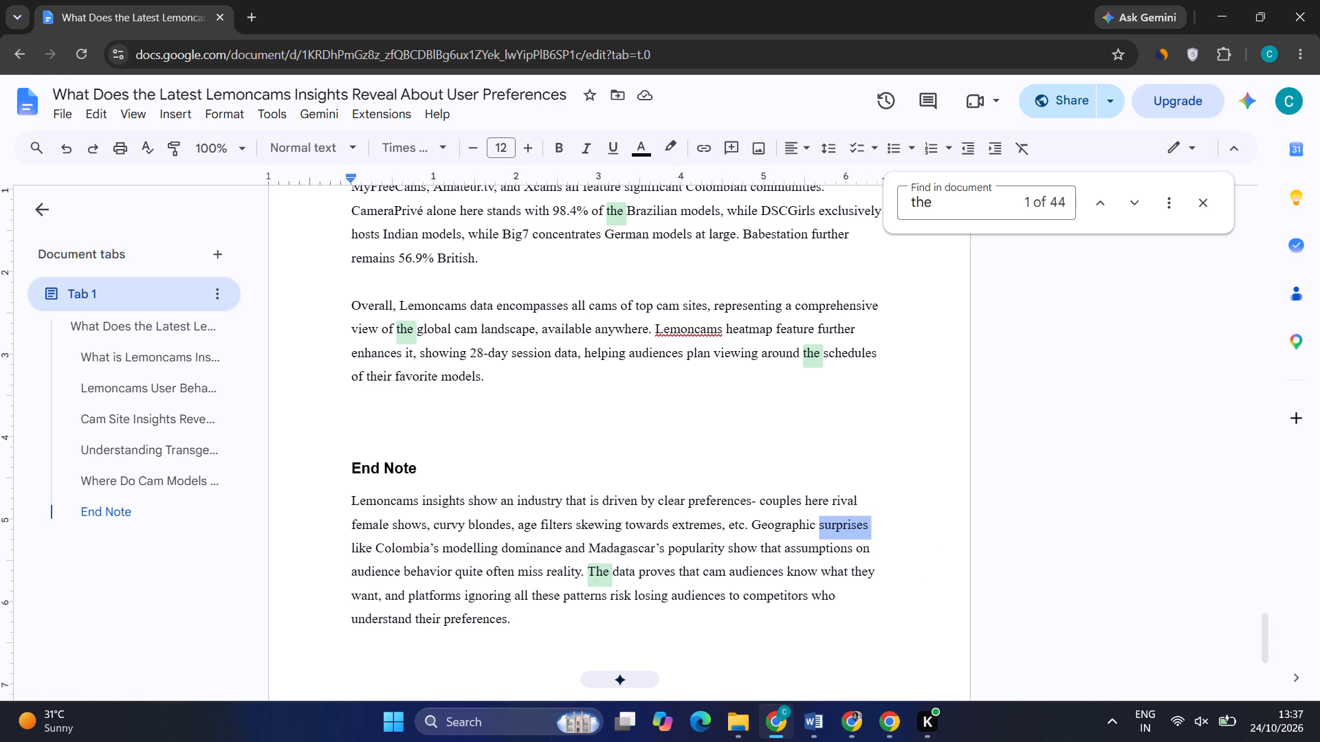
key("Left")
type("daa")
key("space")
key("BackSpace")
key("BackSpace")
type("ta")
key("space")
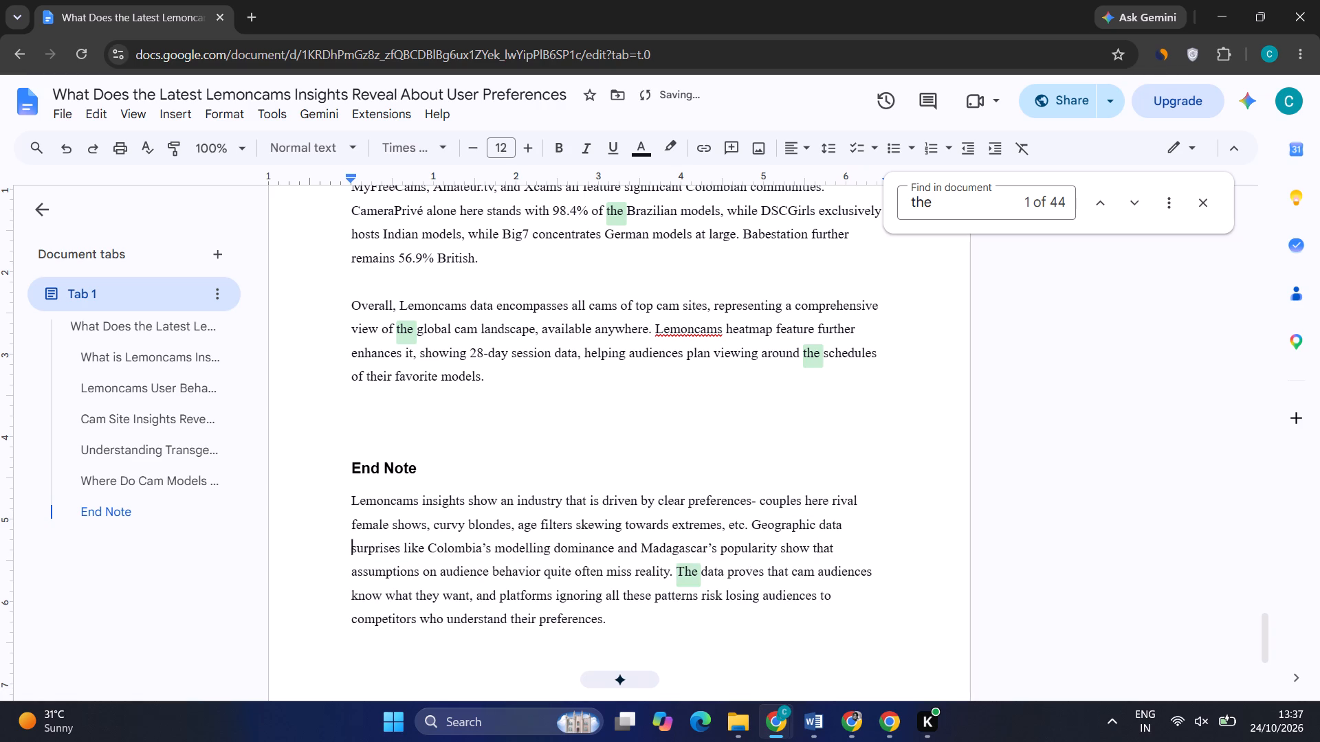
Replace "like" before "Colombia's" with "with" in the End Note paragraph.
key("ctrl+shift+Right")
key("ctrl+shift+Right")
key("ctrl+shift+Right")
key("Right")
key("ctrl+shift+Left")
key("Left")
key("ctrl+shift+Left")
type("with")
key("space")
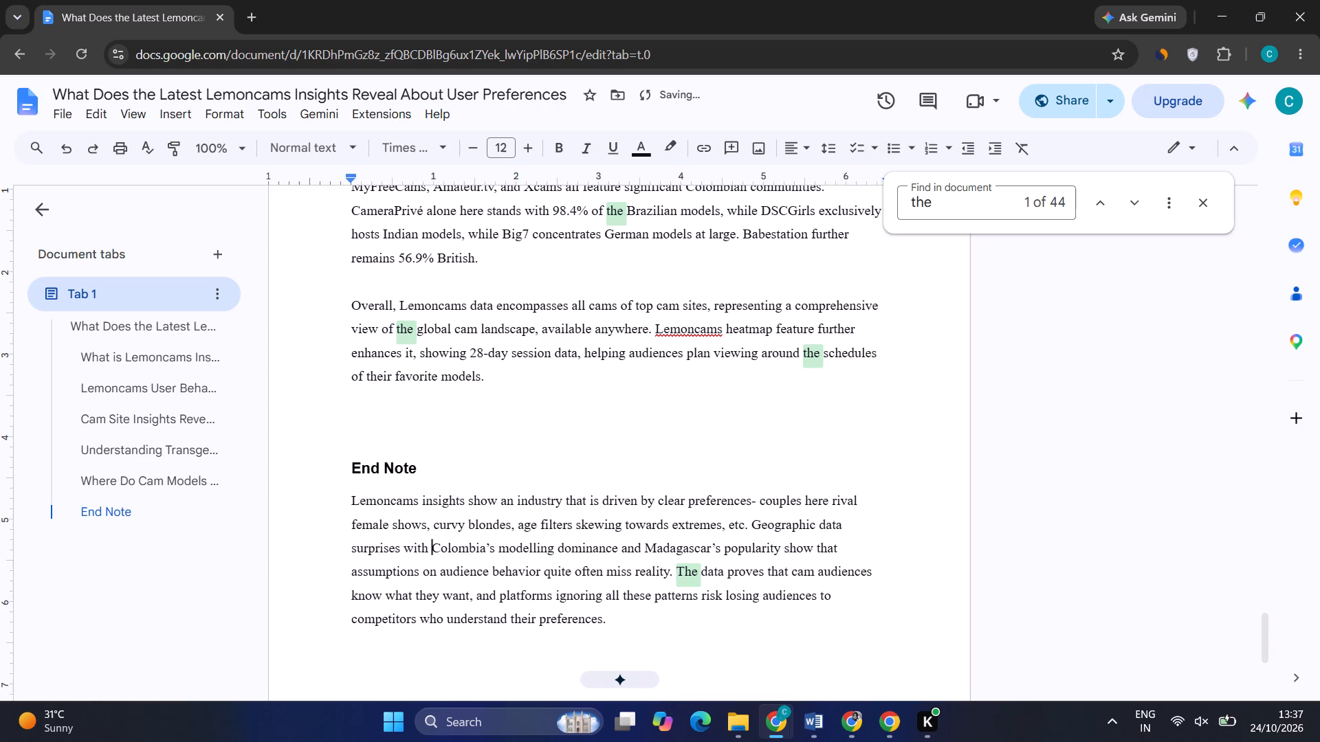
Change the word between "surprises" and "Colombia's" in the End Note paragraph to "showing".
key("ctrl+shift+Right")
key("ctrl+shift+Right")
key("Left")
key("ctrl+shift+Left")
type("showing")
key("space")
Check the wording after "showing" and insert "cam" before "modelling dominance" in the End Note paragraph.
key("ctrl+shift+Right")
key("ctrl+shift+Right")
key("ctrl+shift+Right")
key("ctrl+shift+Right")
key("ctrl+shift+Right")
key("ctrl+shift+Right")
key("ctrl+shift+Right")
key("ctrl+shift+Right")
key("ctrl+shift+Right")
key("ctrl+shift+Right")
key("Right")
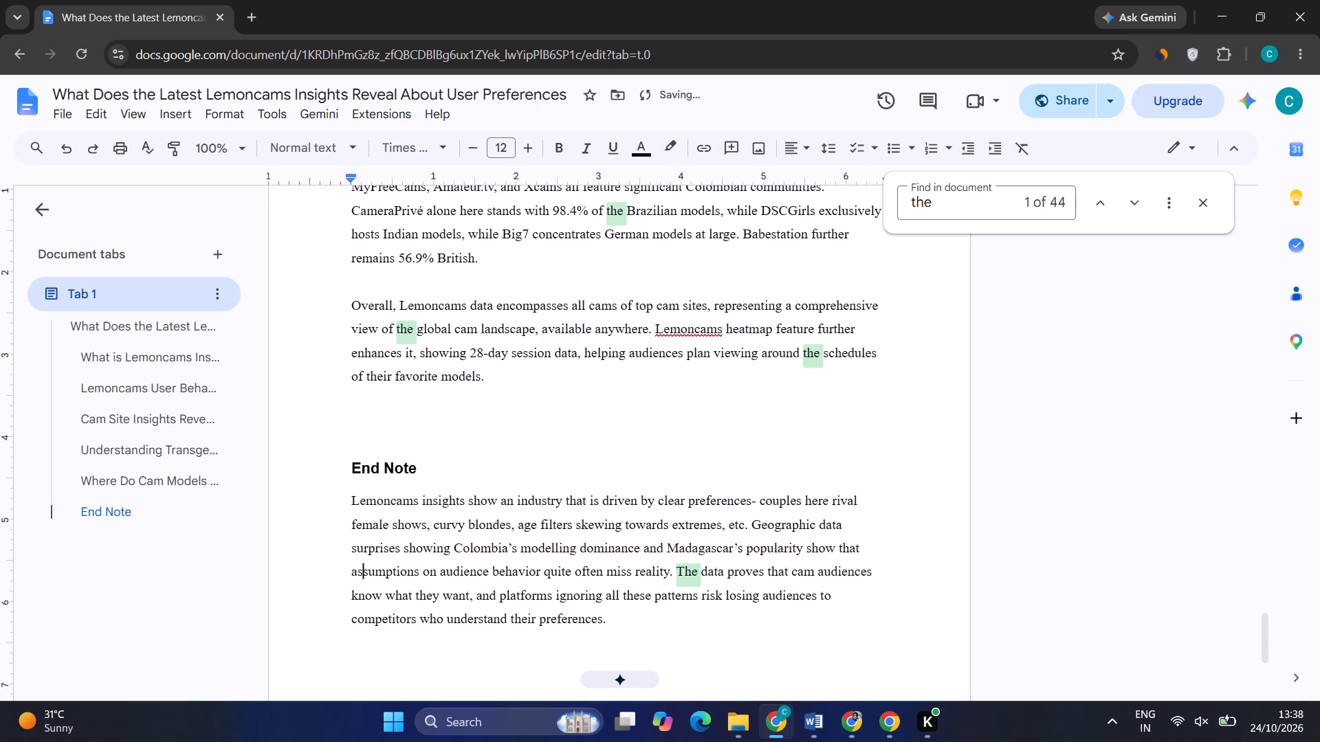
key("Left")
key("ctrl+shift+Left")
key("ctrl+shift+Left")
key("ctrl+shift+Left")
key("ctrl+shift+Left")
key("ctrl+shift+Left")
key("ctrl+shift+Left")
key("ctrl+shift+Left")
key("ctrl+shift+Left")
key("Left")
type("cam")
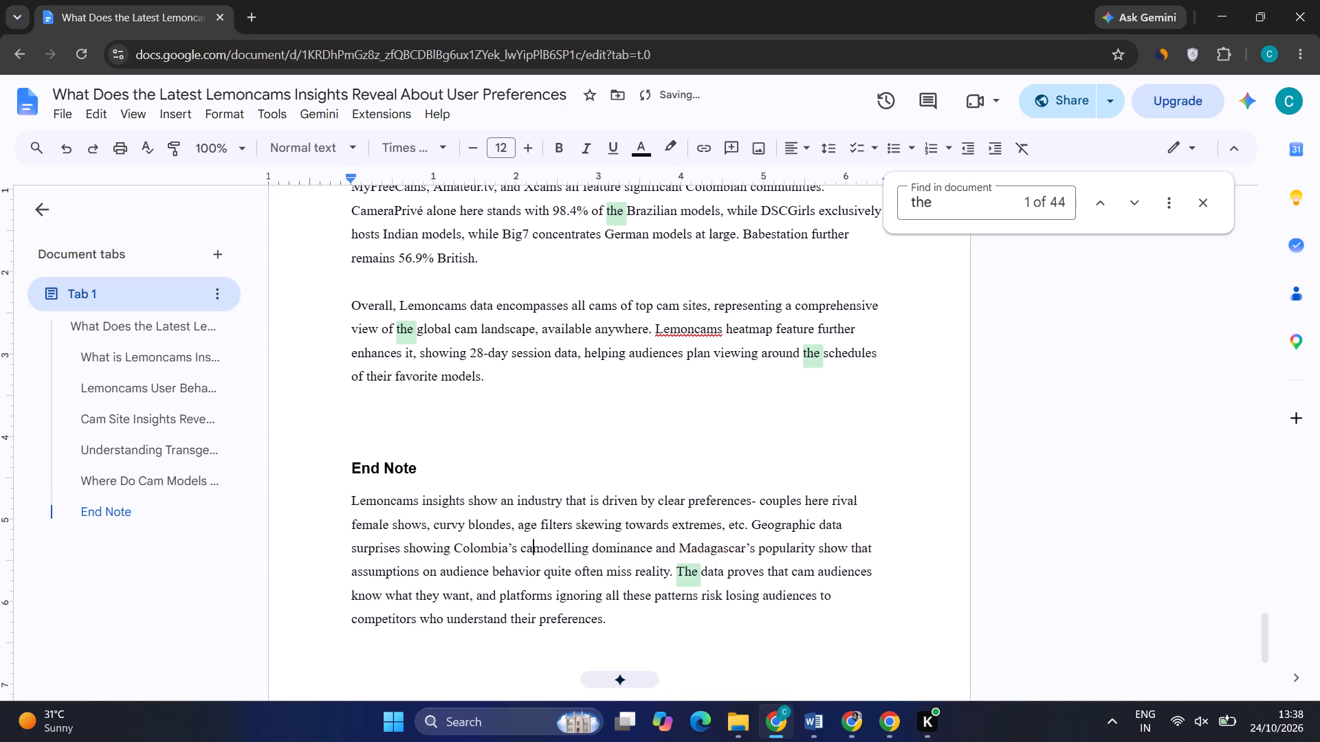
key("space")
Replace "show" after "Madagascar's popularity" with ", all of it shows" in the End Note paragraph.
key("End")
key("Right")
key("ctrl+shift+Right")
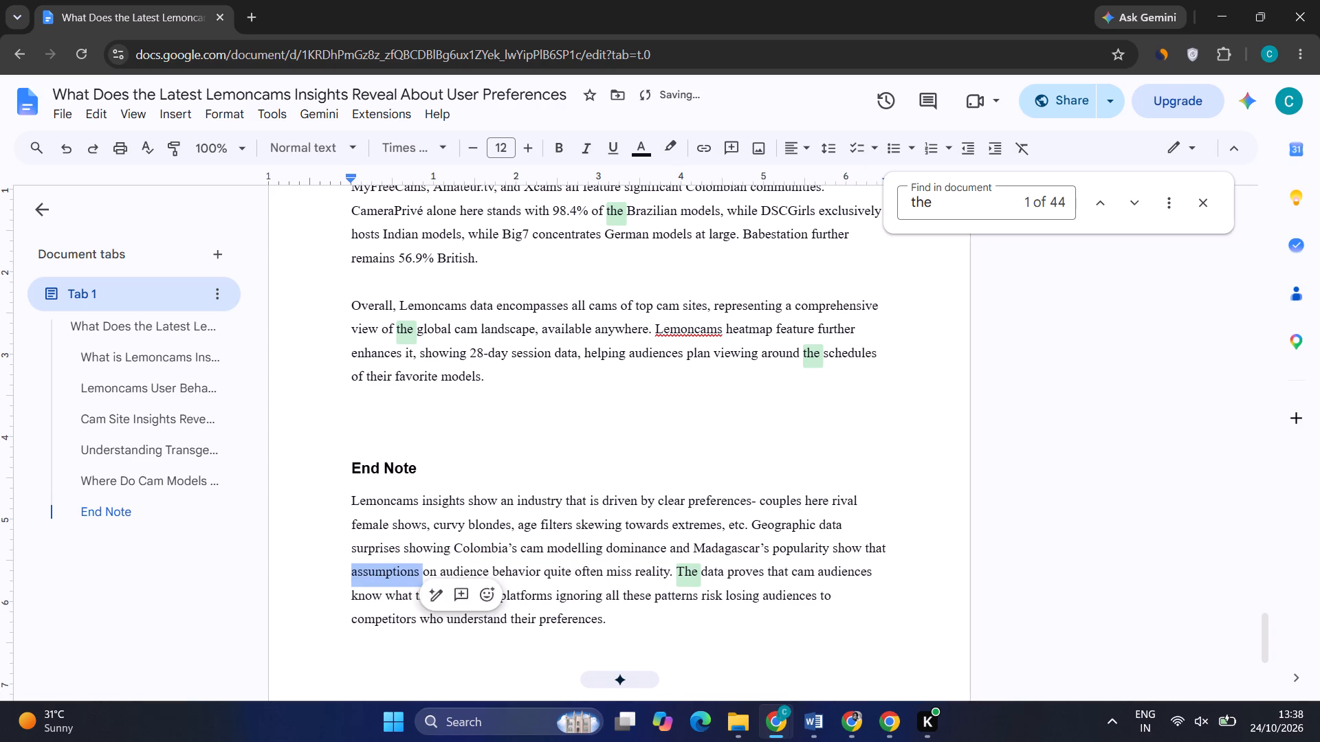
key("Left")
key("ctrl+shift+Left")
key("Left")
key("ctrl+shift+Left")
key("BackSpace")
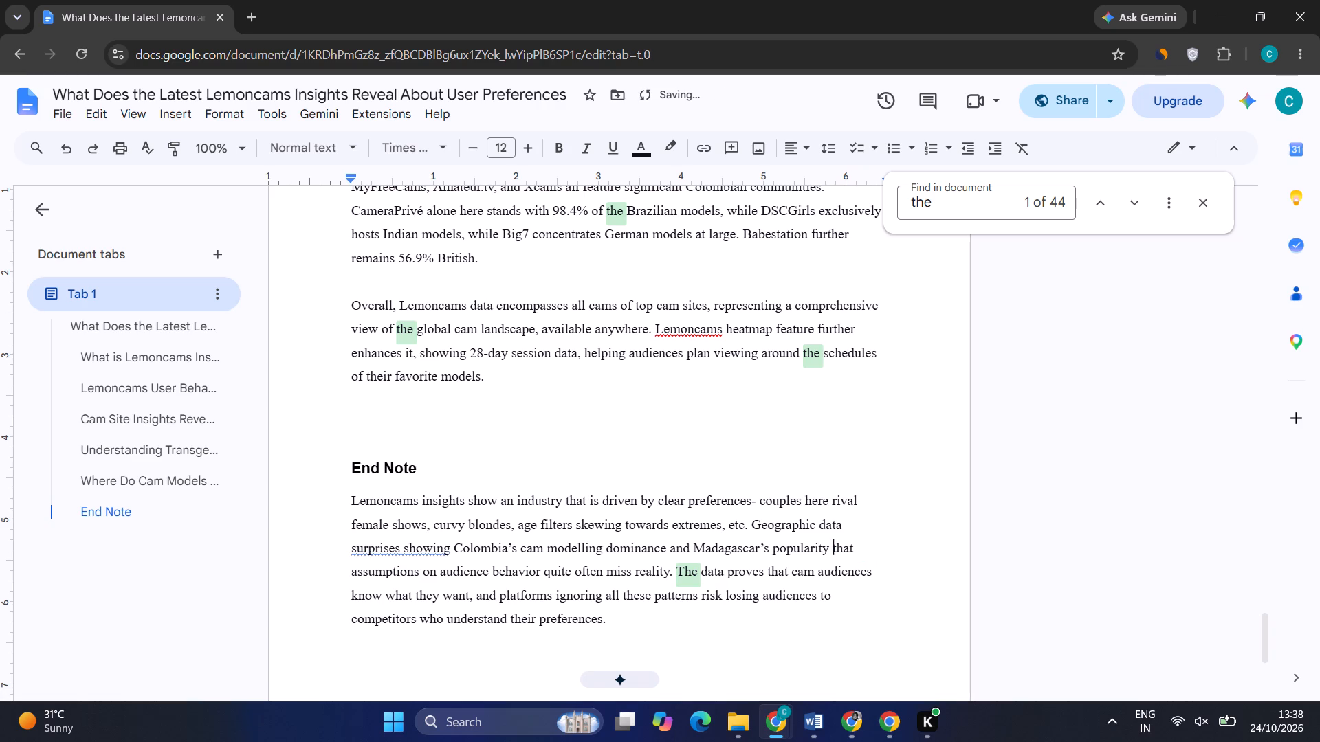
key("BackSpace")
type(", all of it shows")
key("space")
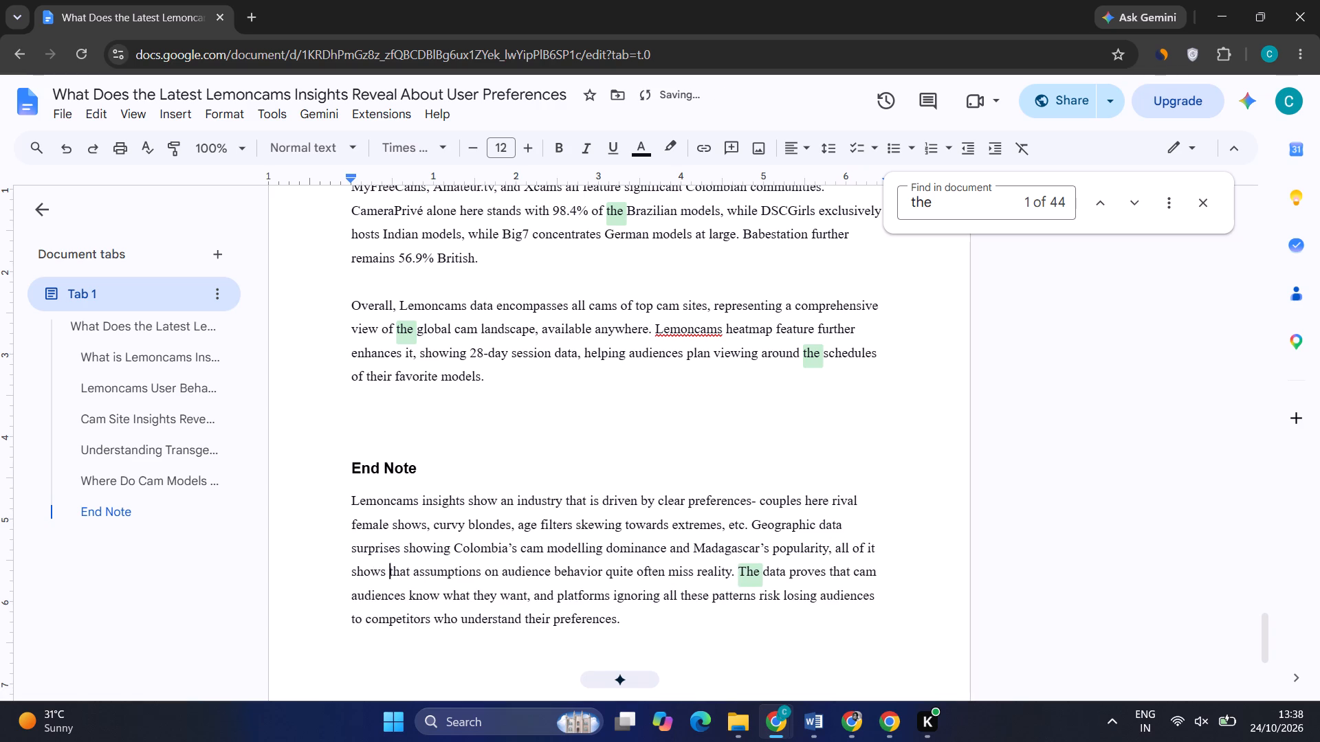
Proofread the End Note wording from "that assumptions on audience behavior" through the end of that sentence.
key("ctrl+shift+Right")
key("ctrl+shift+Right")
key("ctrl+shift+Right")
key("ctrl+shift+Right")
key("ctrl+shift+Right")
key("ctrl+shift+Right")
key("ctrl+shift+Right")
key("ctrl+shift+Right")
key("Right")
key("ctrl+shift+Right")
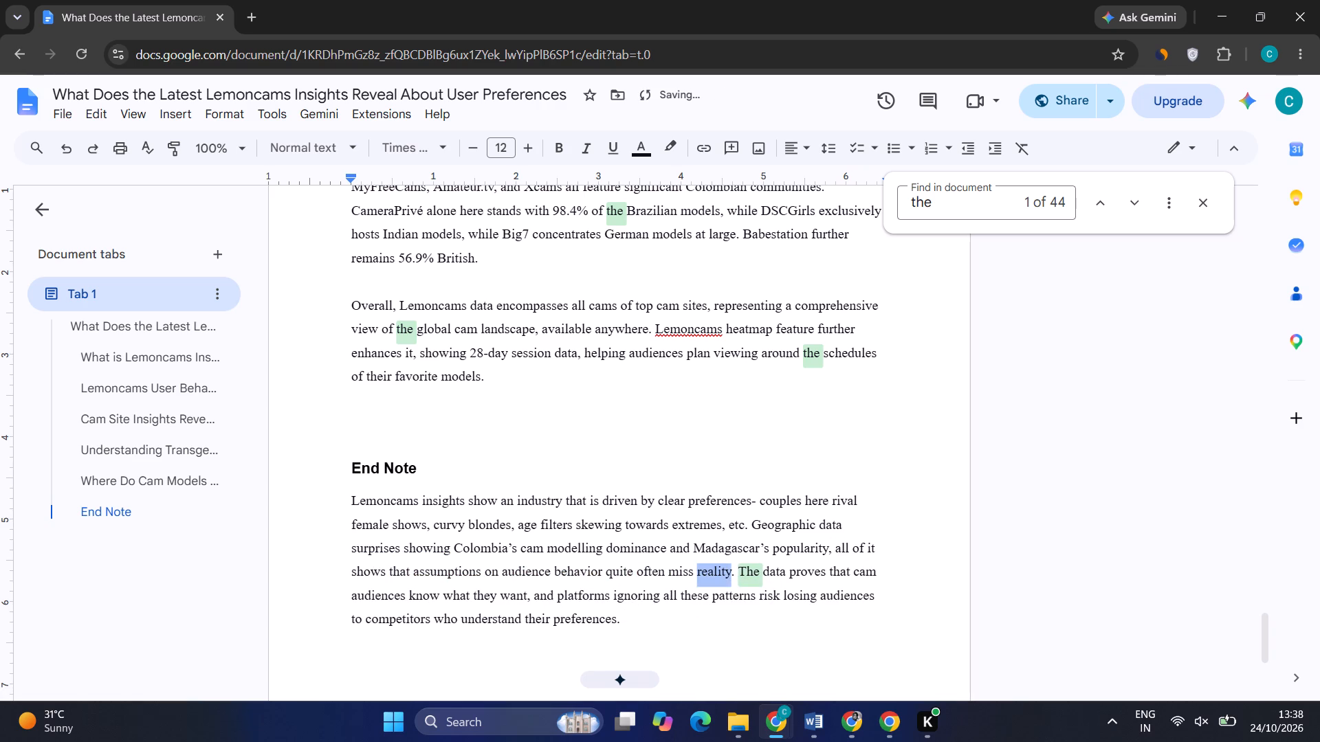
key("ctrl+shift+Right")
key("ctrl+shift+Right")
key("Right")
Insert "further" before "proves" in the last sentence of the End Note paragraph.
key("ctrl+shift+Right")
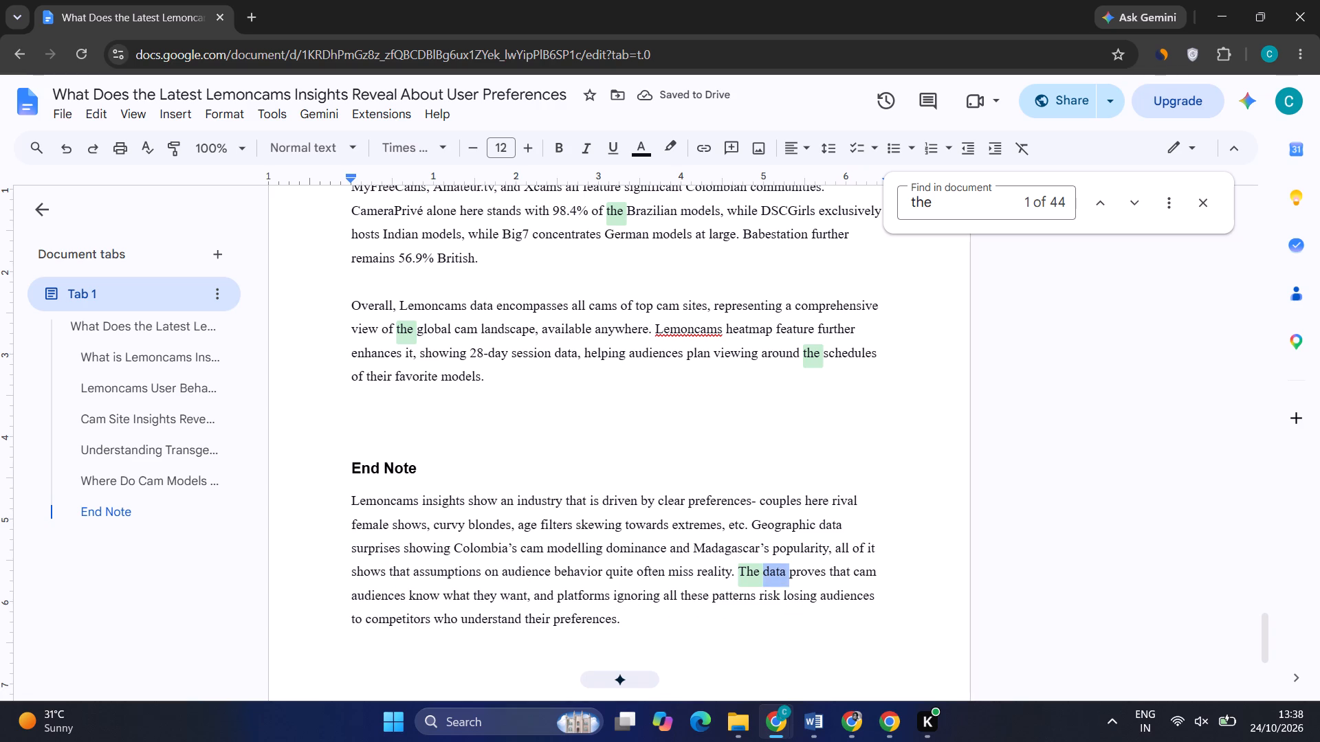
key("ctrl+shift+Right")
key("ctrl+shift+Right")
key("ctrl+shift+Right")
key("Left")
key("ctrl+shift+Right")
key("Right")
type("further")
key("space")
Proofread the rest of the End Note's last sentence, from "proves" onward.
key("ctrl+shift+Right")
key("ctrl+shift+Right")
key("ctrl+shift+Right")
key("ctrl+shift+Right")
key("ctrl+shift+Right")
key("ctrl+shift+Right")
key("ctrl+shift+Right")
key("ctrl+shift+Right")
key("ctrl+shift+Right")
key("ctrl+shift+Right")
key("ctrl+shift+Right")
key("ctrl+shift+Right")
key("Right")
key("ctrl+shift+Right")
key("ctrl+shift+Right")
key("ctrl+shift+Right")
key("ctrl+shift+Right")
key("ctrl+shift+Right")
key("ctrl+shift+Right")
key("ctrl+shift+Right")
key("ctrl+shift+Right")
key("ctrl+shift+Right")
key("ctrl+shift+Right")
key("ctrl+shift+Right")
key("ctrl+shift+Right")
key("ctrl+shift+Right")
key("ctrl+shift+Right")
key("ctrl+shift+Right")
key("ctrl+shift+Right")
key("ctrl+shift+Right")
key("ctrl+shift+Right")
key("ctrl+shift+Right")
key("ctrl+shift+Right")
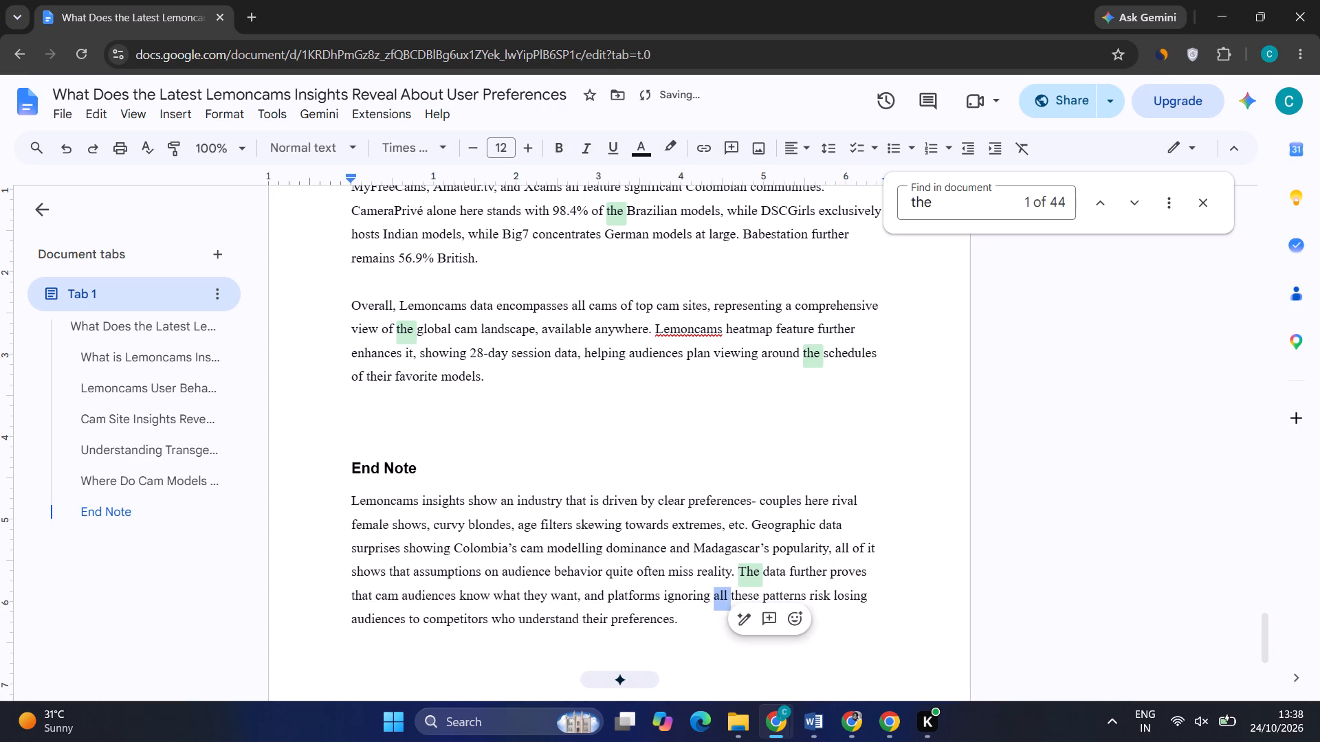
key("Right")
Copy the entire article text and enter "zero" as the address or search in a new browser window.
key("ctrl+a")
key("ctrl+c")
key("ctrl+n")
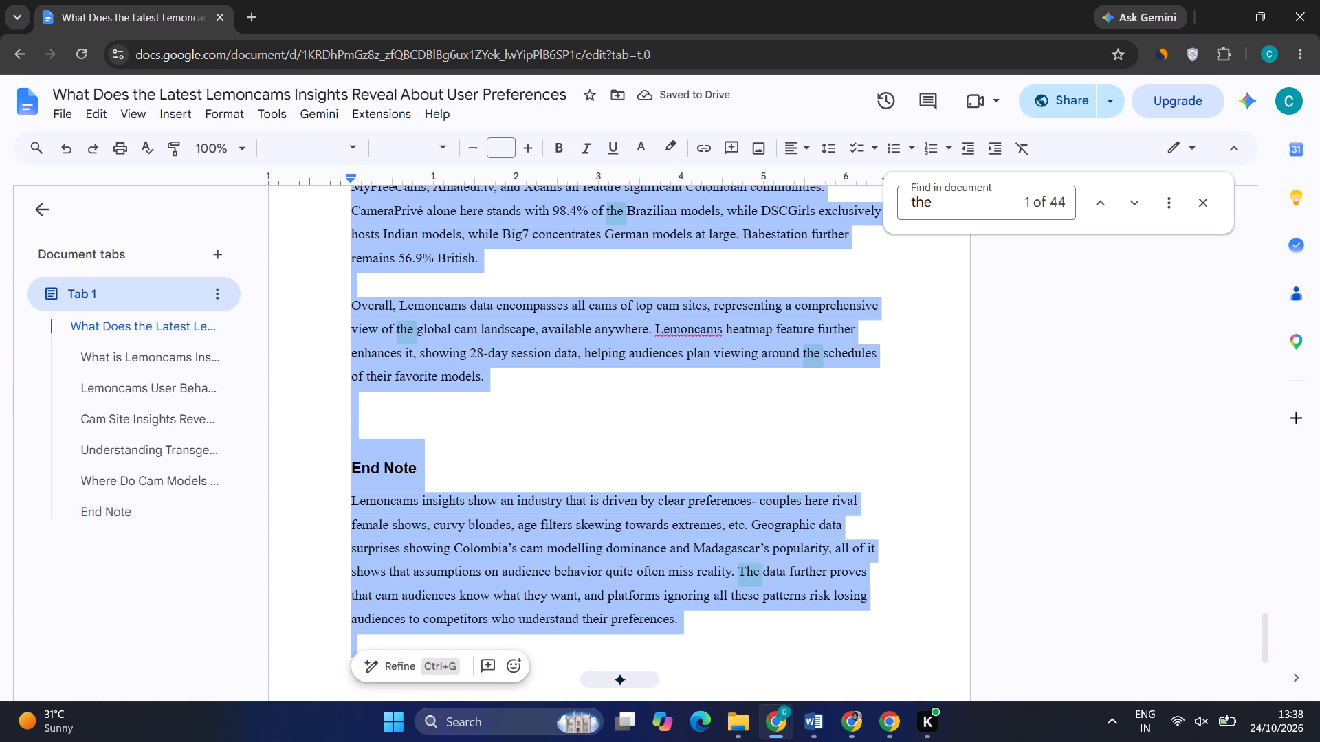
type("zero")
key("Return")
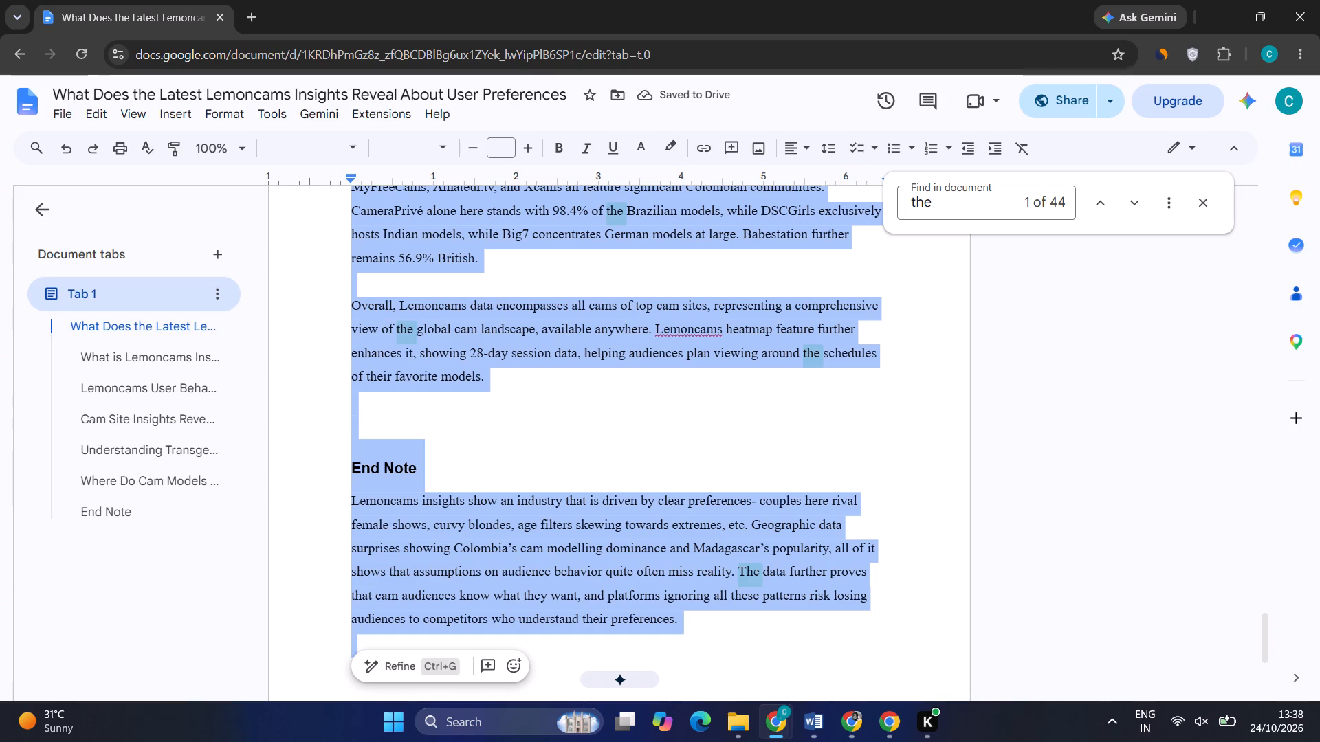